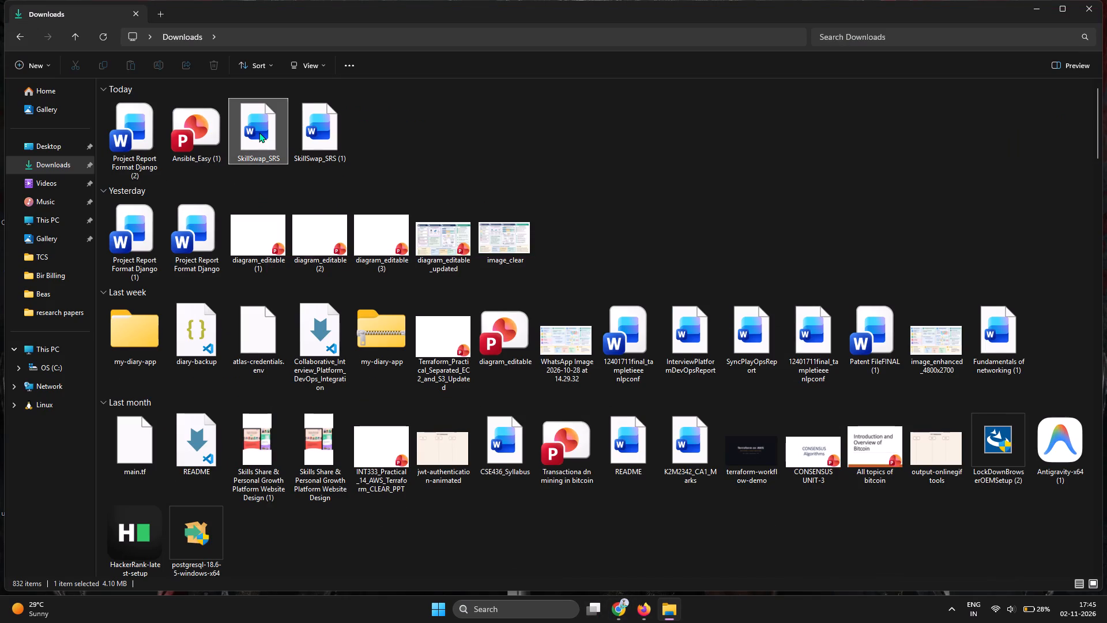
pyautogui.click(306, 122)
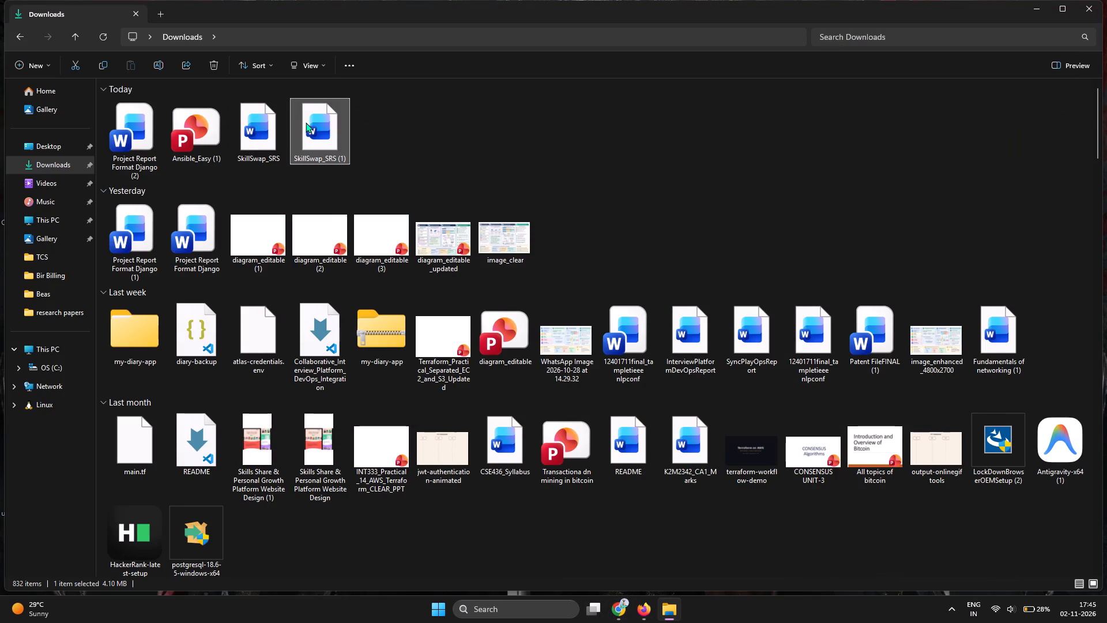
pyautogui.rightClick(306, 122)
pyautogui.rightClick(240, 140)
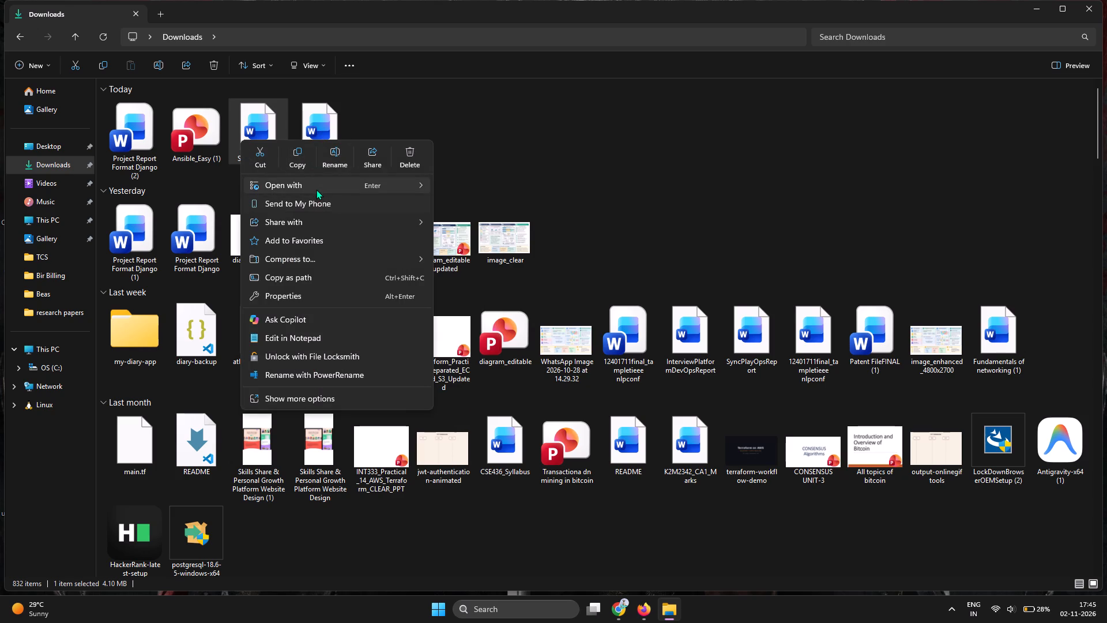
pyautogui.click(472, 234)
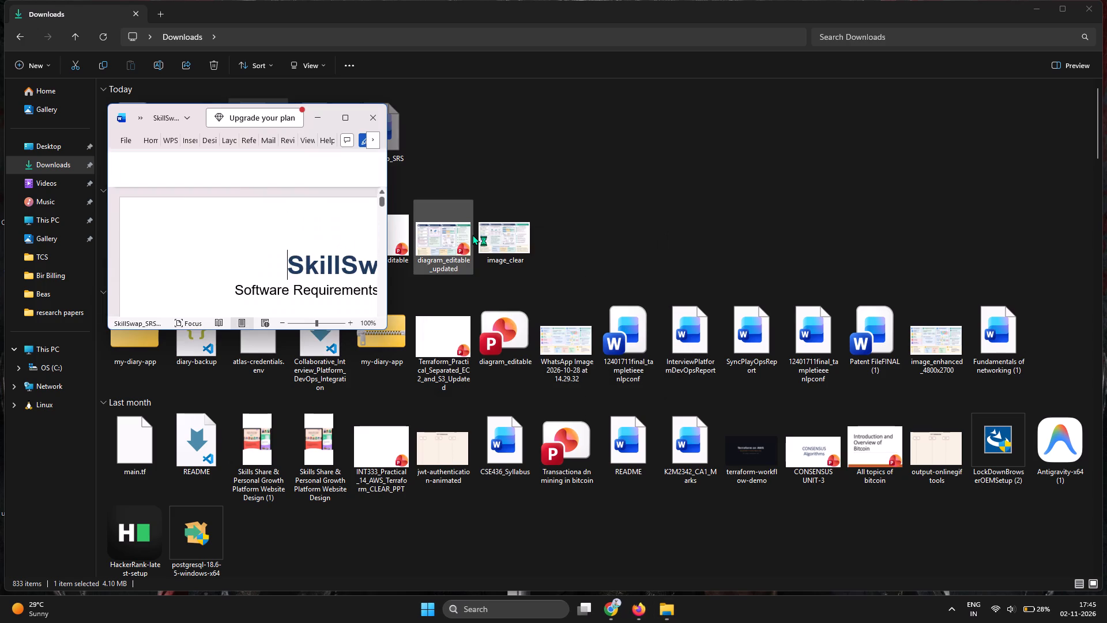
pyautogui.click(353, 113)
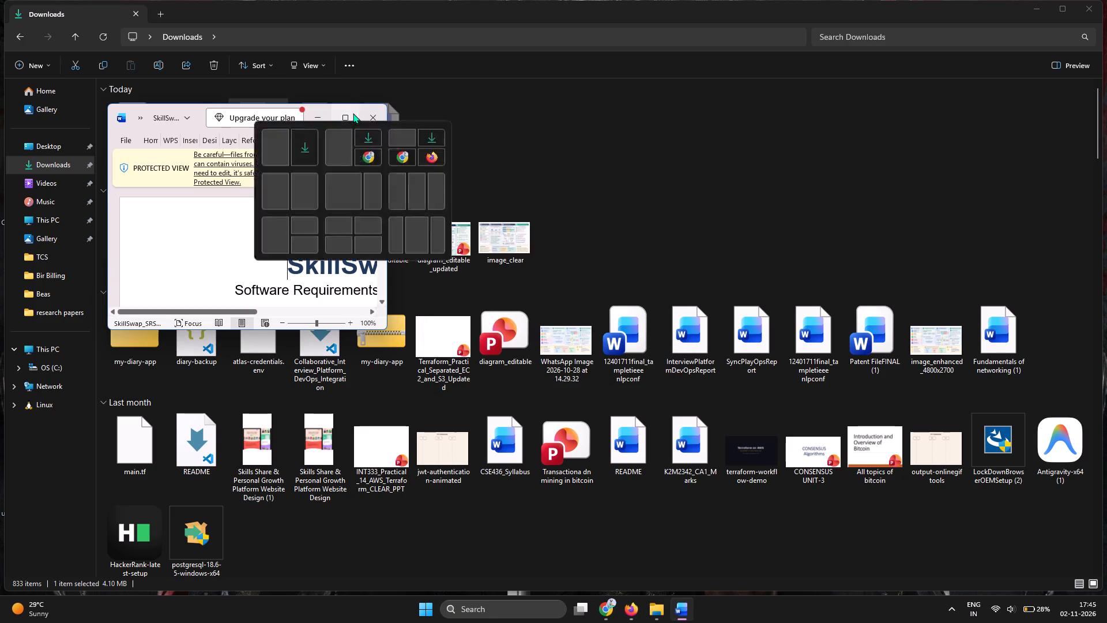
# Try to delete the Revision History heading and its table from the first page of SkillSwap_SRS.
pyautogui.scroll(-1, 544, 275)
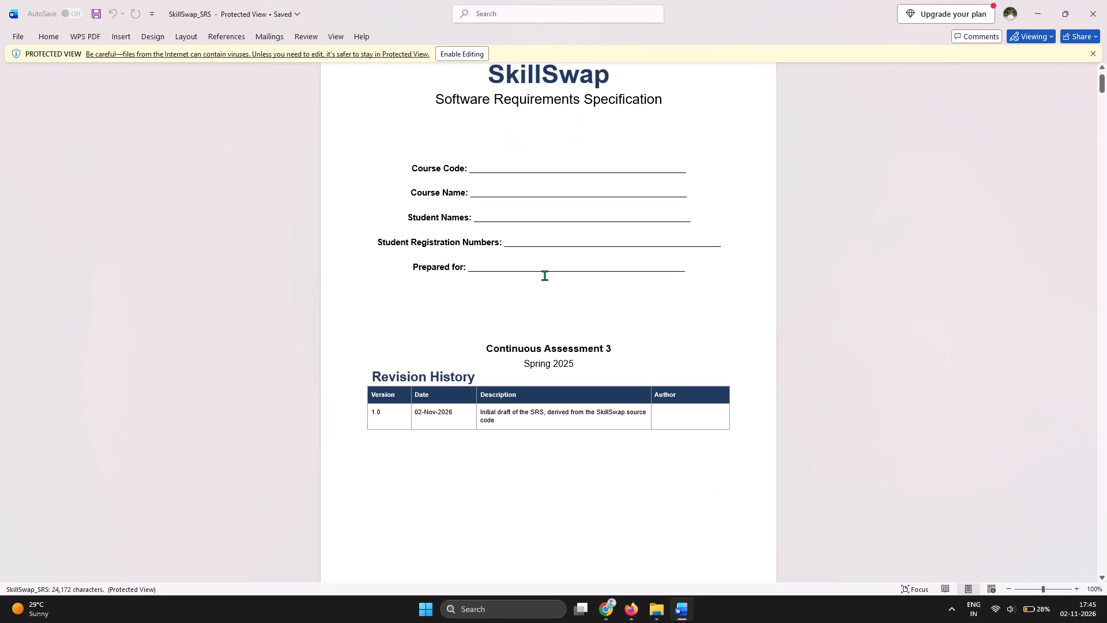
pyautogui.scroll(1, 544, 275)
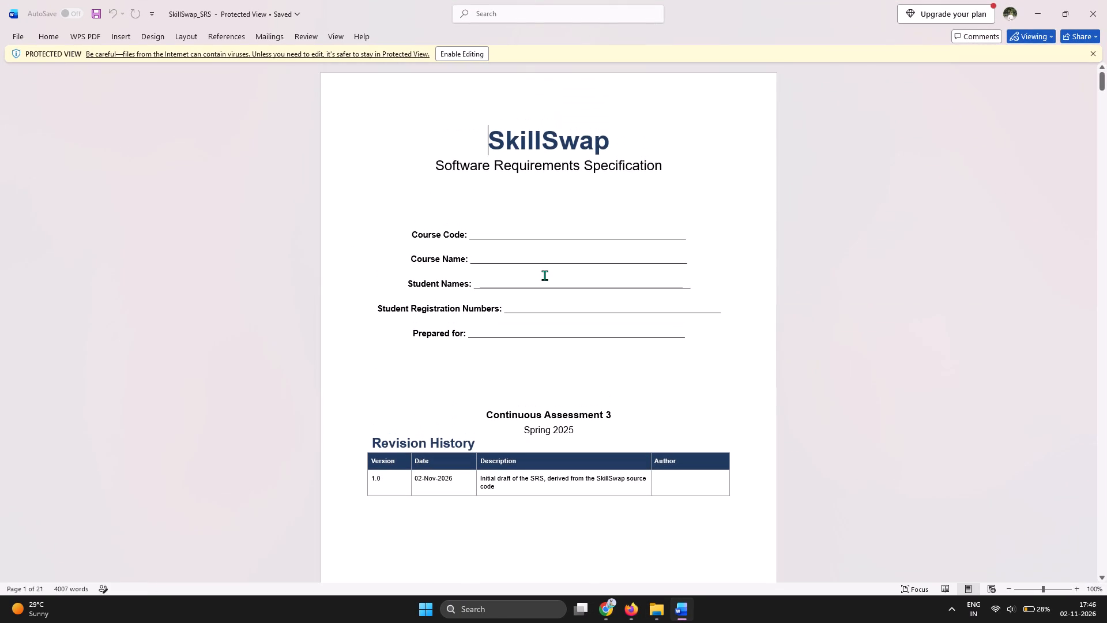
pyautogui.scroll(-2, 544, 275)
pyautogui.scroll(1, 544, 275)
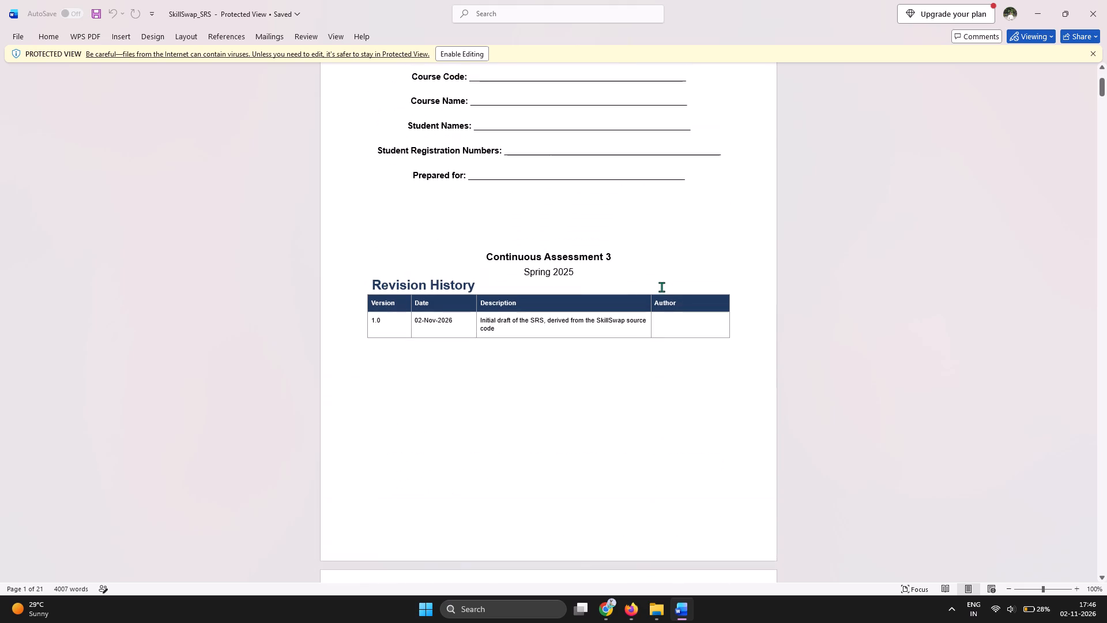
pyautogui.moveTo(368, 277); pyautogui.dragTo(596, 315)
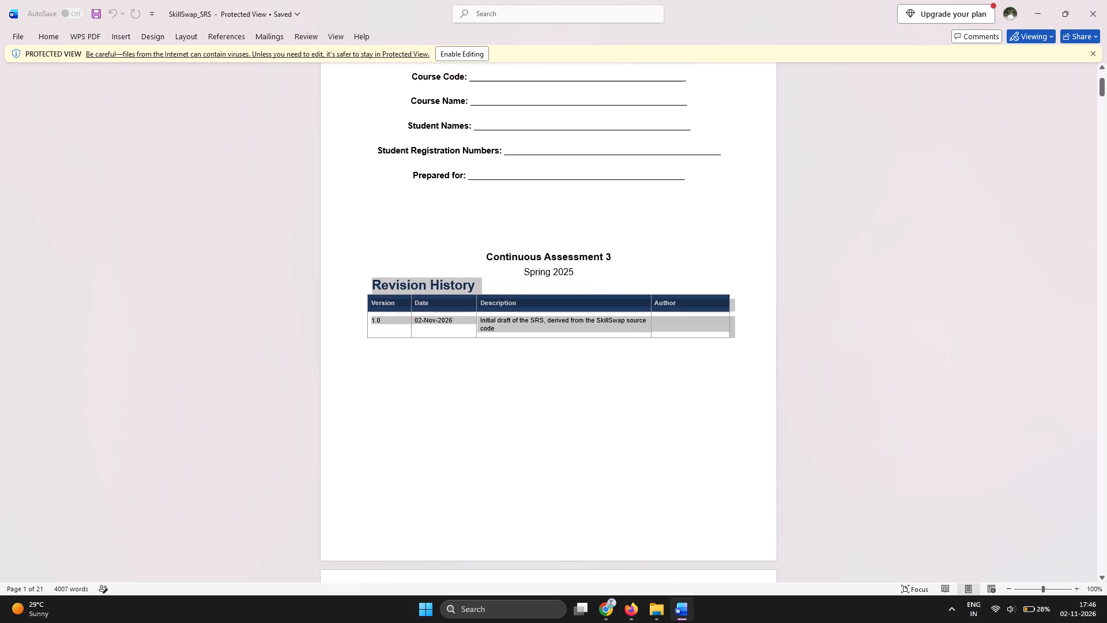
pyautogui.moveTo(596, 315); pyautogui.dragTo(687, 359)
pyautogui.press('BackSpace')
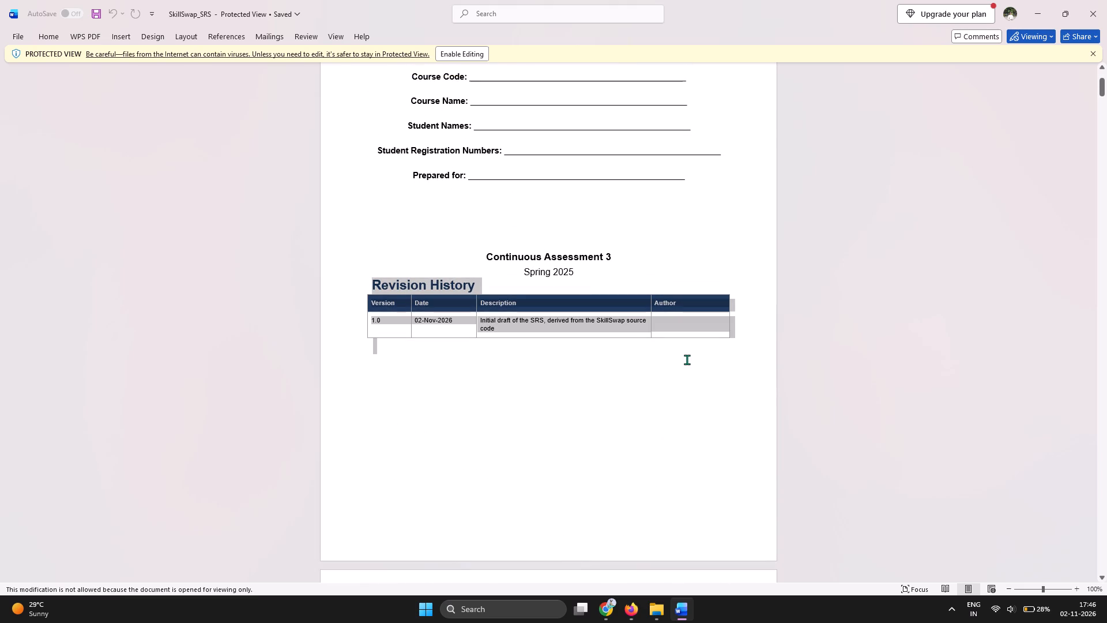
# Enable editing for the protected SkillSwap_SRS document.
pyautogui.press('BackSpace')
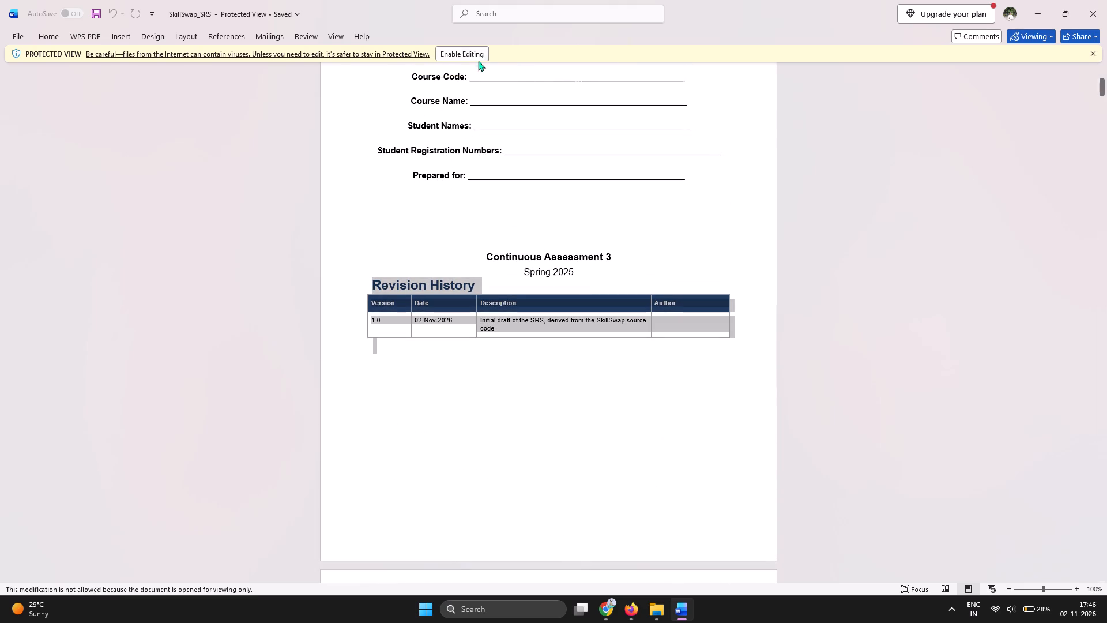
pyautogui.click(473, 58)
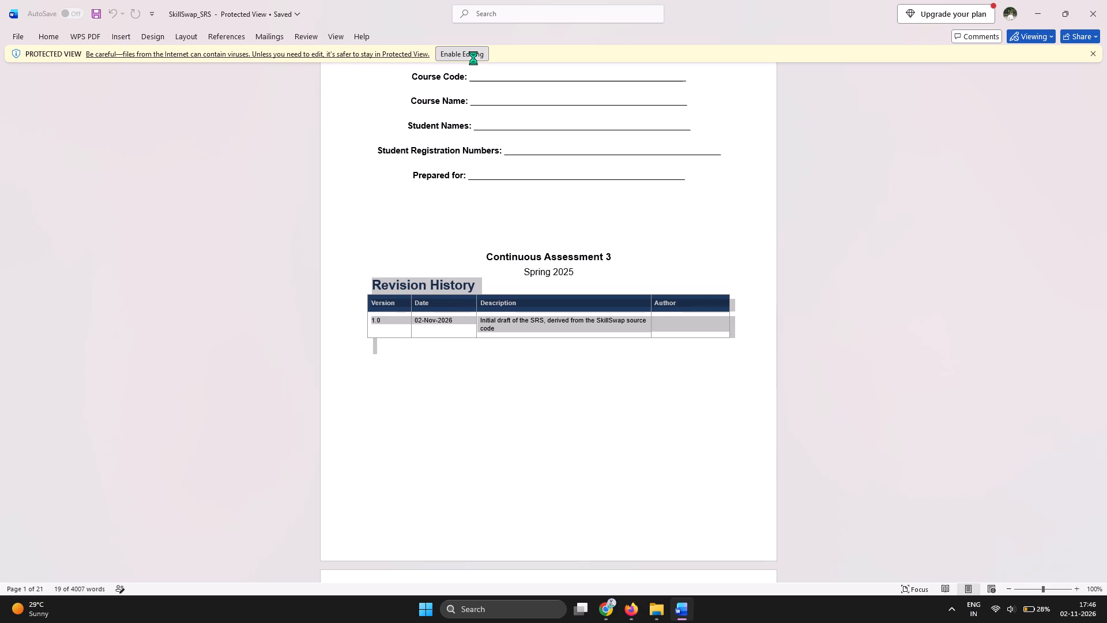
pyautogui.scroll(-1, 473, 58)
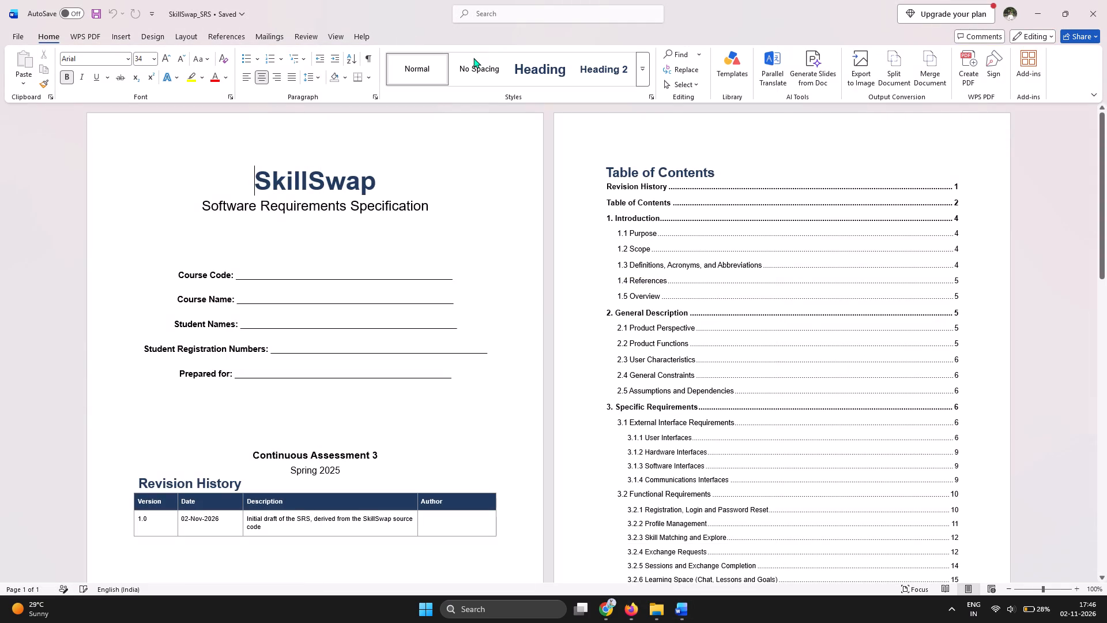
pyautogui.scroll(-2, 473, 58)
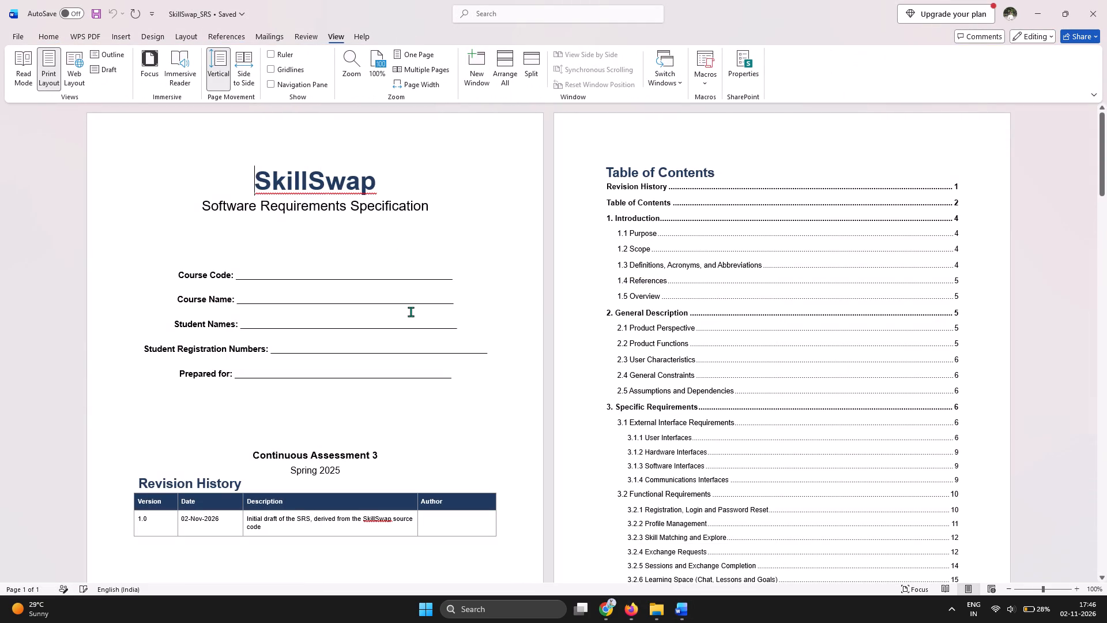
# Delete the Continuous Assessment 3 and Spring 2025 lines, the Revision History heading and its table from the cover page.
pyautogui.moveTo(138, 451); pyautogui.dragTo(467, 546)
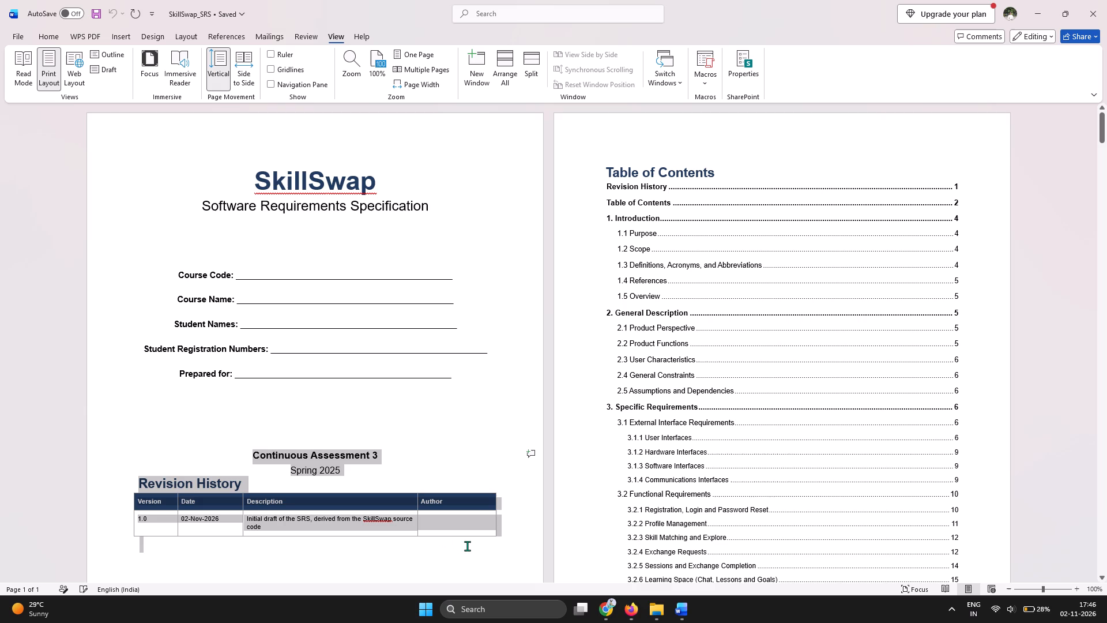
pyautogui.moveTo(467, 546); pyautogui.dragTo(479, 547)
pyautogui.press('BackSpace')
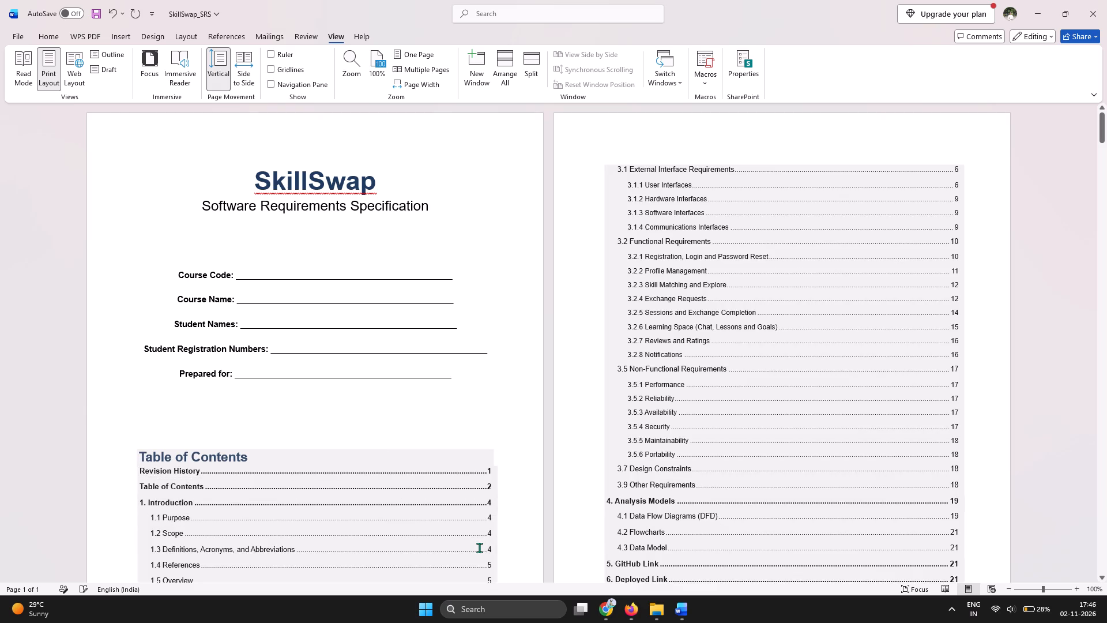
# Insert blank lines before the Table of Contents heading to push it off the cover page onto the second page.
pyautogui.press('Return')
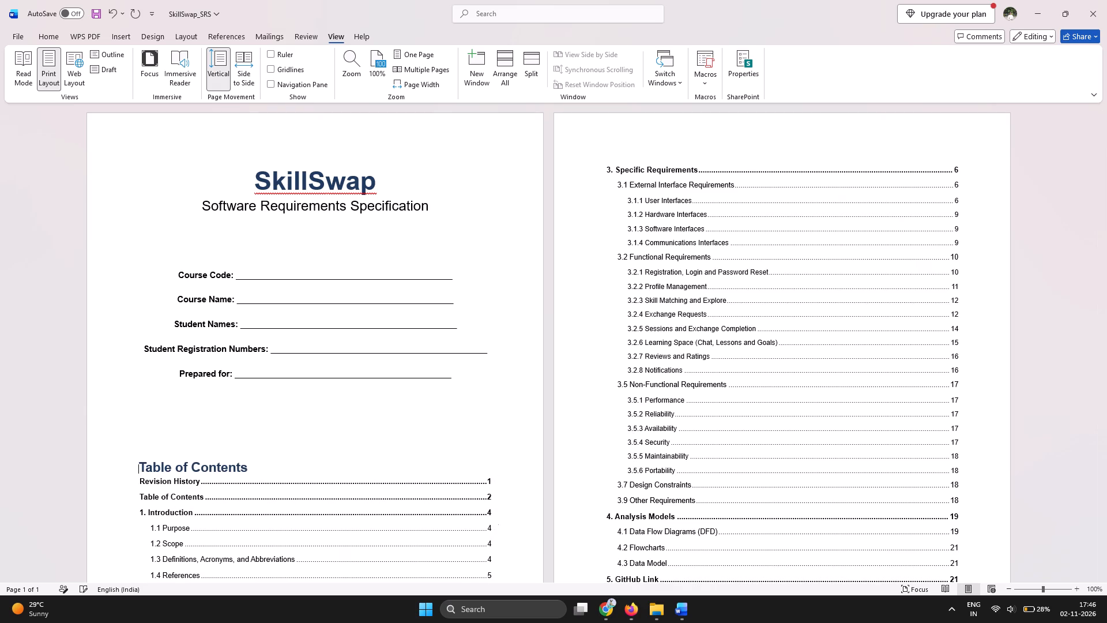
pyautogui.press('Return')
pyautogui.press('Return')
pyautogui.press('Return')
pyautogui.press('Return')
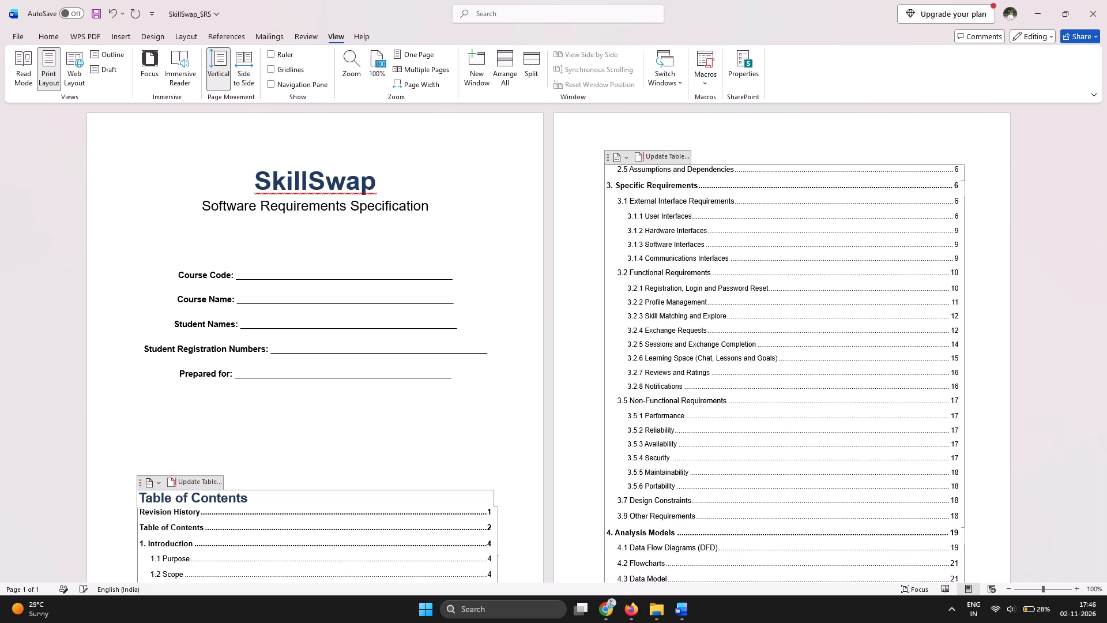
pyautogui.scroll(-1, 479, 547)
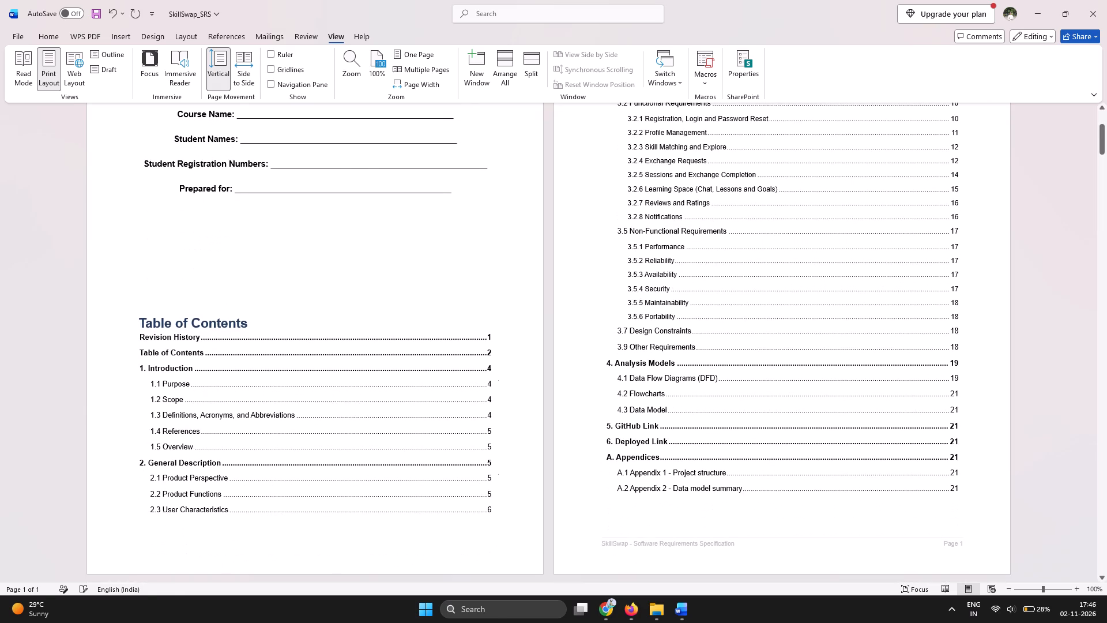
pyautogui.press('Return')
pyautogui.press('Return')
pyautogui.press('Return')
pyautogui.press('Return')
pyautogui.press('Return')
pyautogui.press('Return')
pyautogui.press('Return')
pyautogui.press('Return')
pyautogui.press('Return')
pyautogui.press('Return')
pyautogui.press('Return')
pyautogui.press('Return')
pyautogui.press('Return')
pyautogui.press('Return')
pyautogui.press('Return')
pyautogui.press('Return')
pyautogui.press('Return')
pyautogui.press('Return')
pyautogui.press('Return')
pyautogui.press('Return')
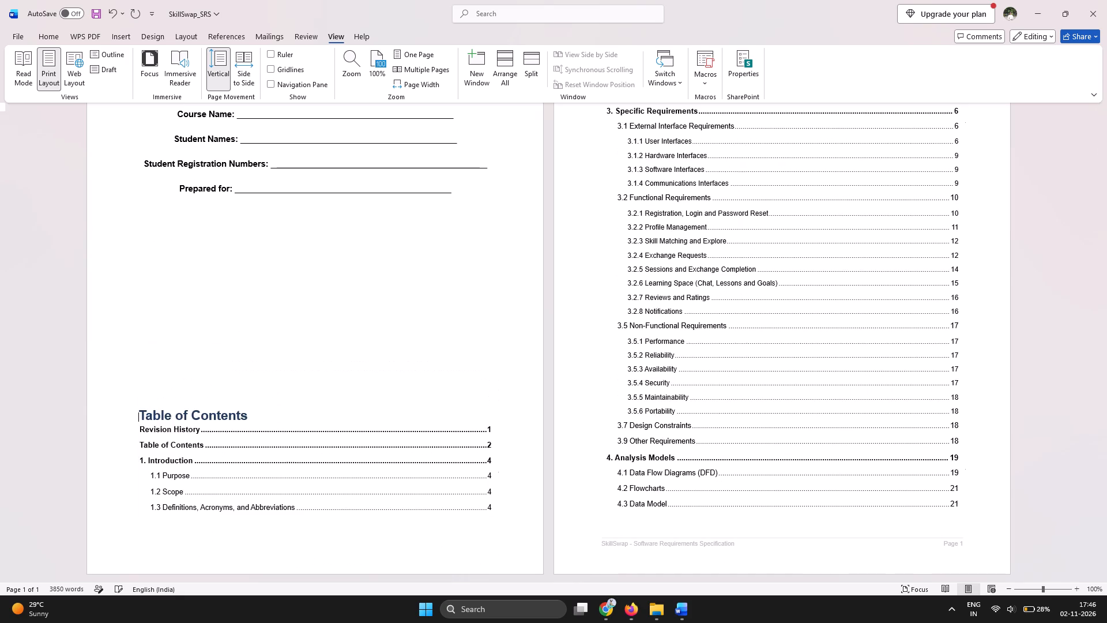
pyautogui.press('Return')
pyautogui.press('Return')
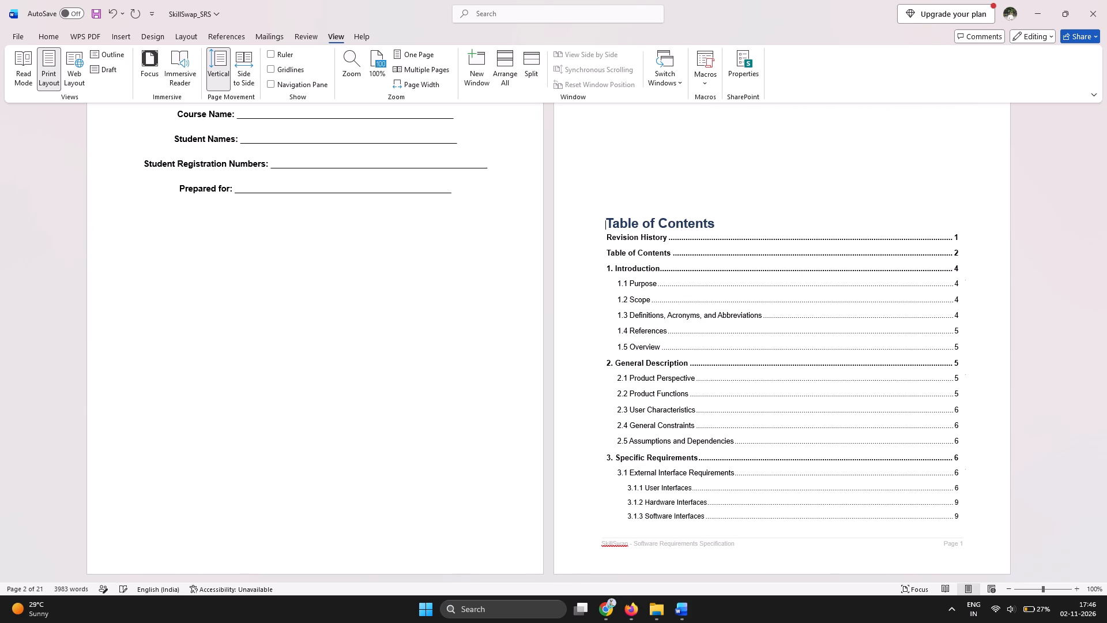
# Adjust the blank lines before the Table of Contents so its heading starts at the top of the second page.
pyautogui.scroll(1, 479, 547)
pyautogui.press('BackSpace')
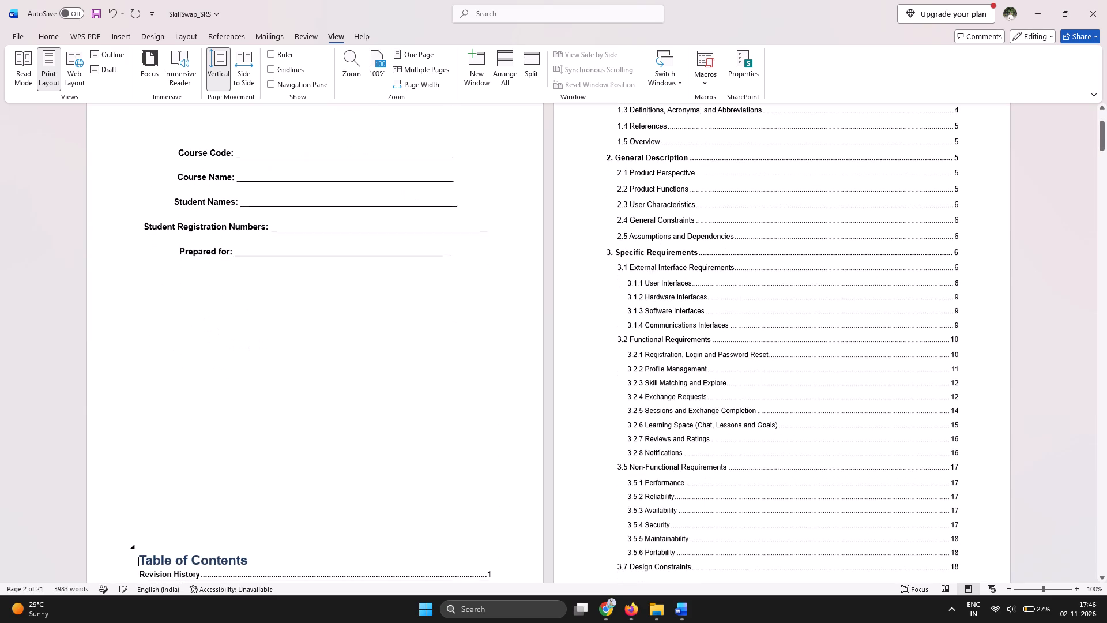
pyautogui.press('Return')
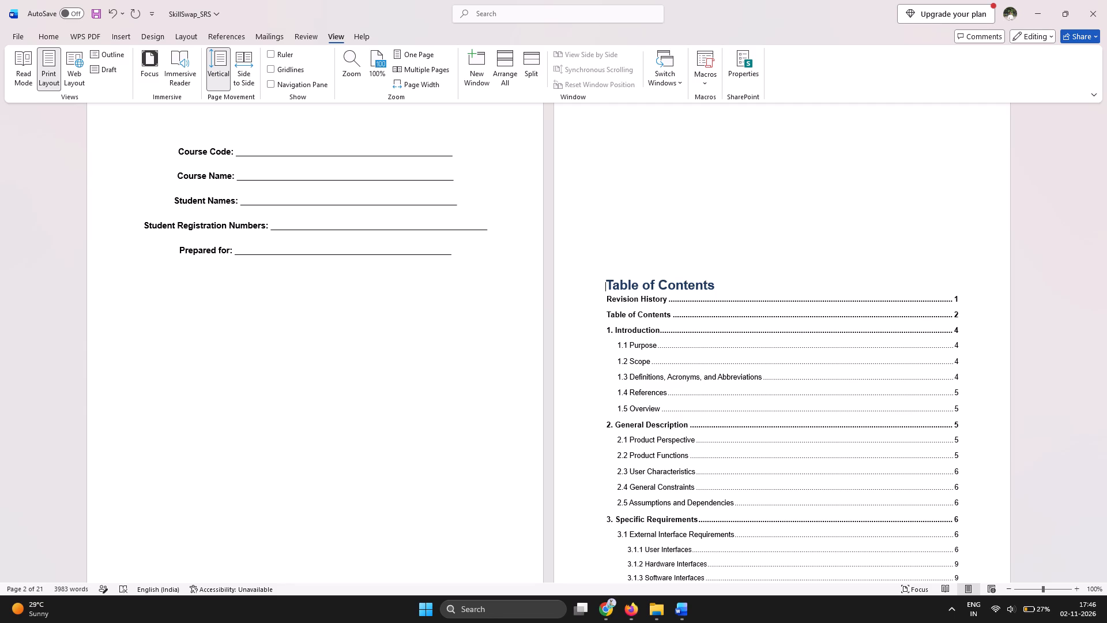
pyautogui.press('Up')
pyautogui.press('Up')
pyautogui.press('BackSpace')
pyautogui.press('BackSpace')
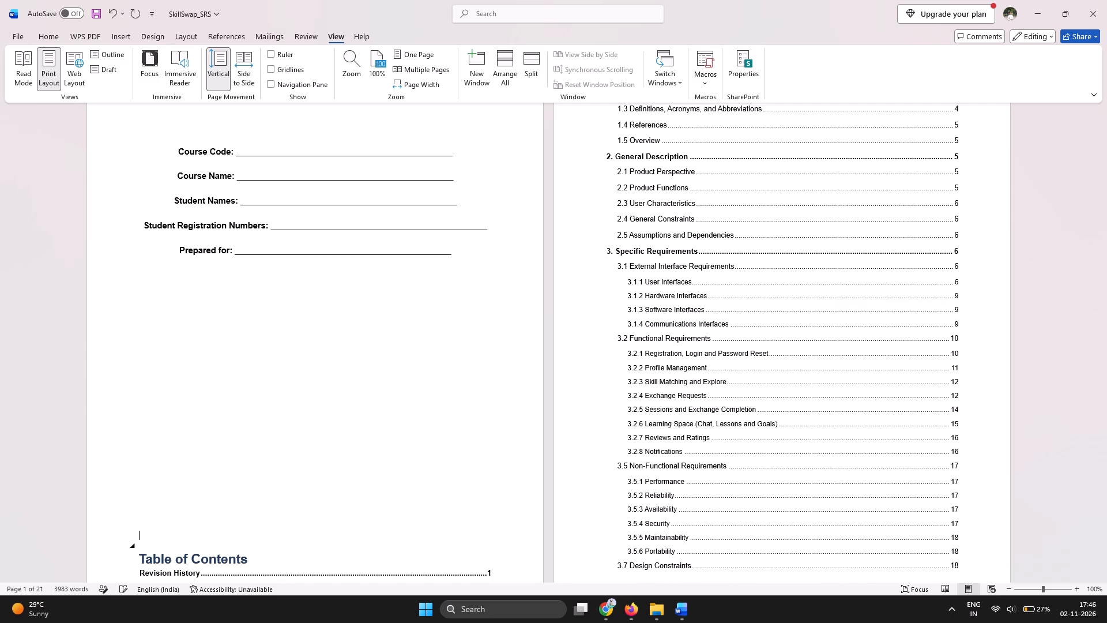
pyautogui.press('Return')
pyautogui.scroll(1, 479, 547)
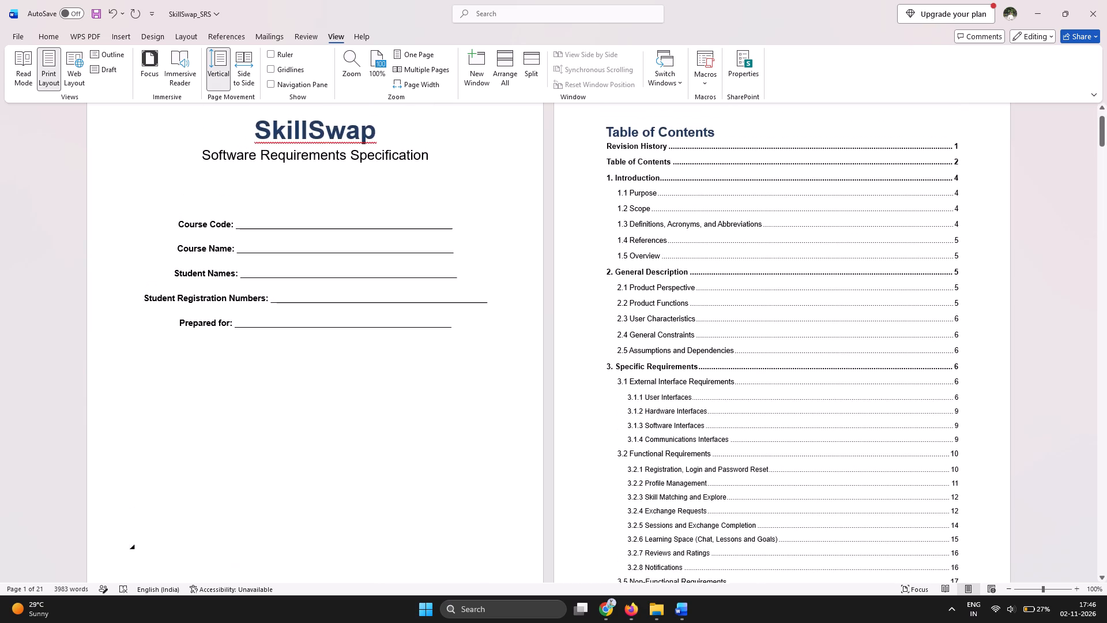
pyautogui.scroll(1, 479, 547)
# Examine the page layout from the cover page and Table of Contents through the Introduction and General Description sections.
pyautogui.scroll(-2, 479, 547)
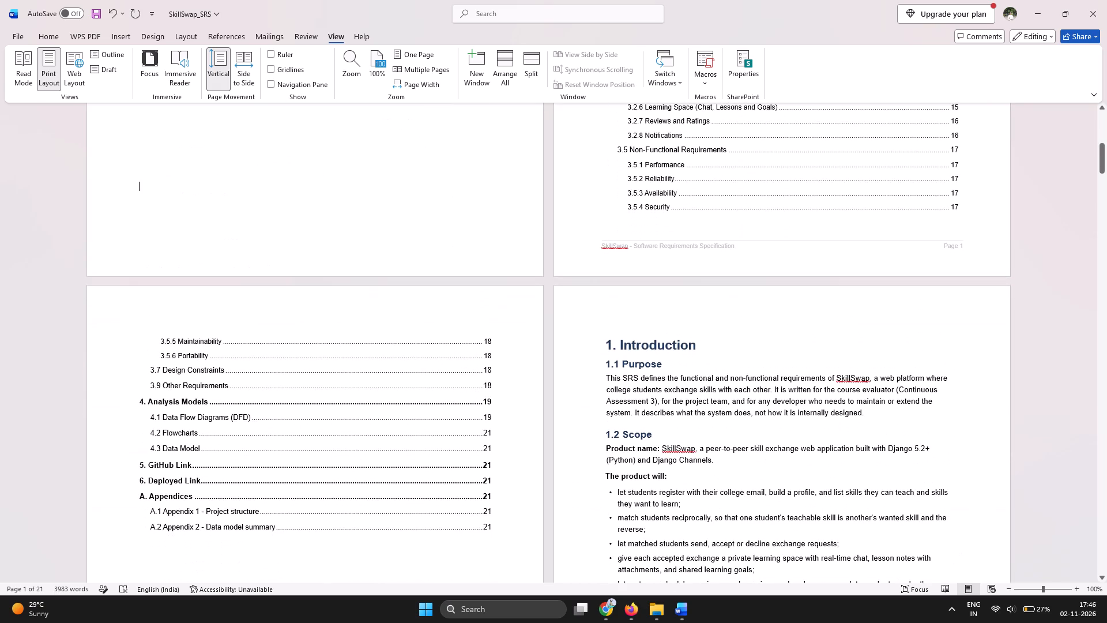
pyautogui.scroll(-3, 479, 547)
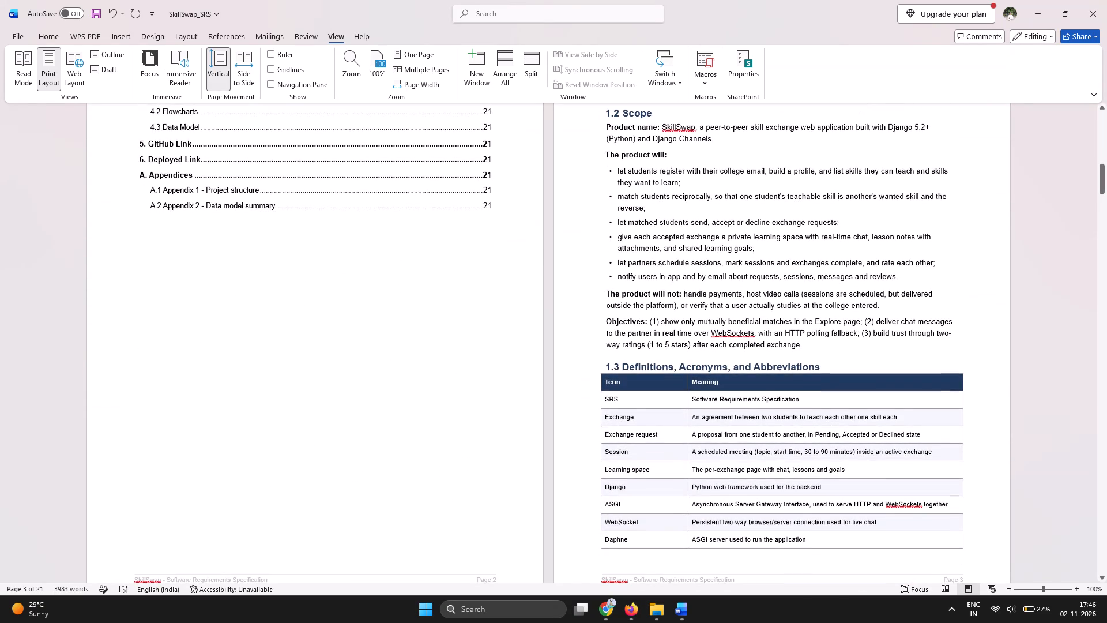
pyautogui.scroll(-1, 479, 547)
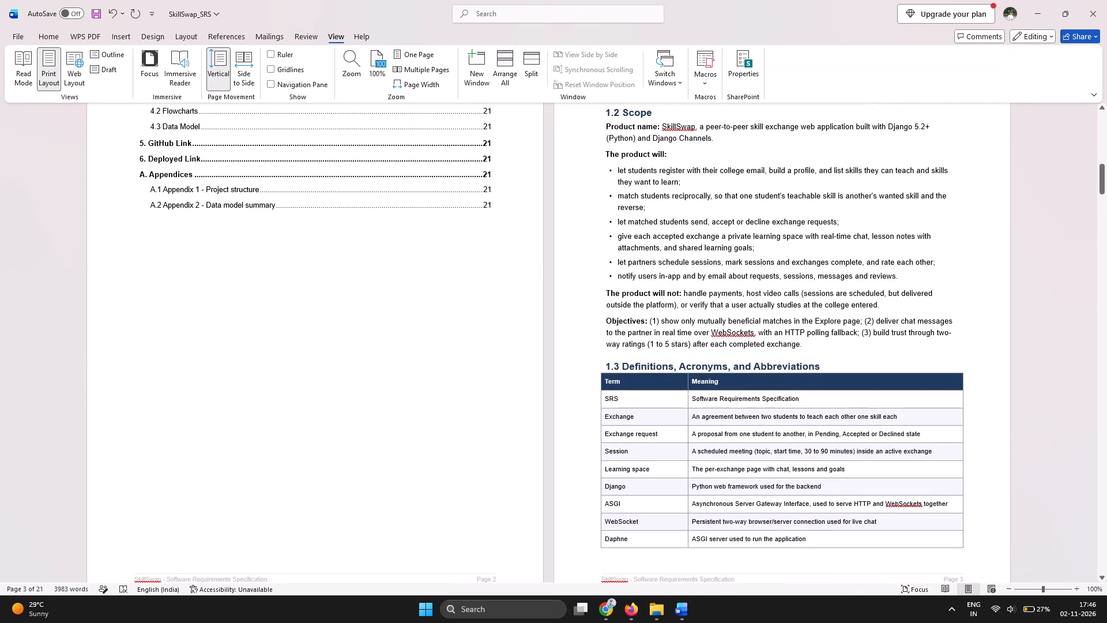
pyautogui.scroll(-4, 479, 547)
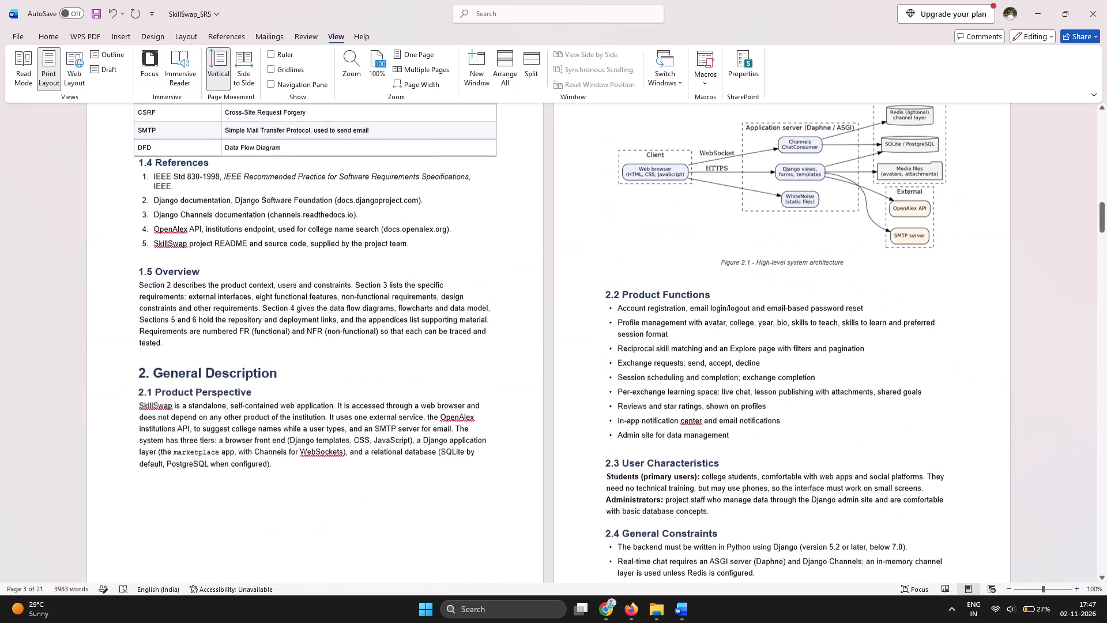
pyautogui.scroll(1, 479, 547)
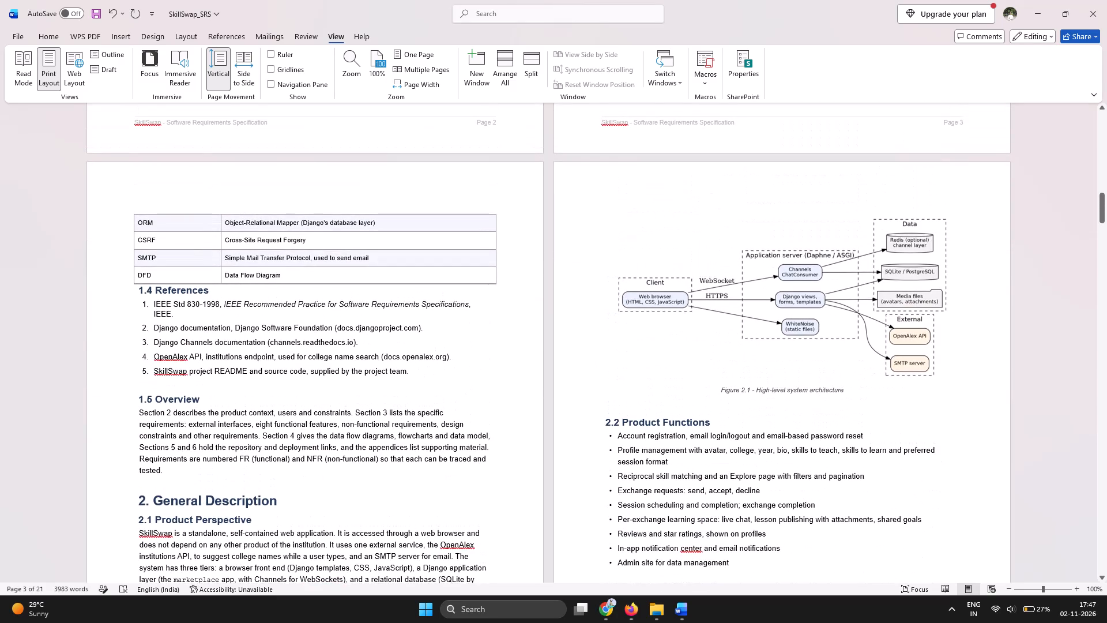
pyautogui.scroll(1, 479, 547)
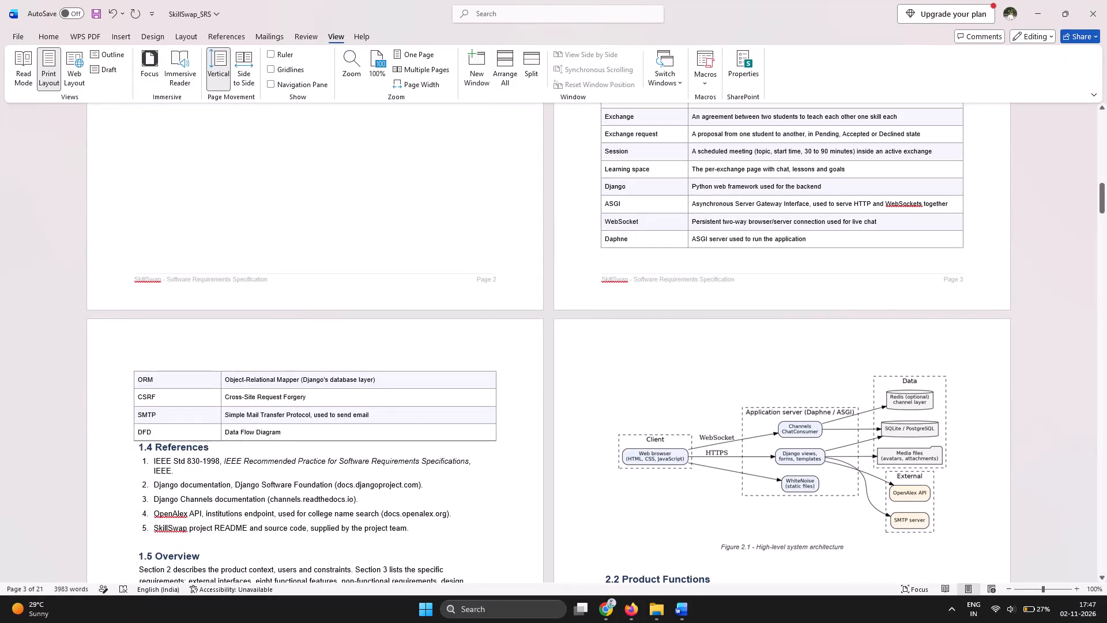
pyautogui.scroll(-2, 479, 547)
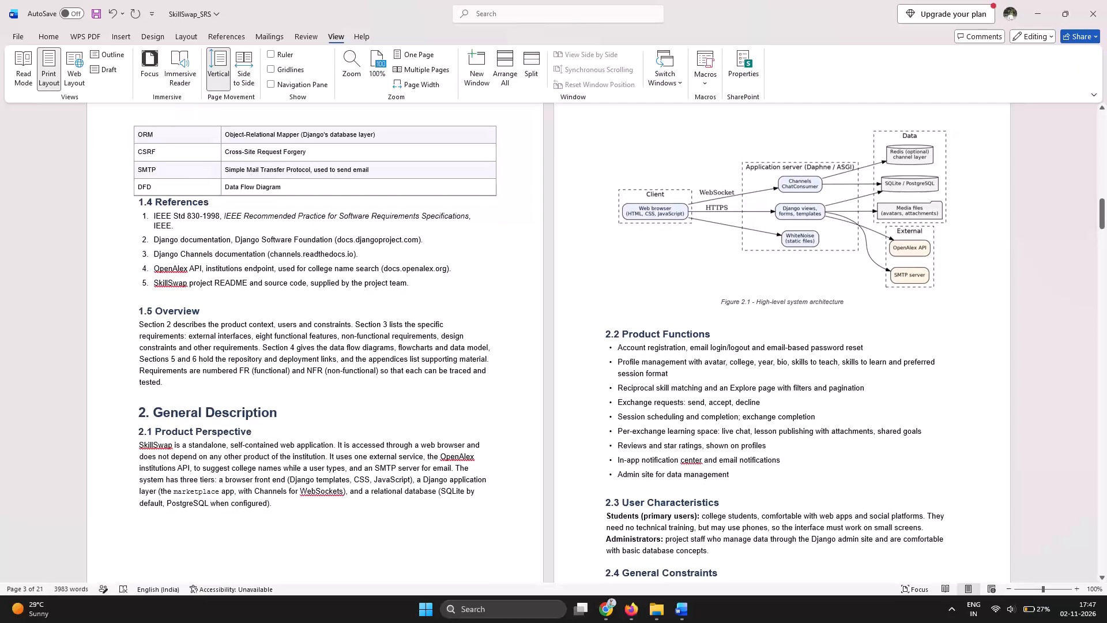
pyautogui.scroll(-1, 479, 547)
pyautogui.scroll(2, 479, 547)
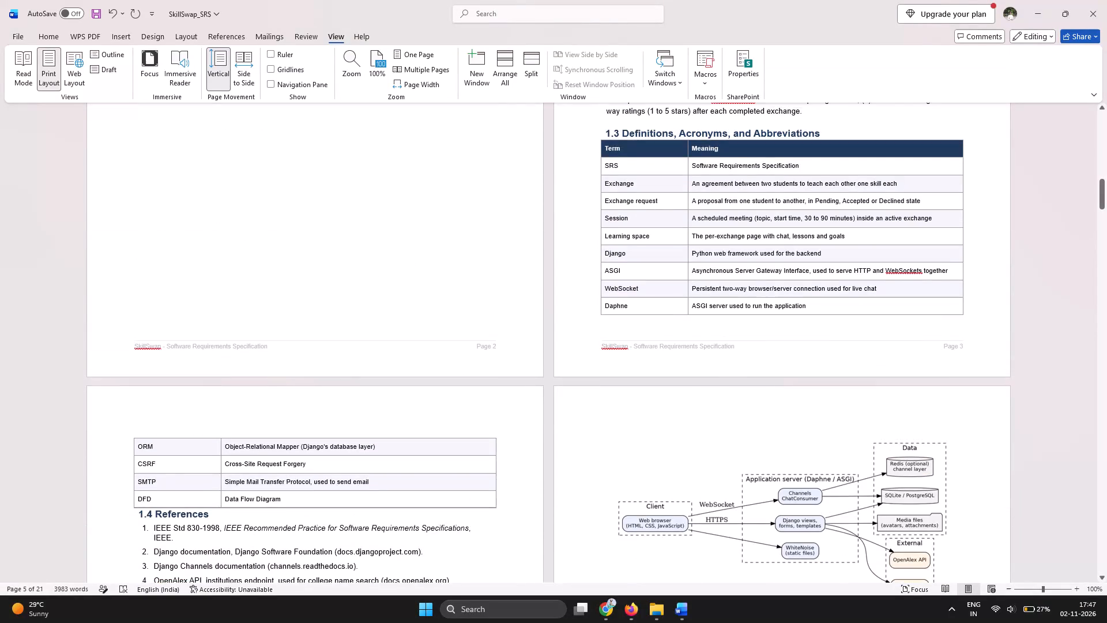
pyautogui.scroll(-3, 479, 547)
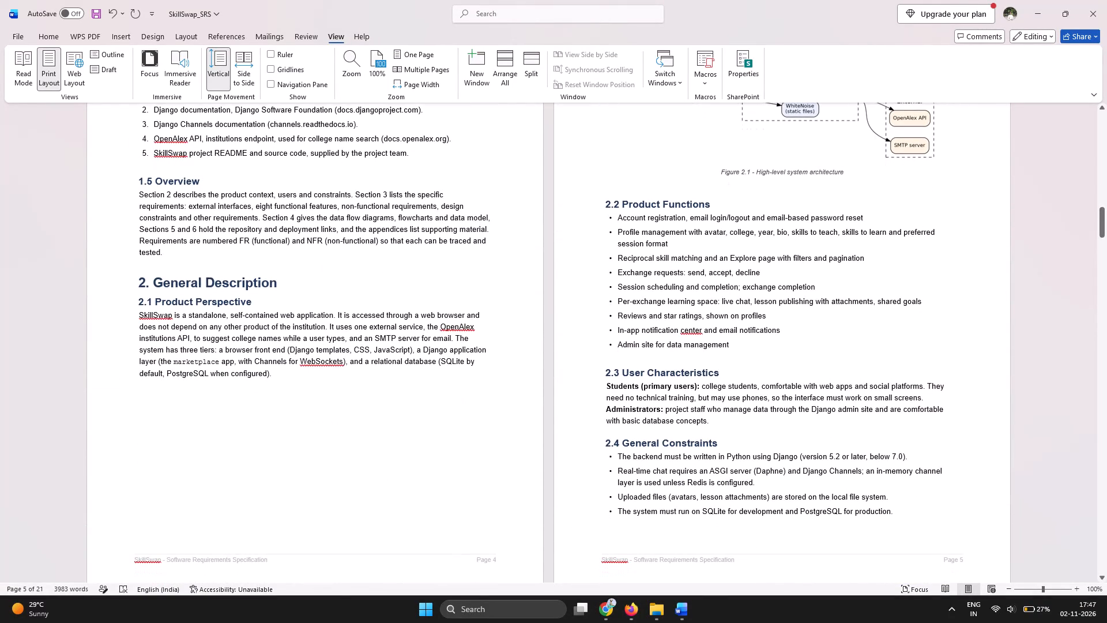
pyautogui.scroll(4, 479, 547)
pyautogui.scroll(-1, 479, 547)
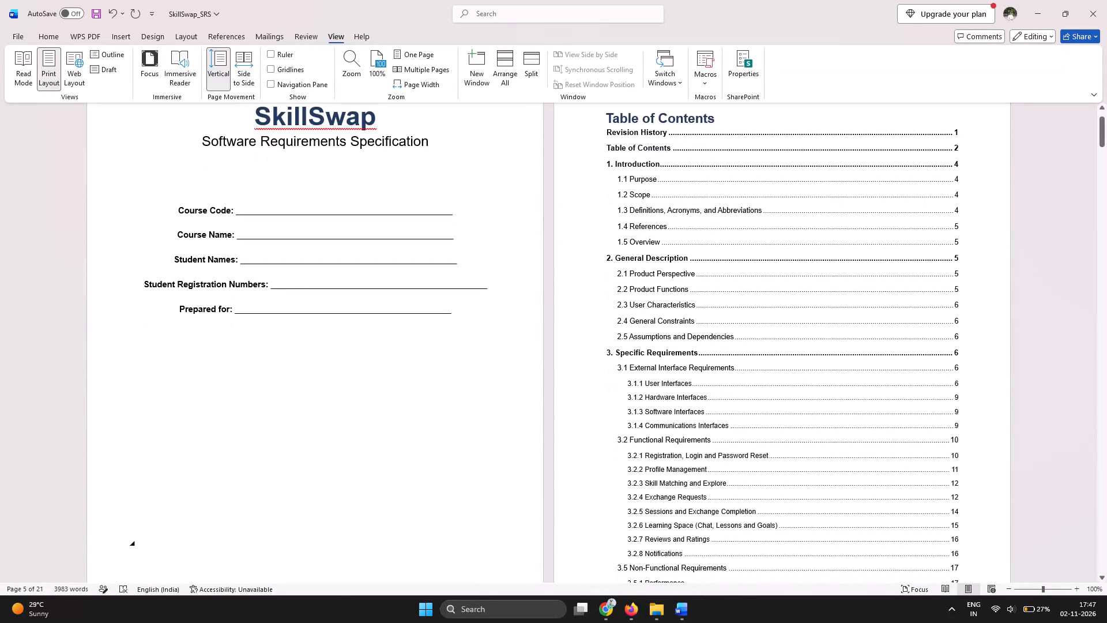
pyautogui.scroll(-2, 479, 547)
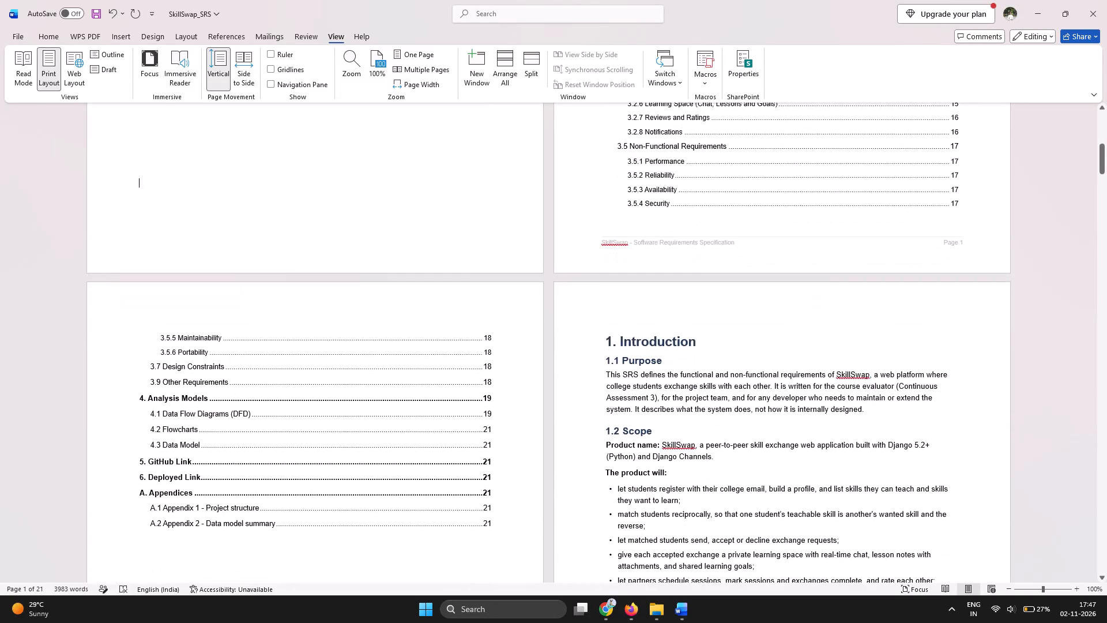
pyautogui.scroll(-1, 479, 547)
pyautogui.scroll(1, 479, 547)
pyautogui.scroll(-1, 516, 487)
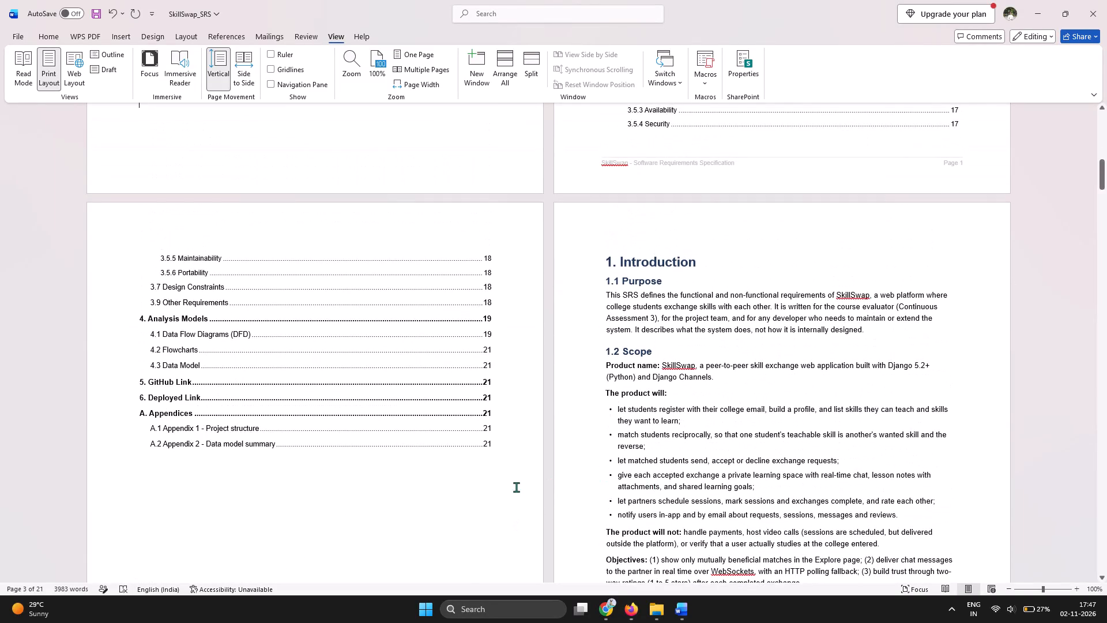
pyautogui.scroll(-2, 516, 487)
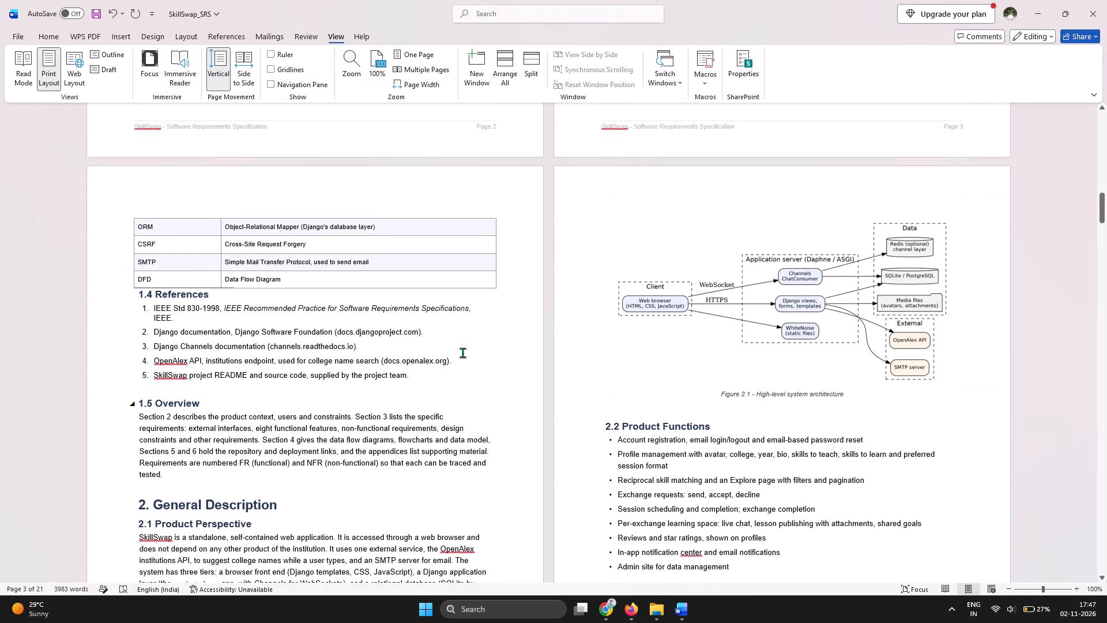
pyautogui.scroll(1, 462, 352)
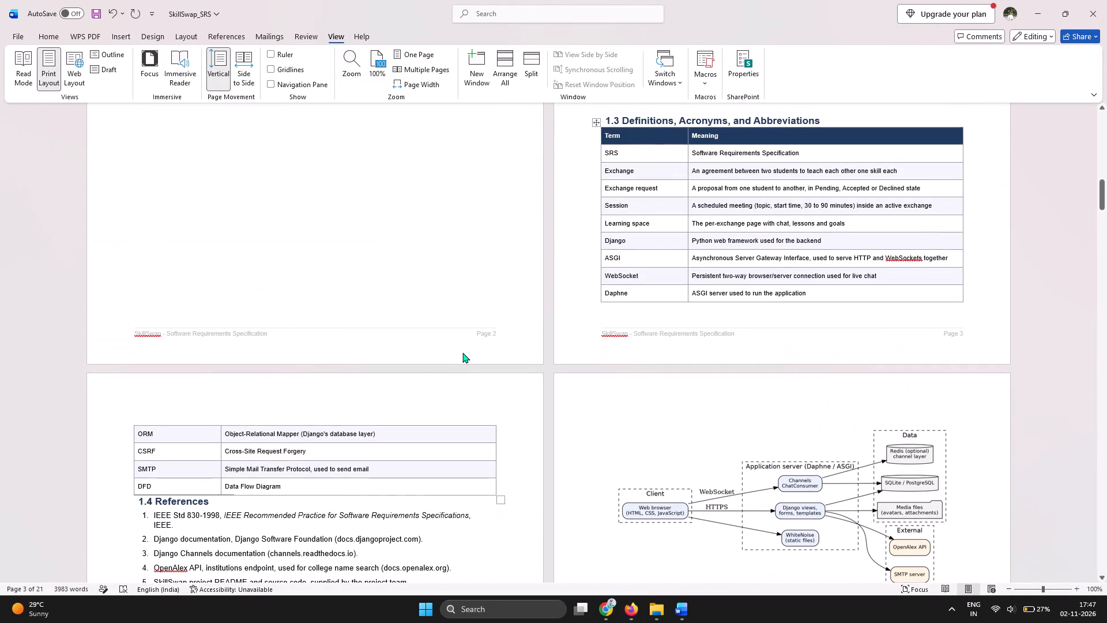
pyautogui.scroll(1, 462, 352)
pyautogui.scroll(-1, 462, 352)
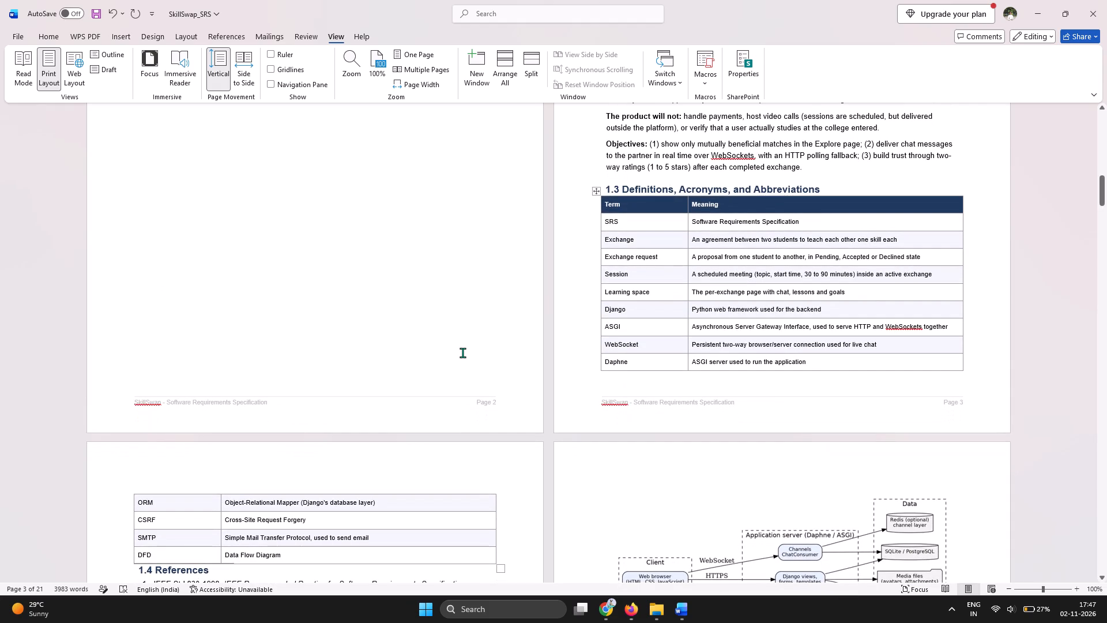
pyautogui.scroll(-1, 462, 352)
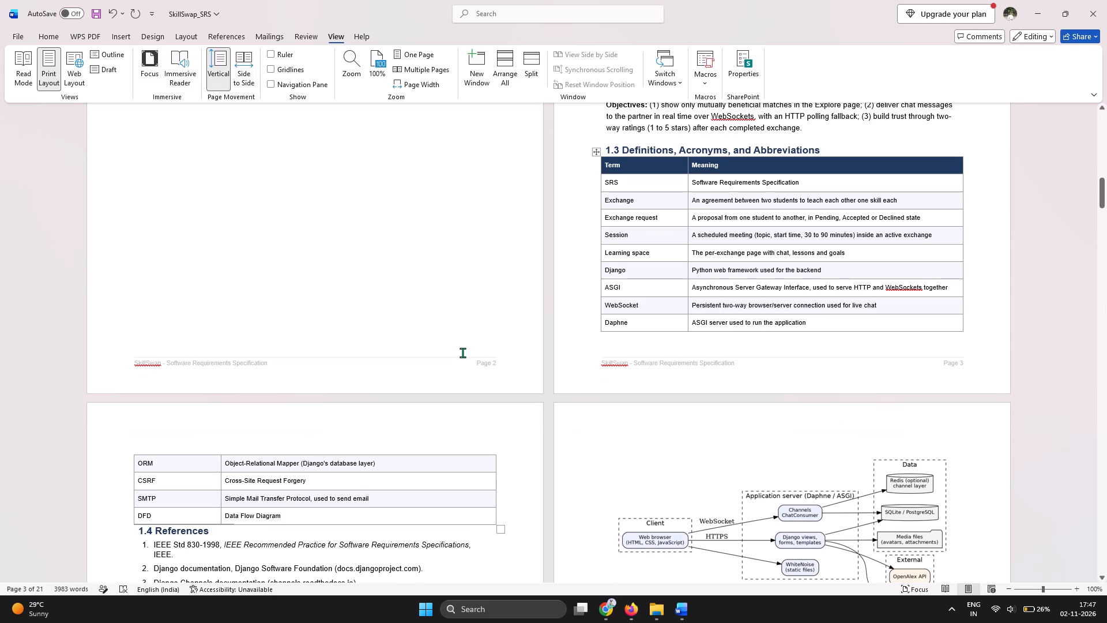
# Move the Figure 2.1 system architecture diagram to the end of the 2.1 Product Perspective paragraph on the preceding page.
pyautogui.scroll(-1, 462, 352)
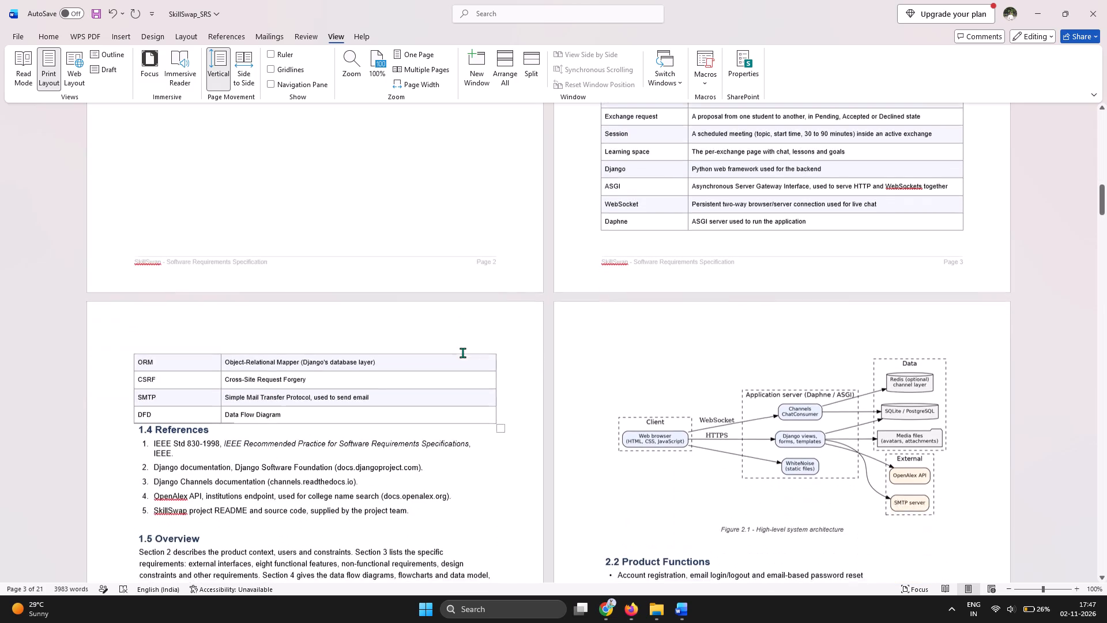
pyautogui.scroll(-1, 462, 352)
pyautogui.moveTo(740, 194); pyautogui.dragTo(475, 390)
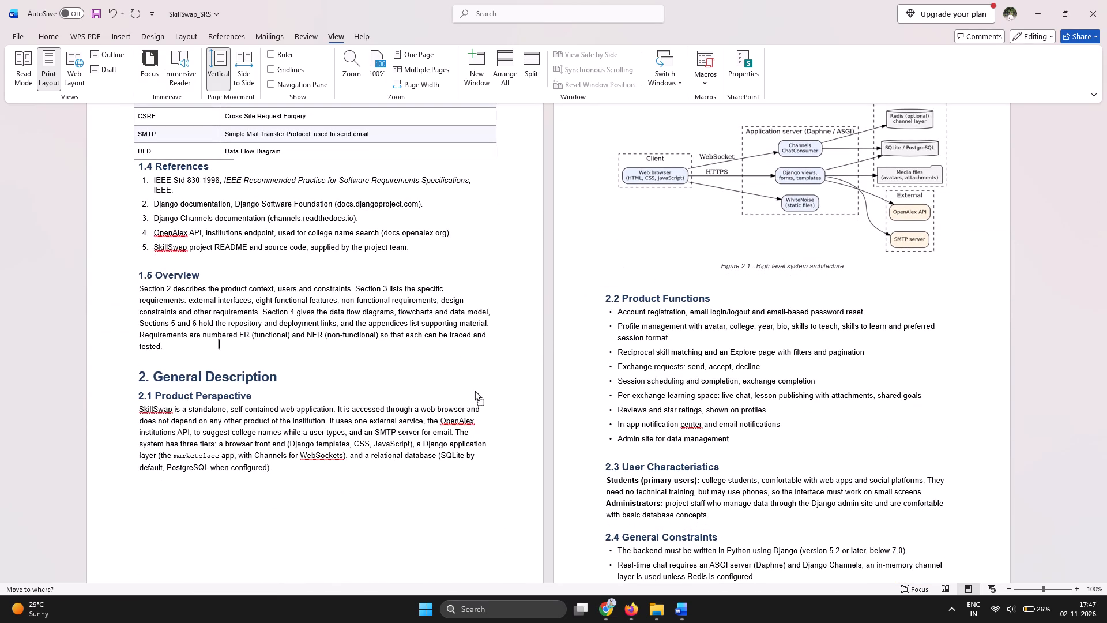
pyautogui.moveTo(475, 390); pyautogui.dragTo(289, 564)
pyautogui.scroll(-1, 384, 466)
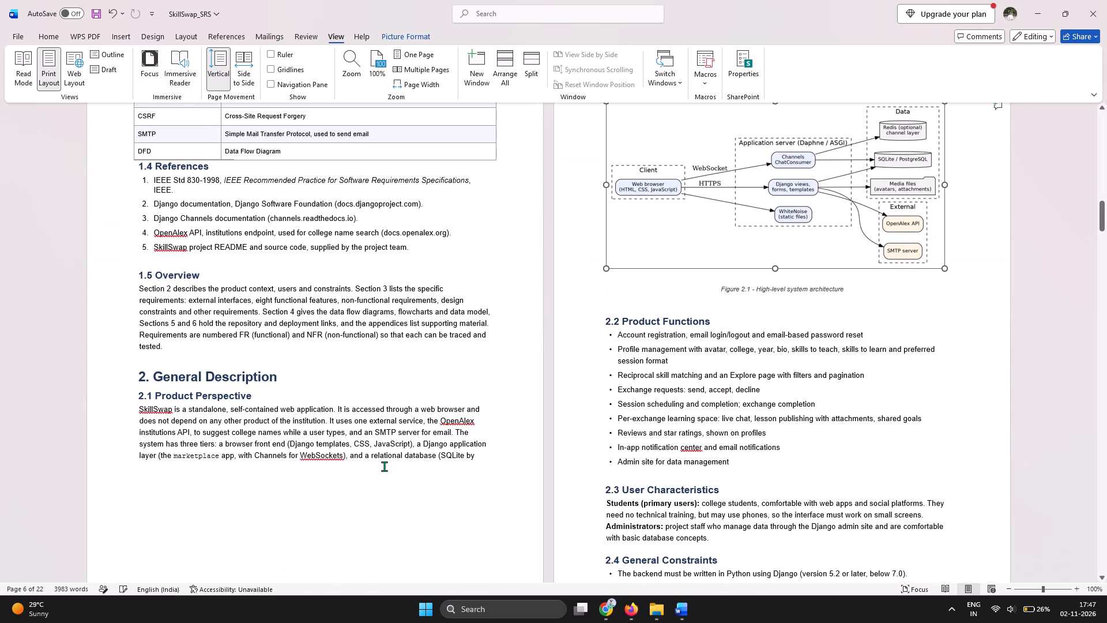
# Examine the remaining pages of the document from the General Description section through to the GitHub Link, Deployed Link and Appendices sections.
pyautogui.scroll(-1, 384, 466)
pyautogui.scroll(1, 384, 466)
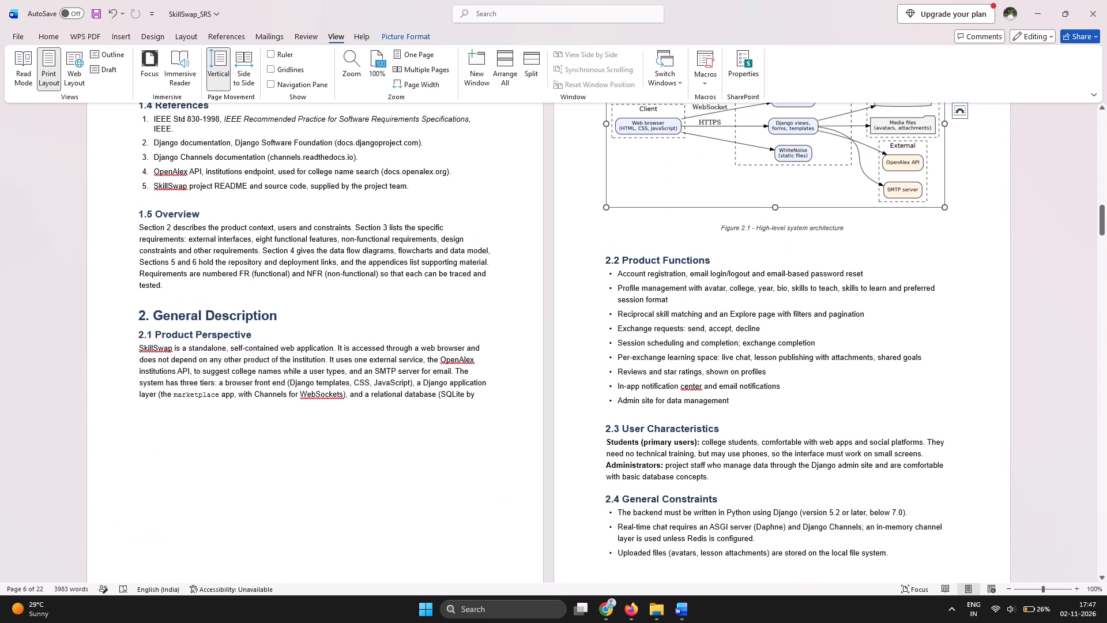
pyautogui.scroll(-1, 384, 466)
pyautogui.scroll(1, 384, 466)
pyautogui.scroll(-1, 384, 466)
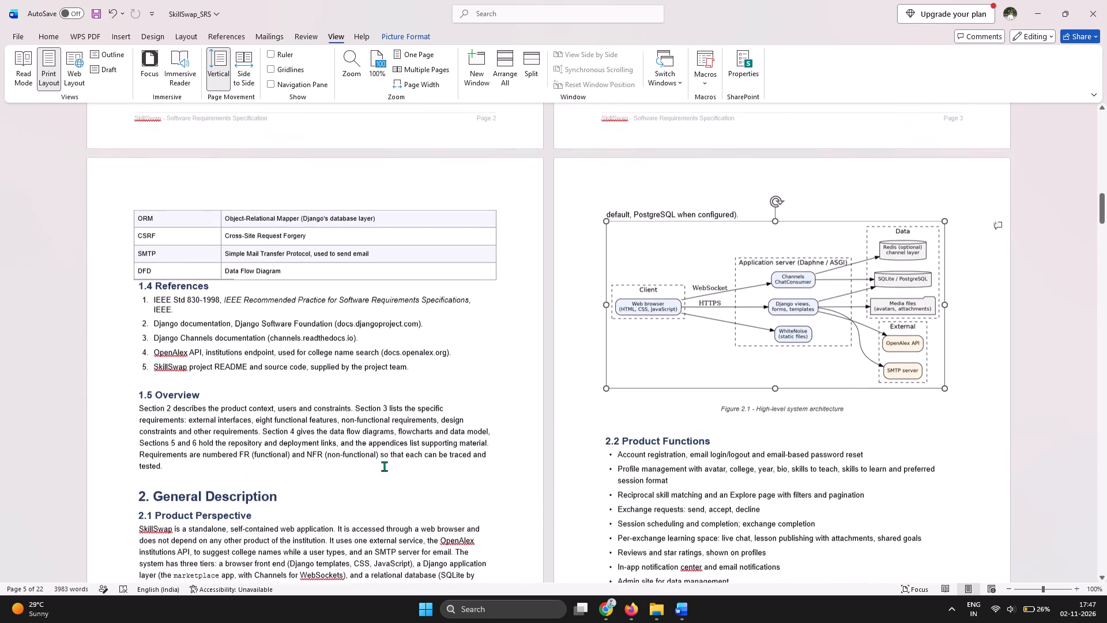
pyautogui.scroll(-1, 384, 466)
pyautogui.scroll(-1, 317, 350)
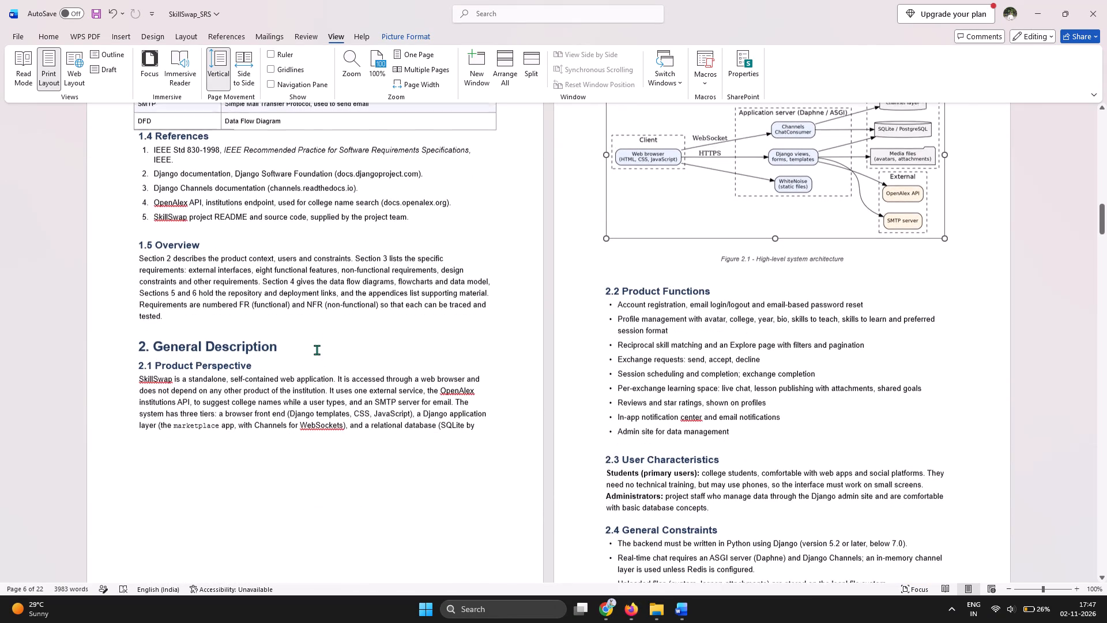
pyautogui.scroll(-2, 317, 350)
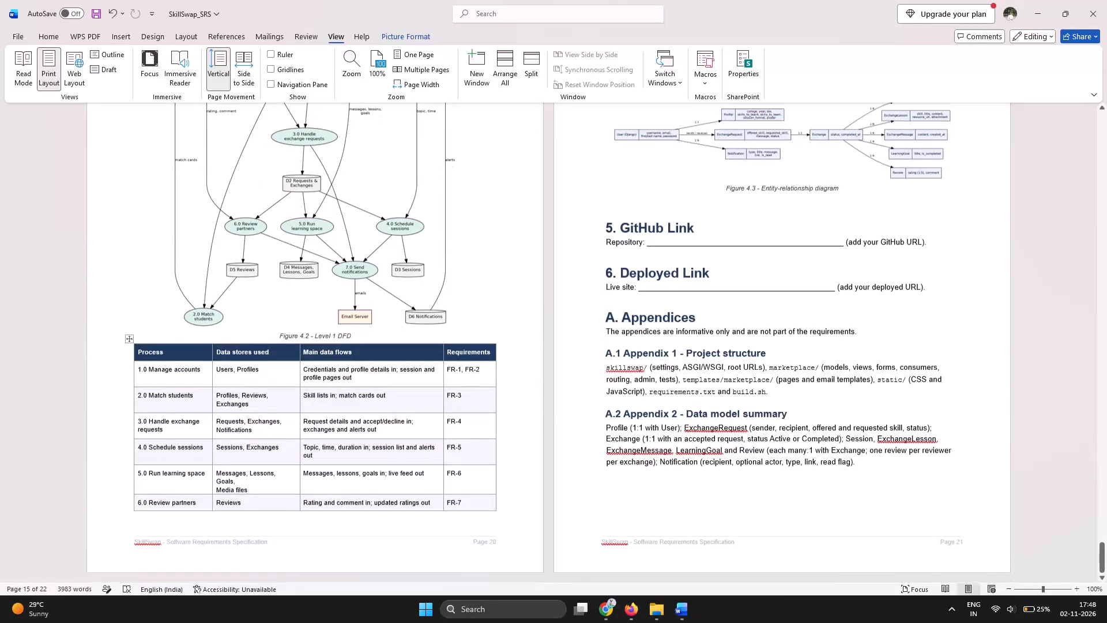
pyautogui.scroll(-2, 317, 350)
pyautogui.scroll(1, 317, 350)
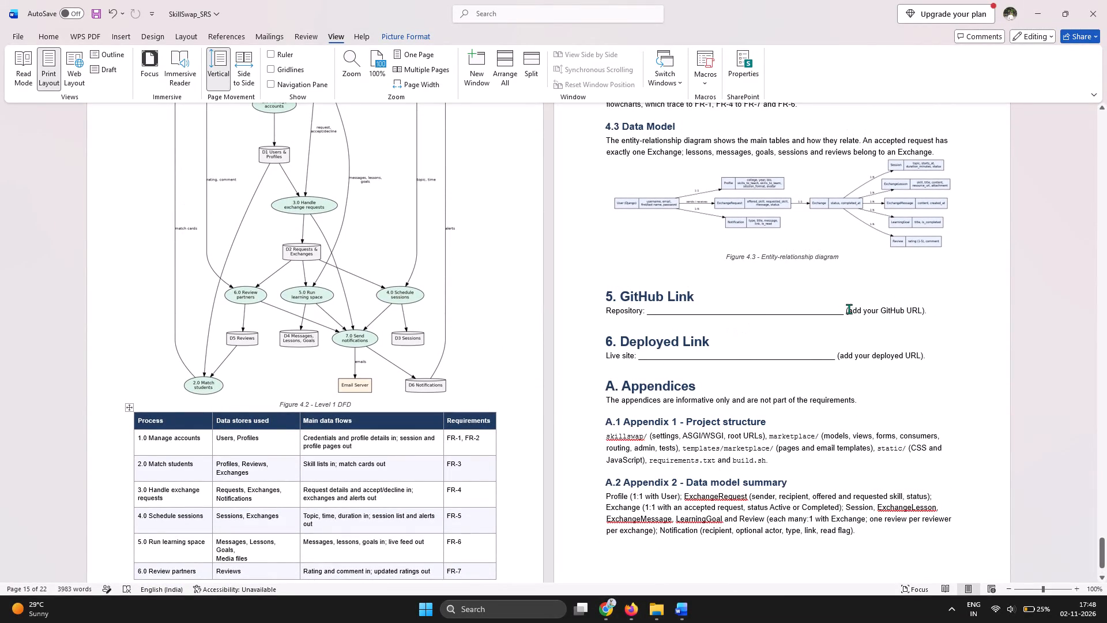
# Delete the blank underlines and bracketed hints after "Repository:" in section 5 and "Live site:" in section 6.
pyautogui.moveTo(933, 310); pyautogui.dragTo(731, 313)
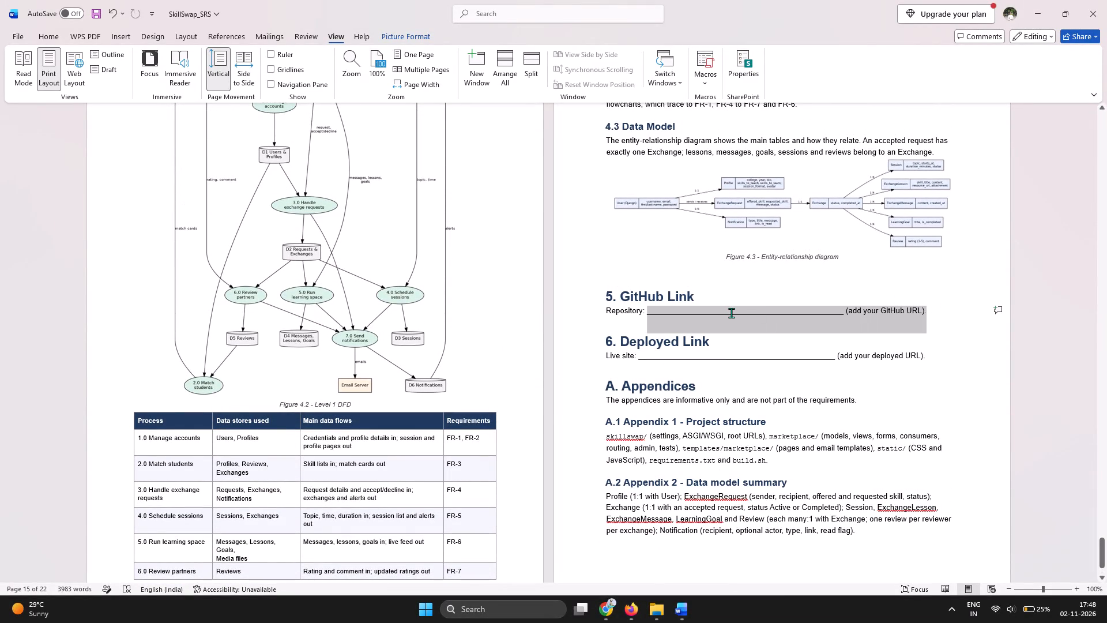
pyautogui.moveTo(731, 313); pyautogui.dragTo(731, 312)
pyautogui.press('BackSpace')
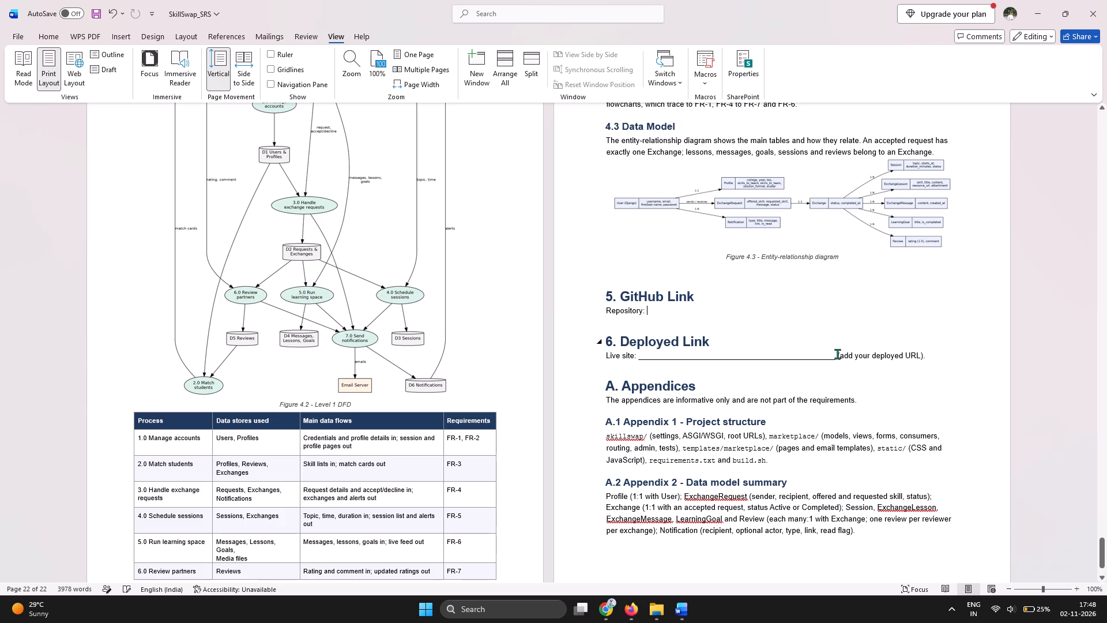
pyautogui.moveTo(930, 356); pyautogui.dragTo(708, 349)
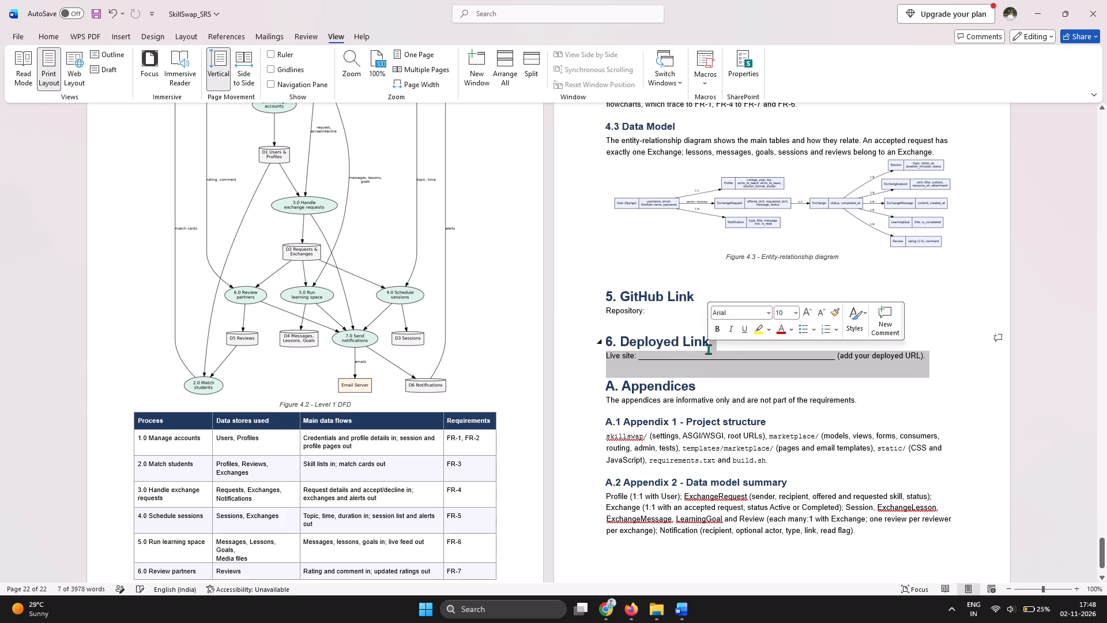
pyautogui.click(708, 349)
pyautogui.moveTo(638, 361); pyautogui.dragTo(811, 361)
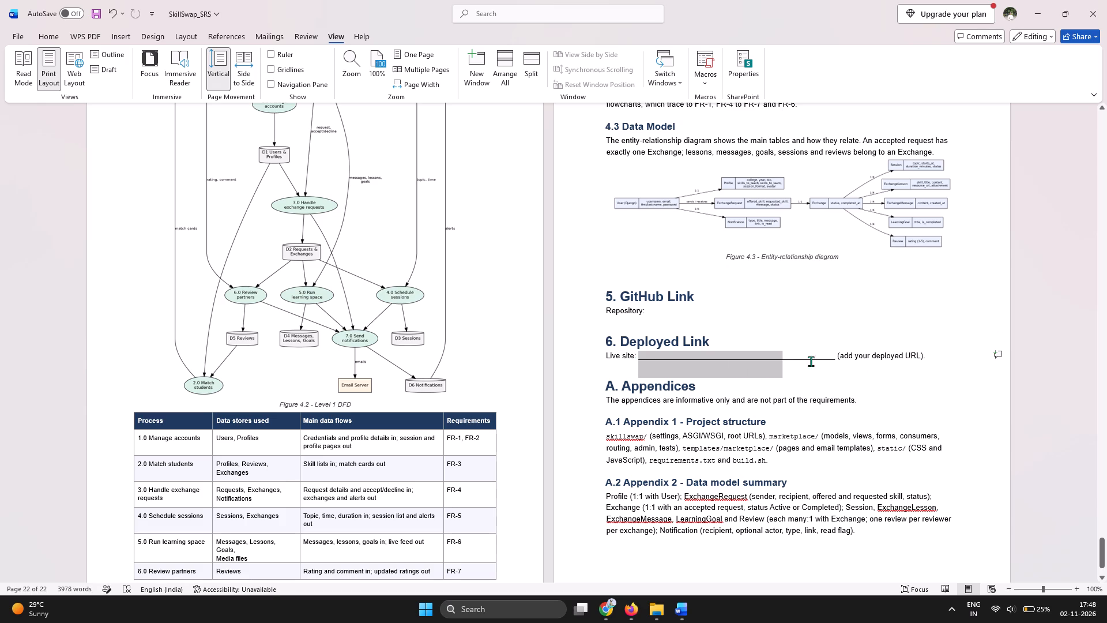
pyautogui.moveTo(811, 361); pyautogui.dragTo(929, 358)
pyautogui.press('BackSpace')
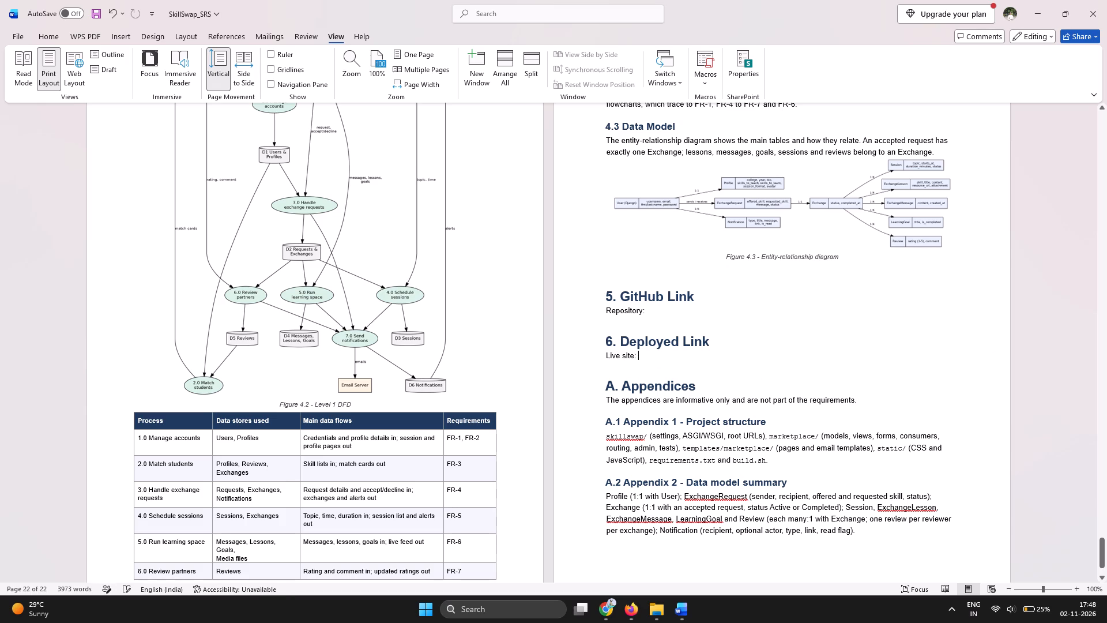
pyautogui.hotkey('alt', 'Tab')
pyautogui.click(443, 95)
pyautogui.hotkey('alt', 'Tab')
pyautogui.click(610, 607)
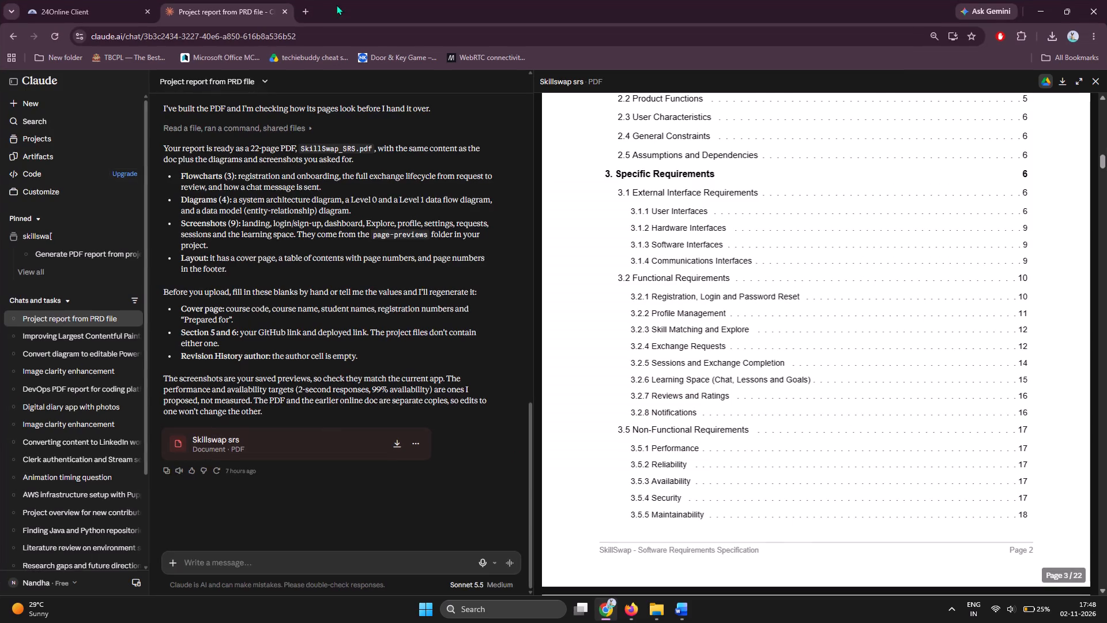
pyautogui.click(303, 6)
pyautogui.click(240, 34)
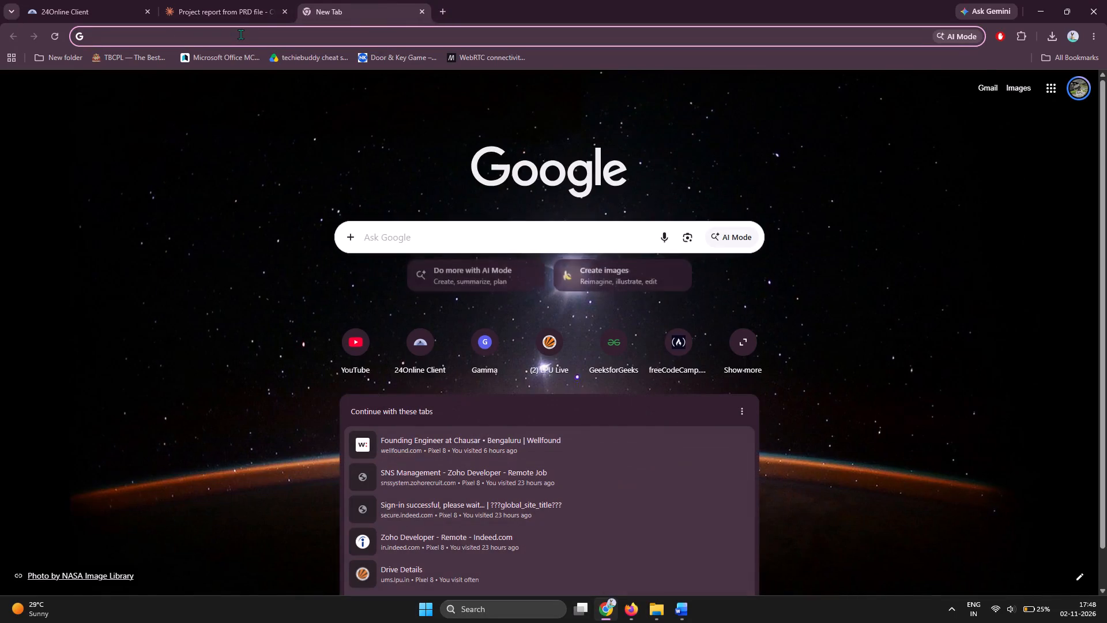
pyautogui.write('github')
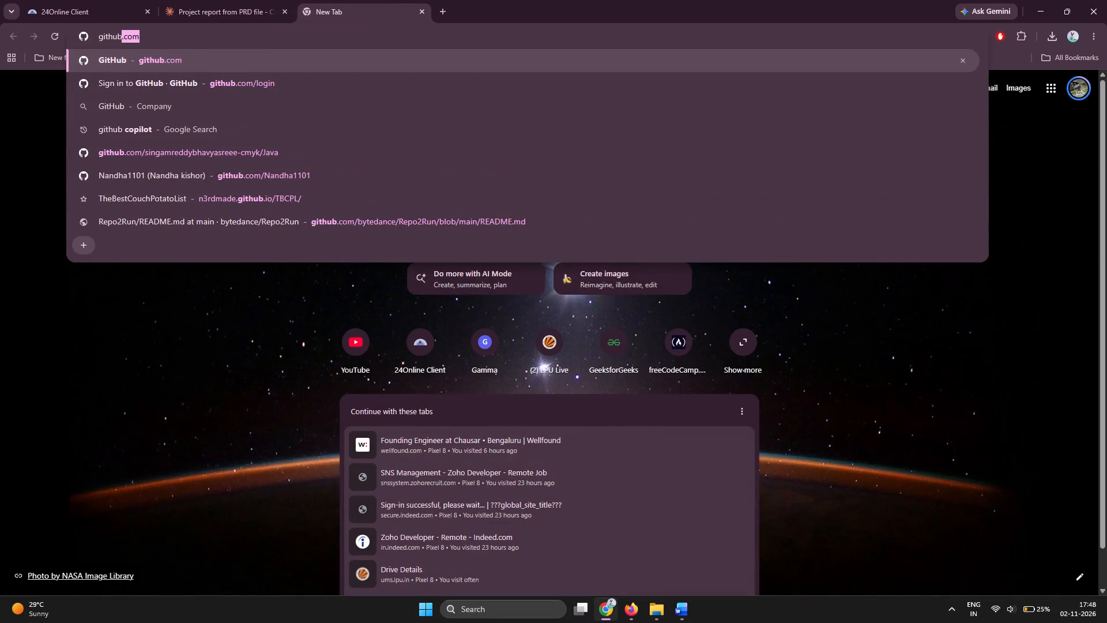
pyautogui.click(132, 57)
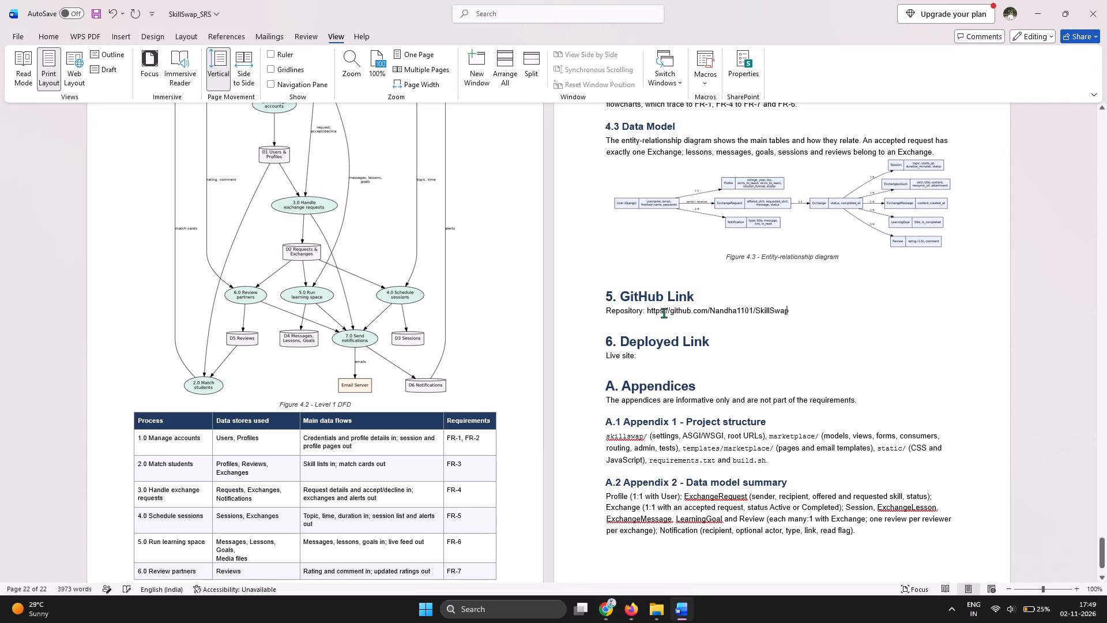
# Return to the SkillSwap repository page in Chrome and examine its file list and README for a deployed site link.
pyautogui.click(658, 355)
pyautogui.hotkey('alt', 'Tab')
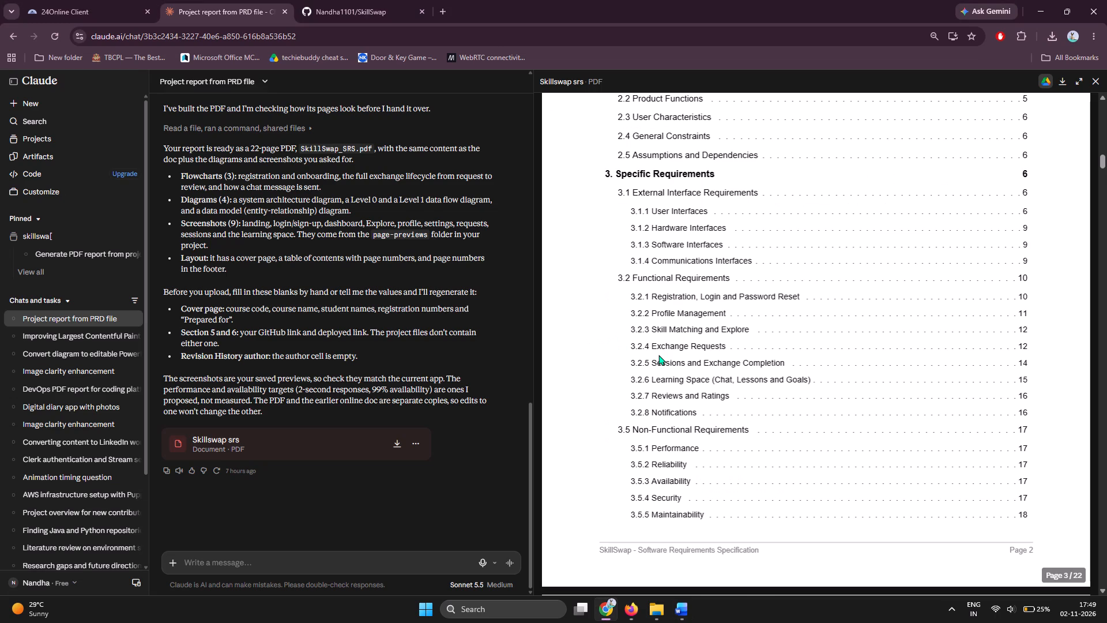
pyautogui.click(368, 0)
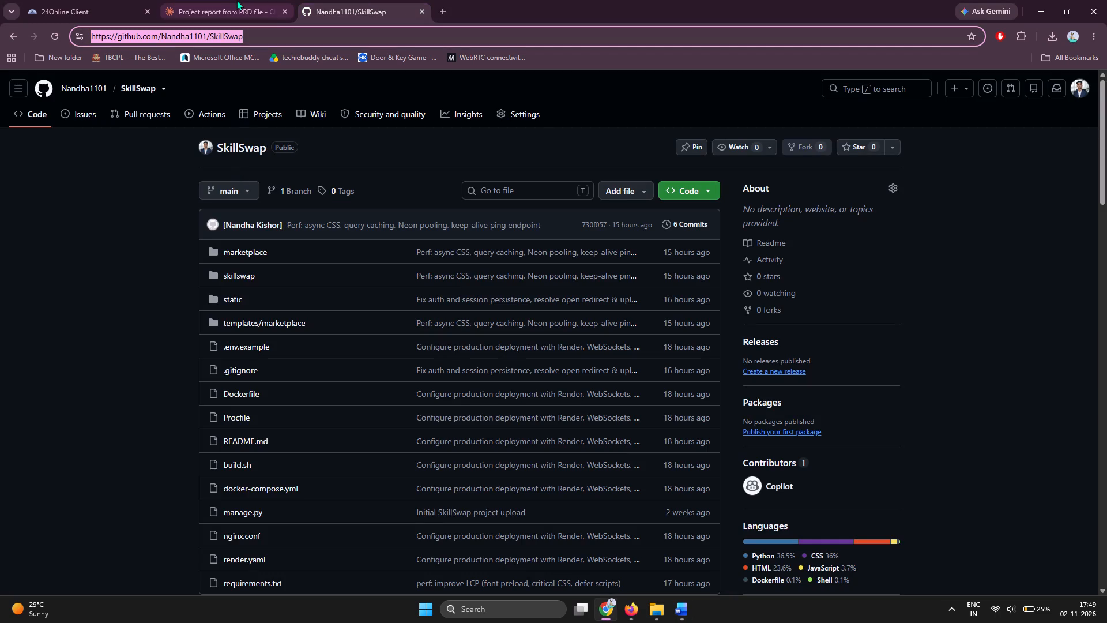
pyautogui.click(149, 192)
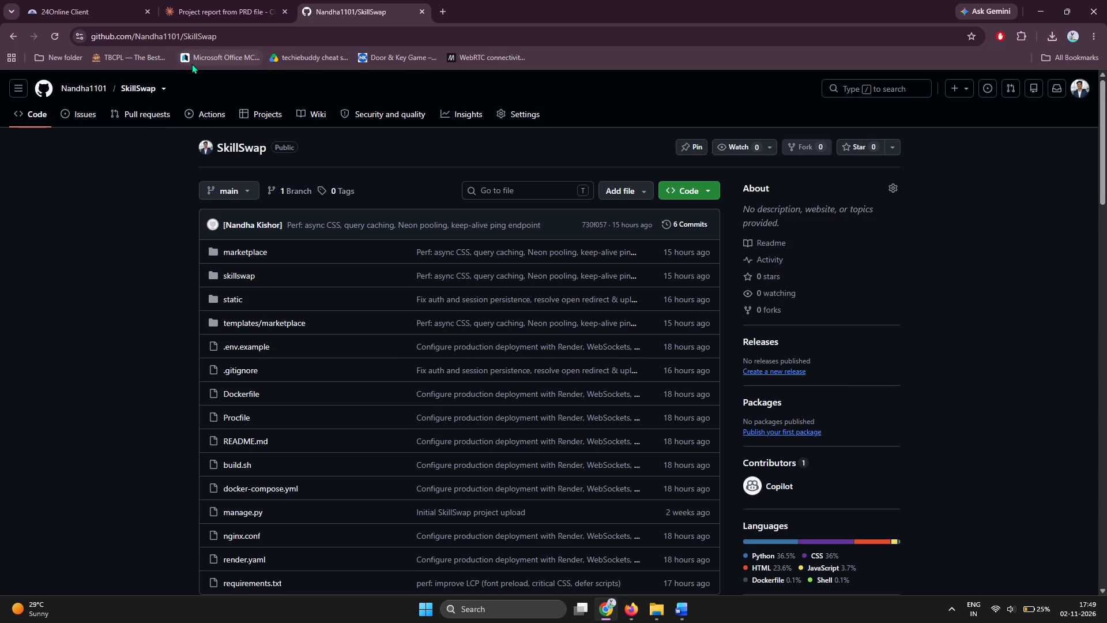
pyautogui.scroll(-3, 368, 311)
pyautogui.scroll(1, 368, 311)
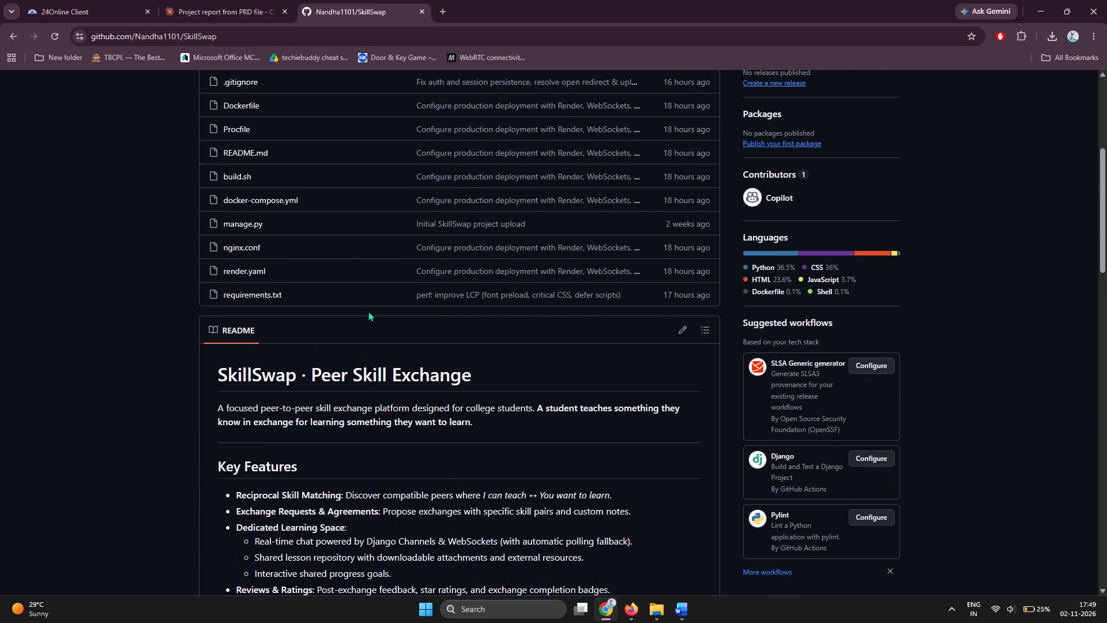
pyautogui.scroll(-3, 368, 311)
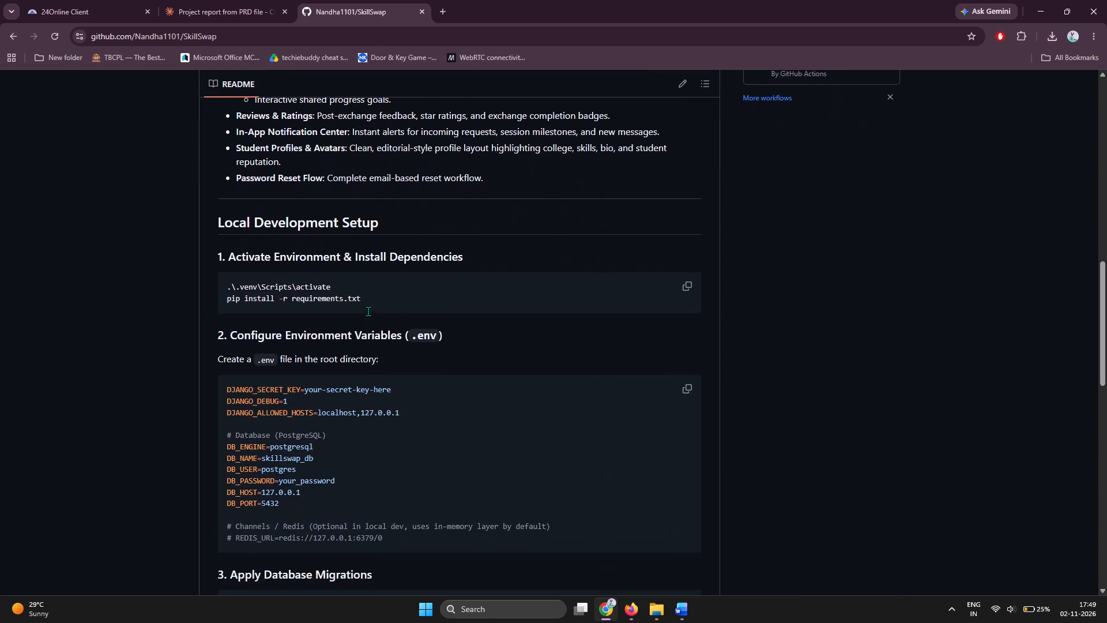
pyautogui.scroll(-1, 368, 311)
pyautogui.scroll(5, 368, 311)
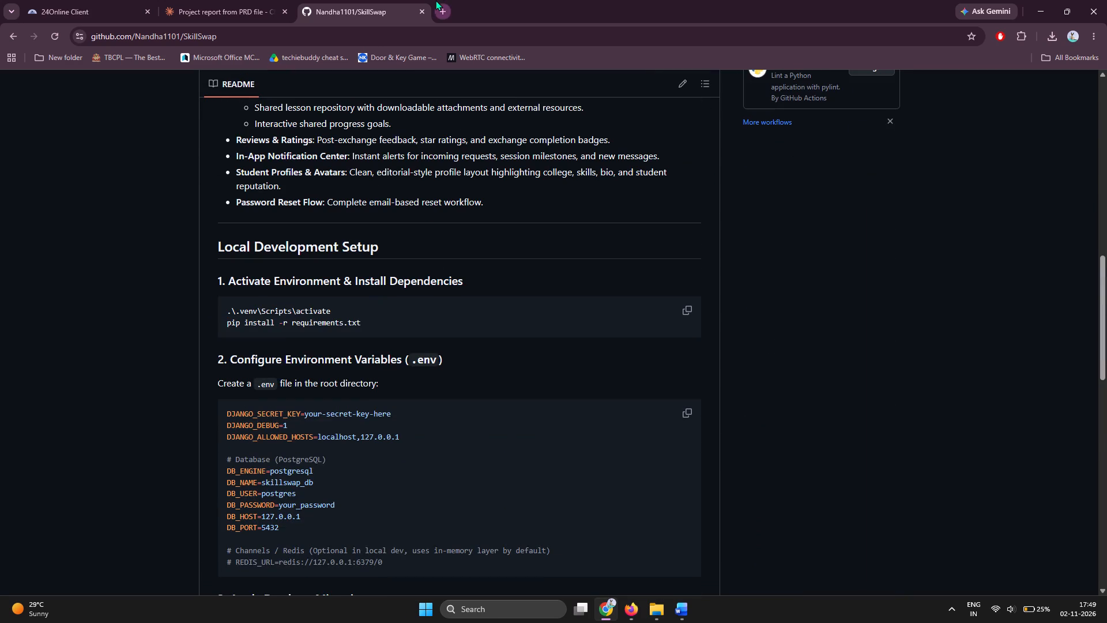
# Search the web for "render" in a new tab and open the Render website from the results.
pyautogui.click(435, 2)
pyautogui.click(304, 37)
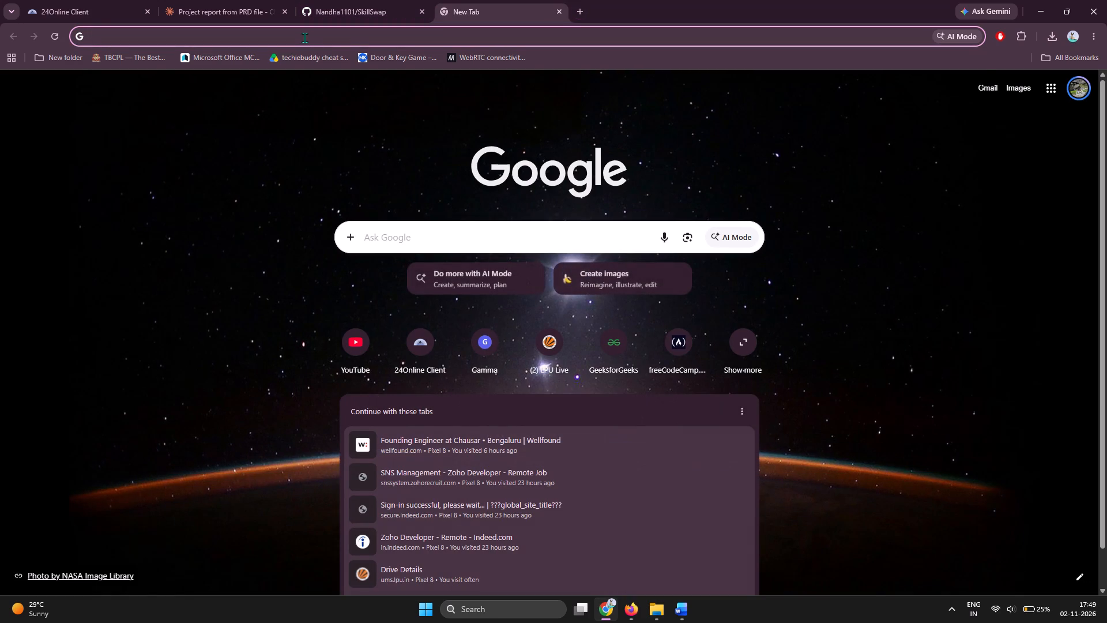
pyautogui.press('r')
pyautogui.press('e')
pyautogui.press('BackSpace')
pyautogui.press('BackSpace')
pyautogui.press('BackSpace')
pyautogui.press('BackSpace')
pyautogui.press('BackSpace')
pyautogui.press('BackSpace')
pyautogui.press('BackSpace')
pyautogui.press('BackSpace')
pyautogui.press('BackSpace')
pyautogui.press('BackSpace')
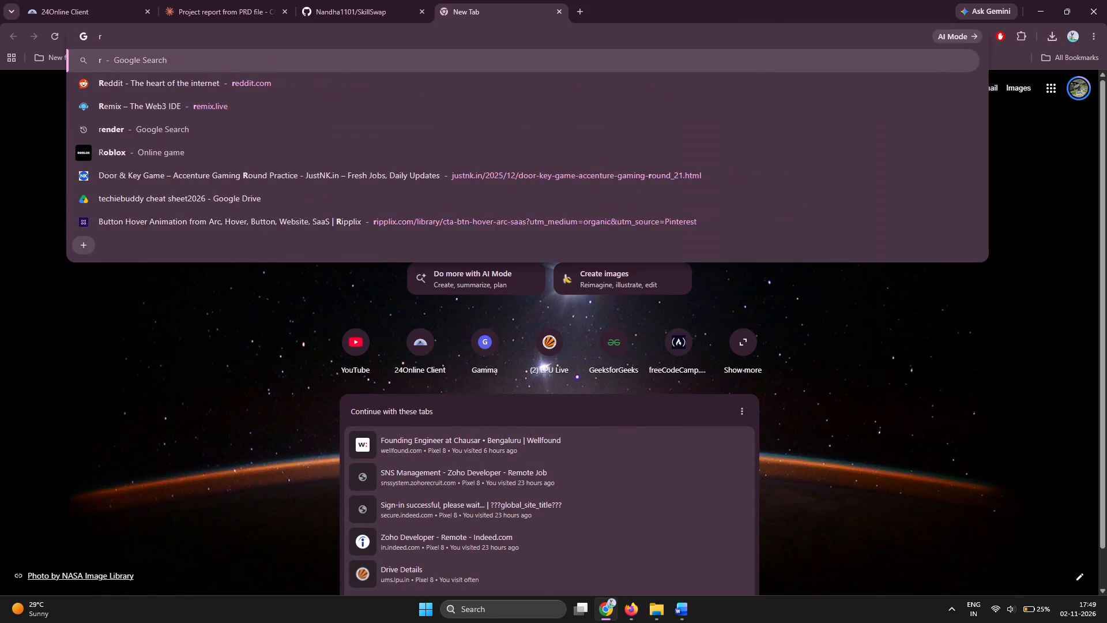
pyautogui.press('BackSpace')
pyautogui.write('render')
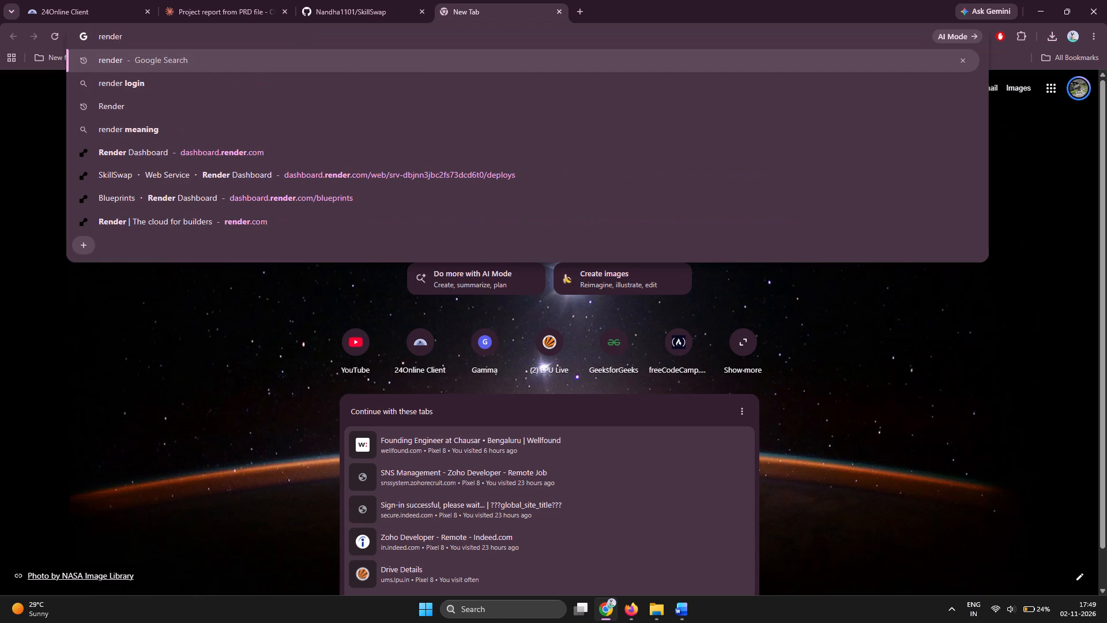
pyautogui.click(235, 58)
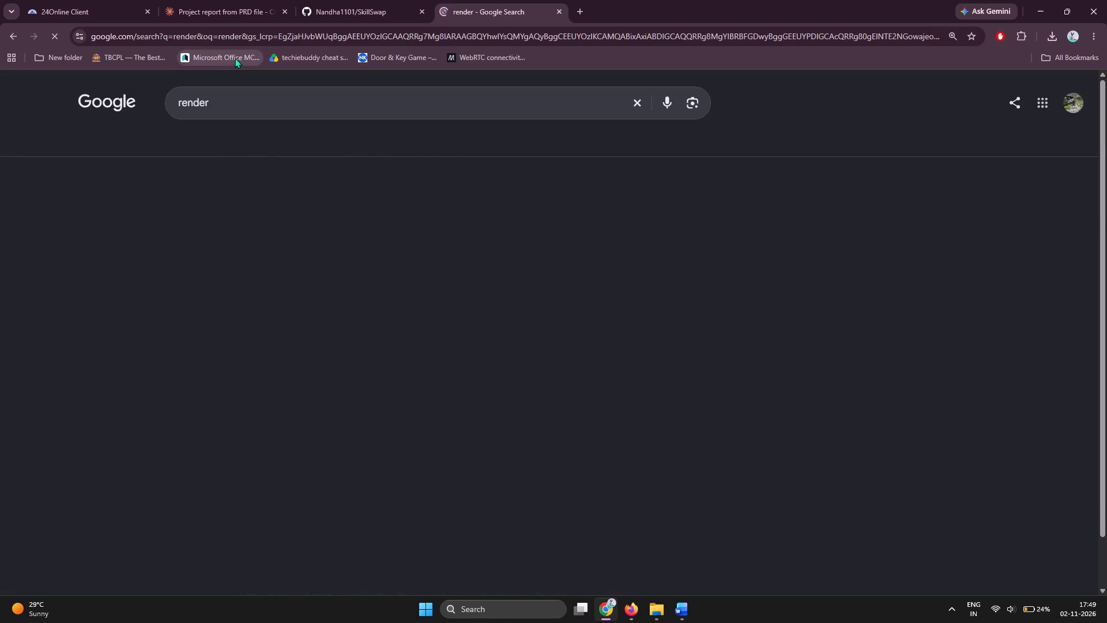
pyautogui.click(226, 206)
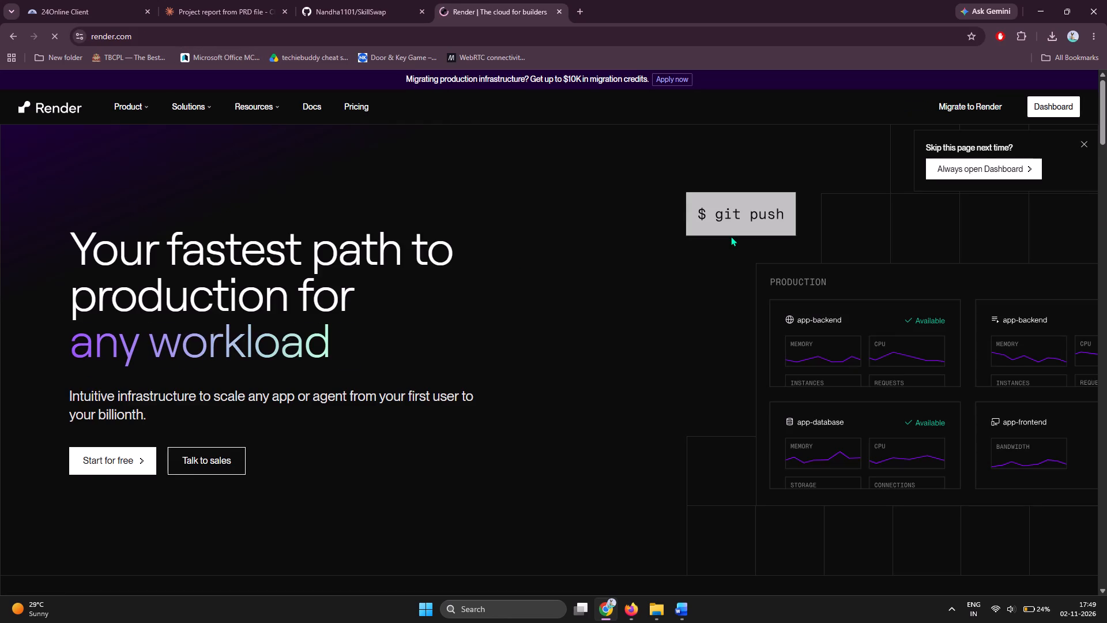
# Copy the live site address from the SkillSwap service in the Render dashboard and paste it after "Live site:" in section 6 of the Word document.
pyautogui.click(1048, 99)
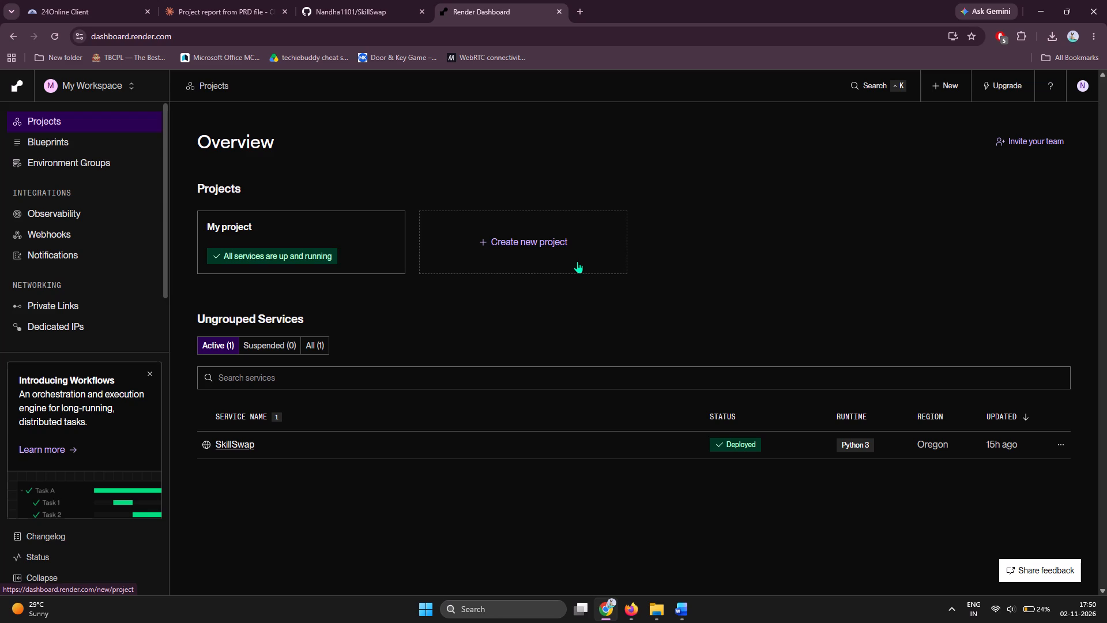
pyautogui.click(244, 443)
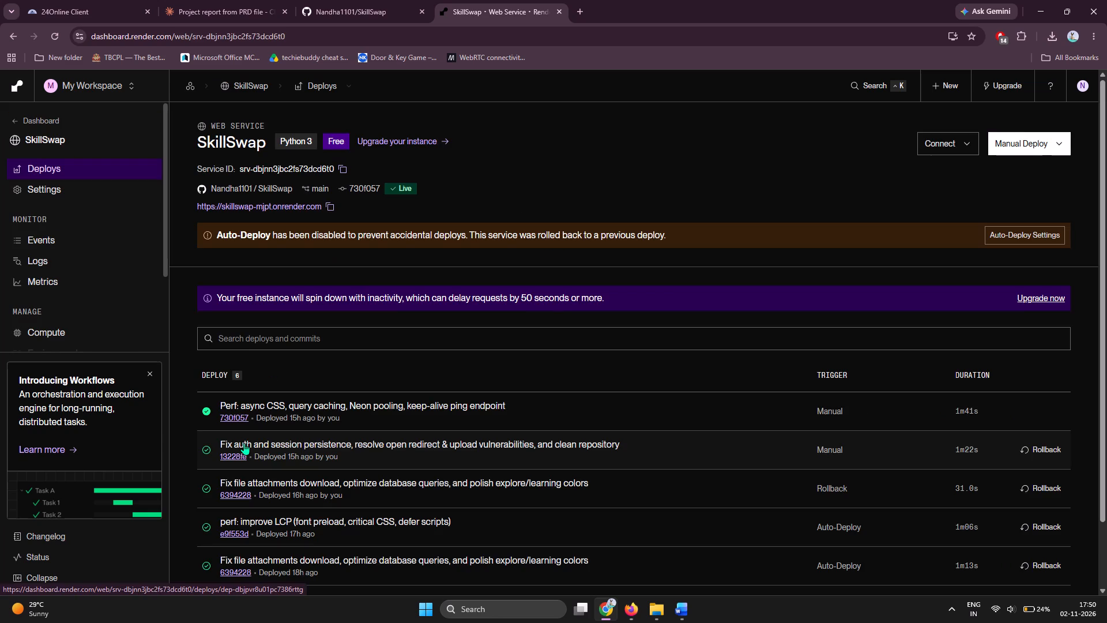
pyautogui.click(332, 209)
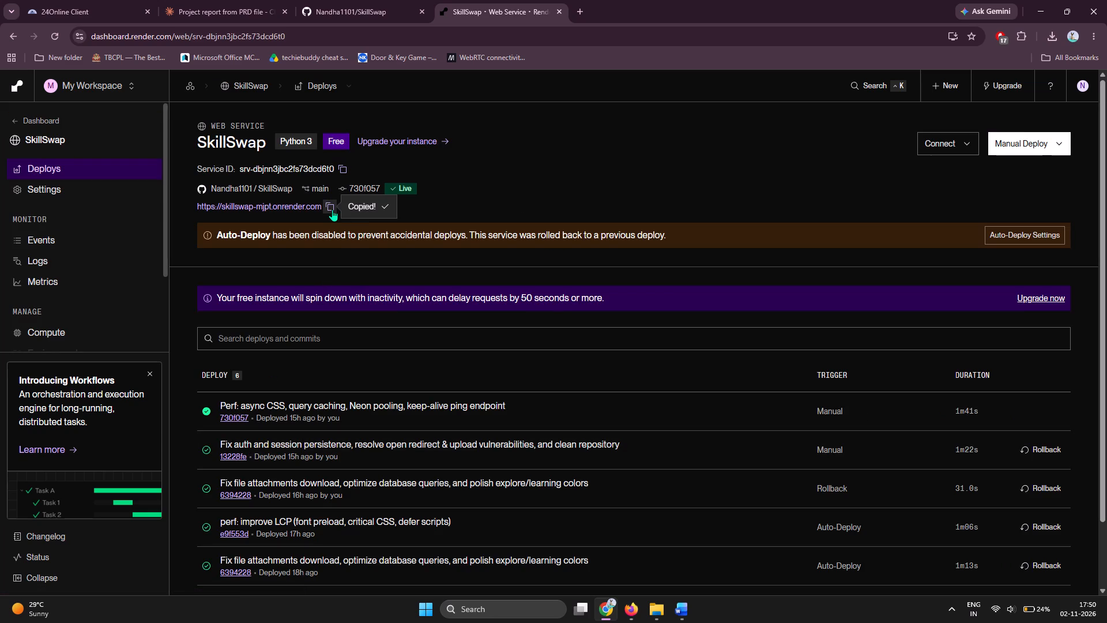
pyautogui.click(676, 605)
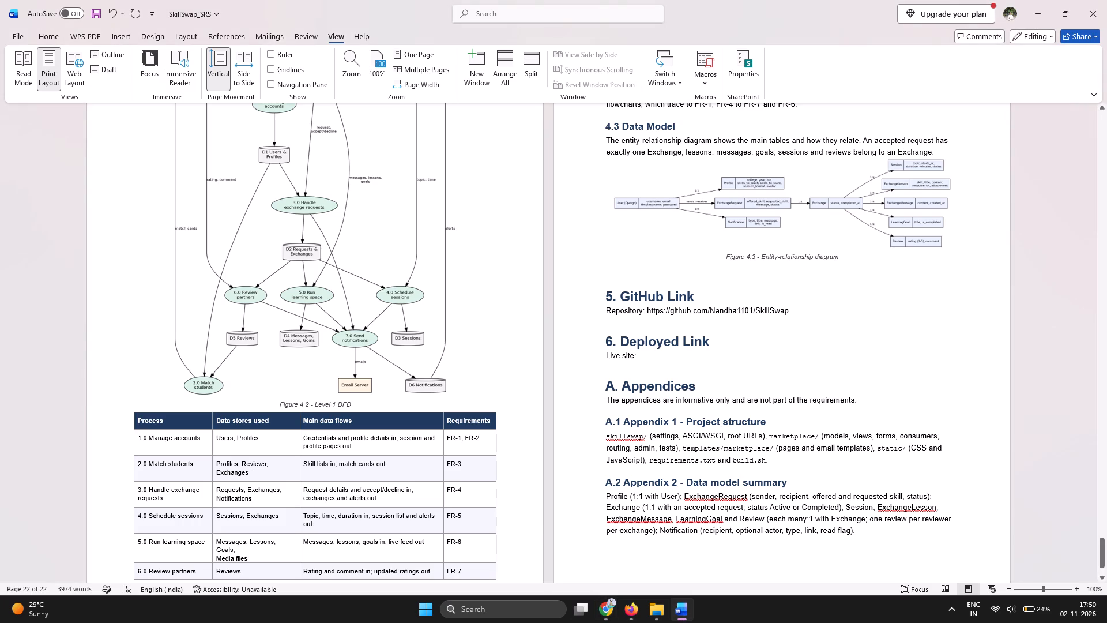
pyautogui.hotkey('ctrl', 'v')
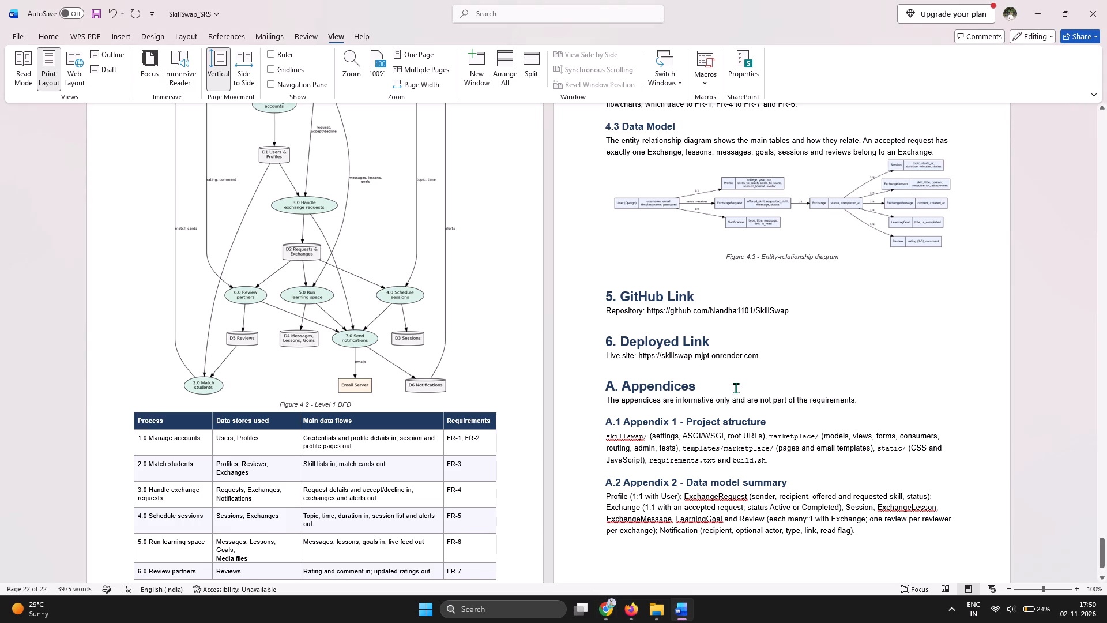
# Set the text wrapping of the Level 1 DFD image above the Figure 4.2 caption to In Front of Text.
pyautogui.click(714, 427)
pyautogui.scroll(-3, 714, 427)
pyautogui.scroll(2, 714, 427)
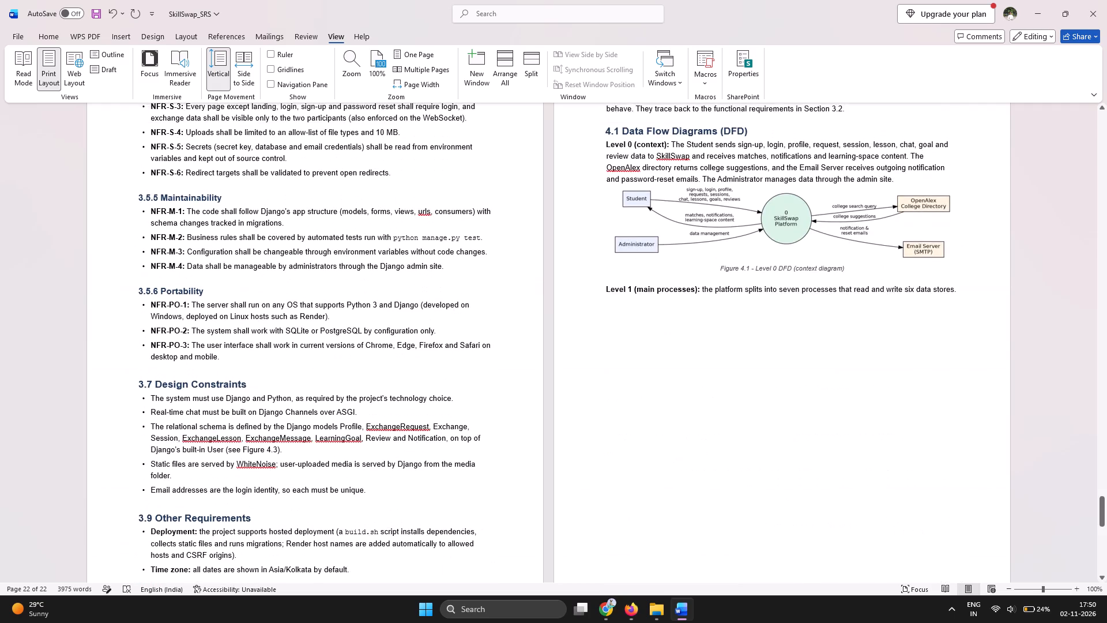
pyautogui.scroll(-1, 714, 427)
pyautogui.click(389, 415)
pyautogui.scroll(-1, 389, 415)
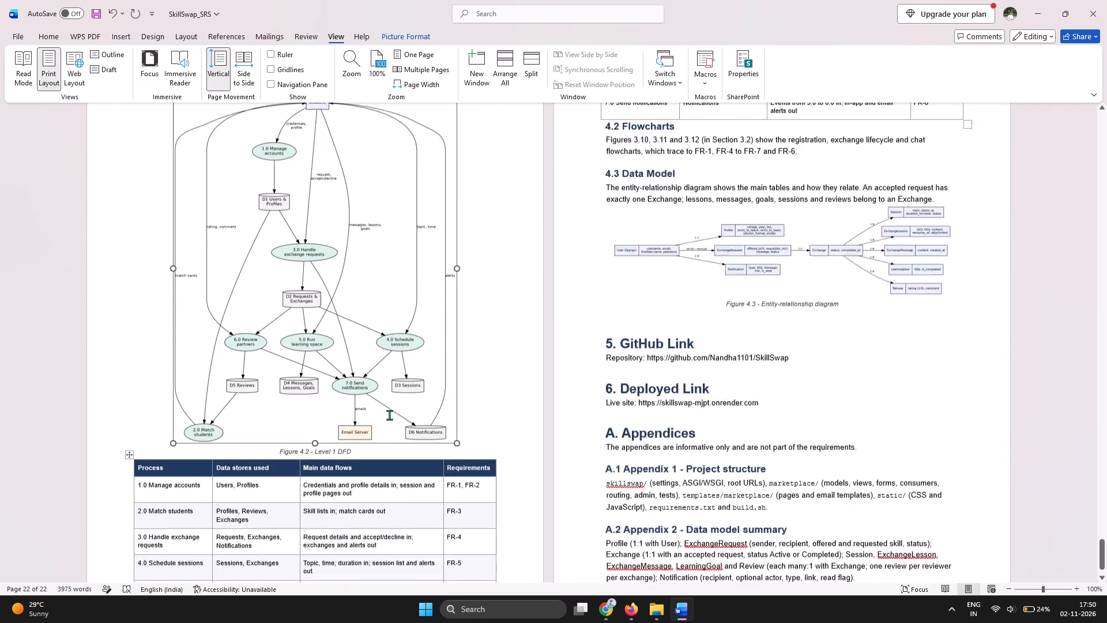
pyautogui.scroll(-1, 389, 415)
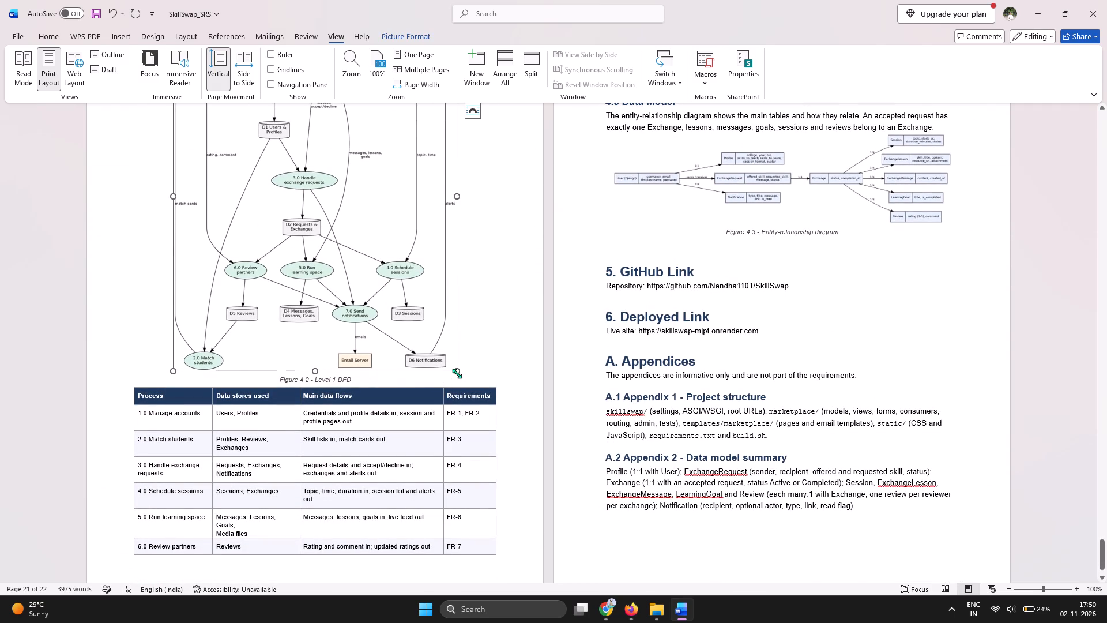
pyautogui.scroll(1, 457, 373)
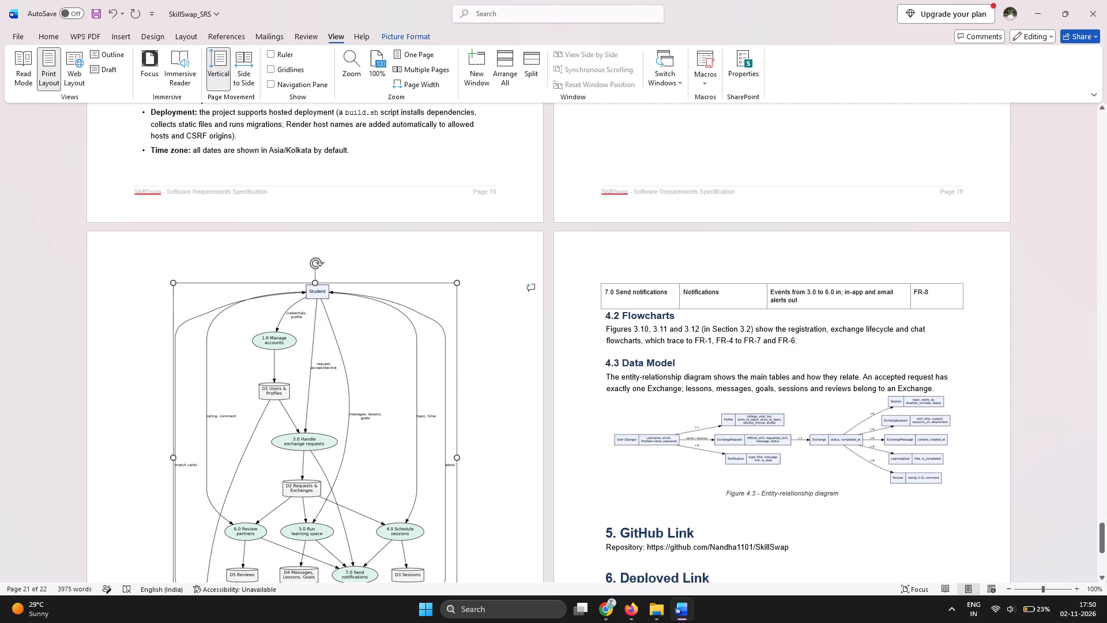
pyautogui.click(468, 294)
pyautogui.click(558, 402)
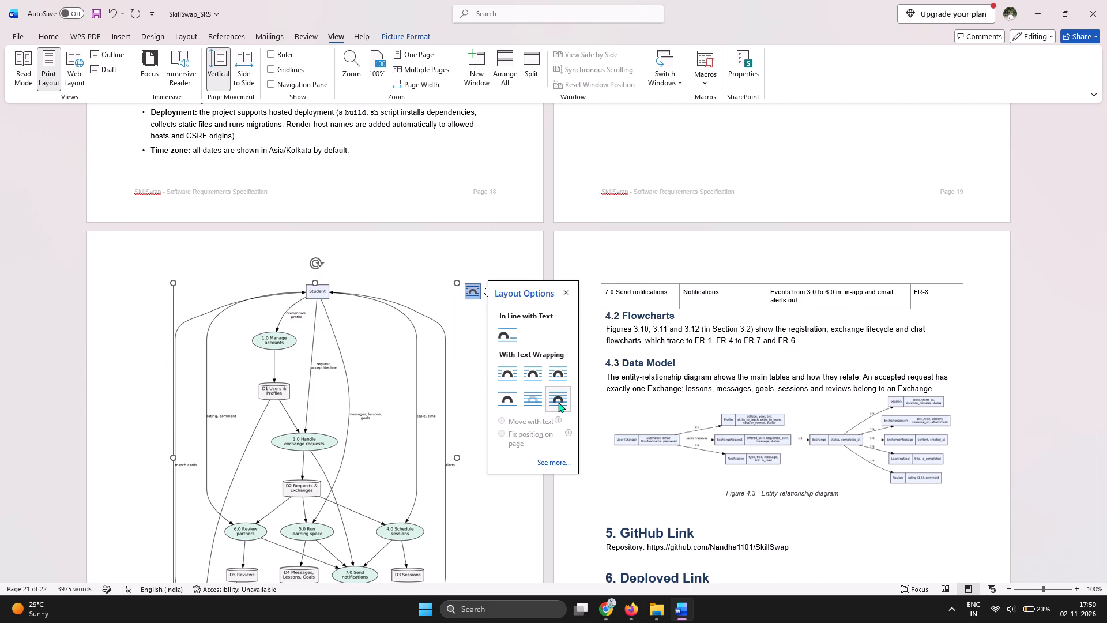
# Move the Level 1 DFD image beneath the "Level 1 (main processes)" paragraph on page 19 and shrink it to fit above the footer.
pyautogui.moveTo(409, 401); pyautogui.dragTo(703, 157)
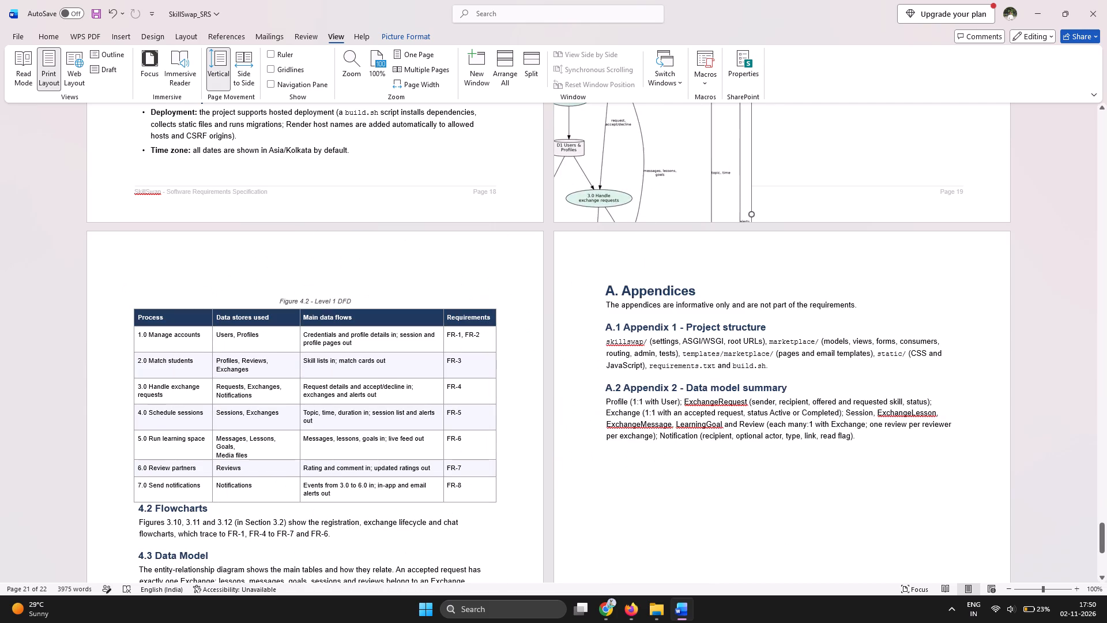
pyautogui.moveTo(703, 157); pyautogui.dragTo(726, 161)
pyautogui.scroll(1, 726, 161)
pyautogui.moveTo(672, 474); pyautogui.dragTo(782, 307)
pyautogui.moveTo(603, 283); pyautogui.dragTo(653, 333)
pyautogui.moveTo(720, 408); pyautogui.dragTo(721, 360)
pyautogui.scroll(-1, 721, 360)
pyautogui.scroll(1, 721, 360)
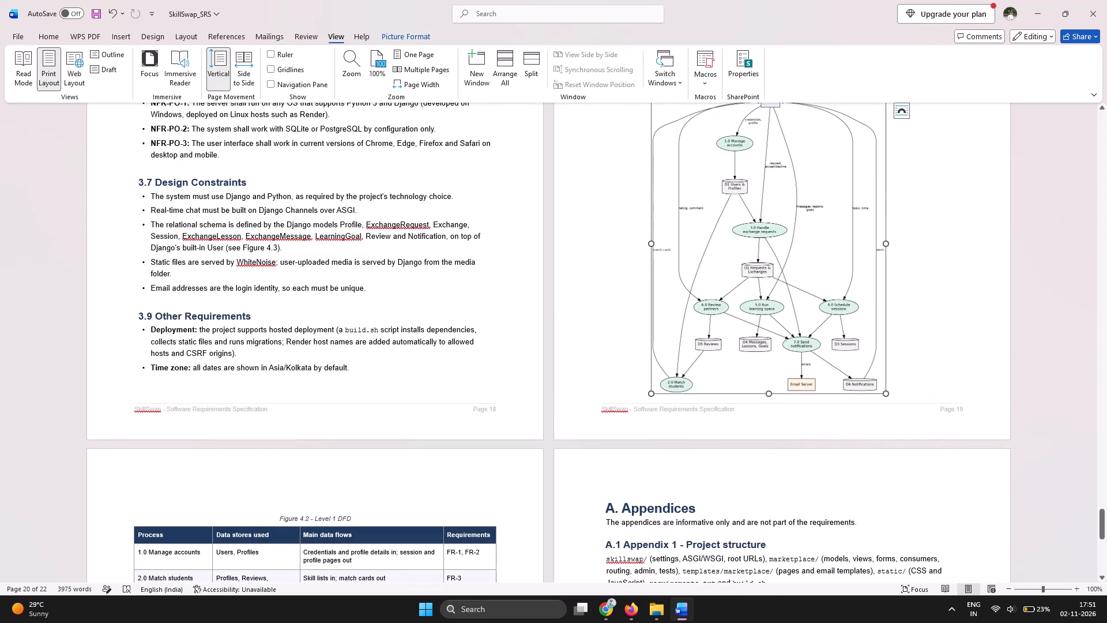
pyautogui.scroll(1, 932, 313)
pyautogui.click(932, 313)
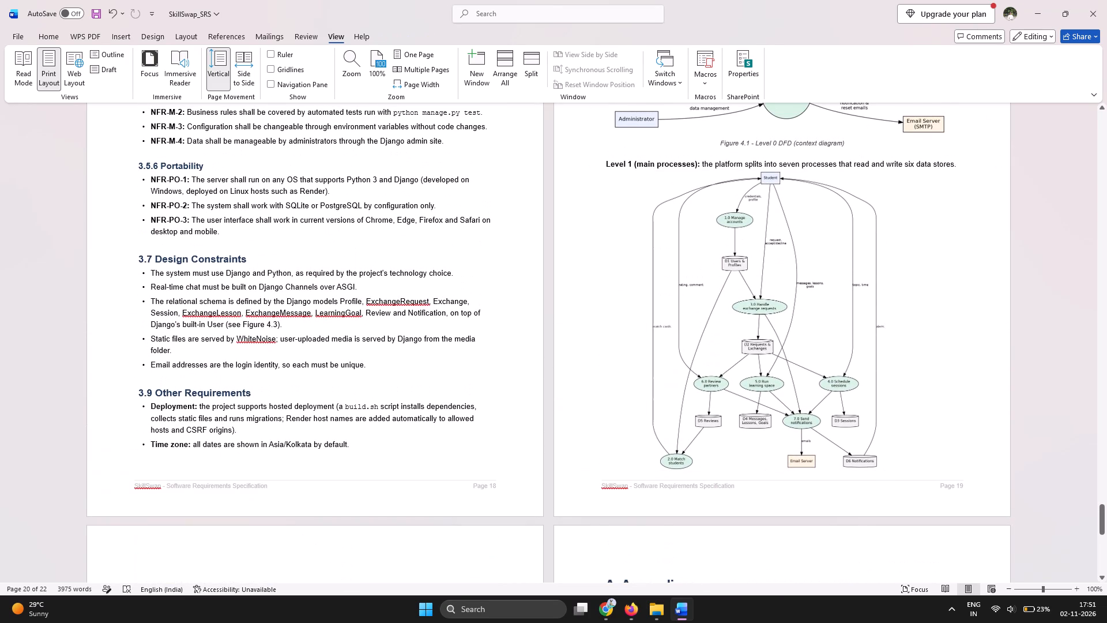
# Review the pages between the appendices and section 3.2 for figure placement and gaps in the layout.
pyautogui.scroll(2, 820, 297)
pyautogui.scroll(-2, 820, 297)
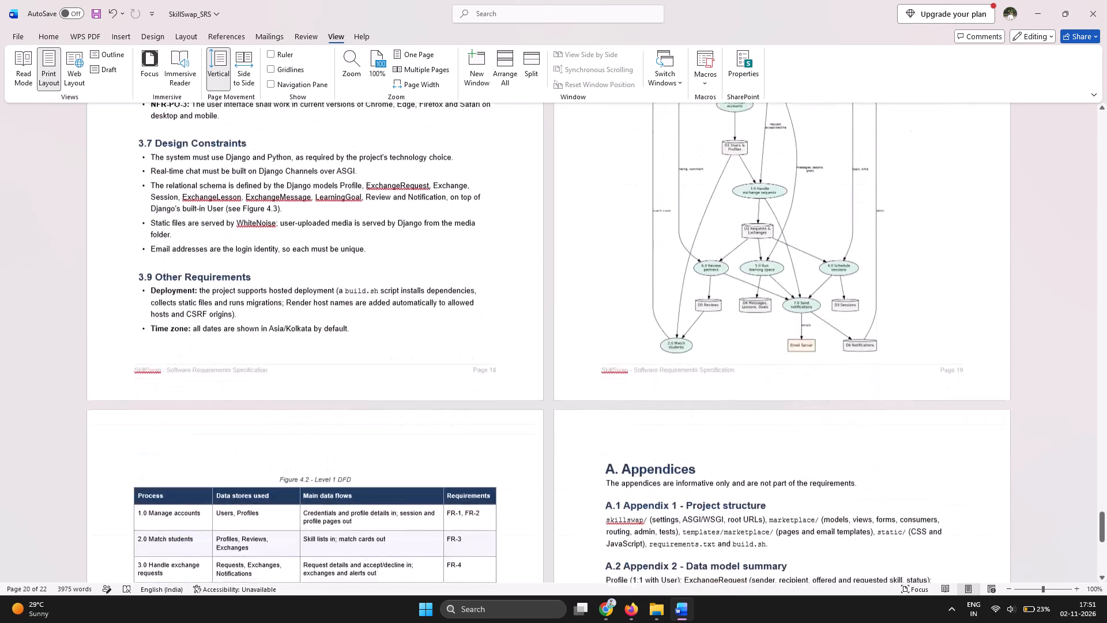
pyautogui.scroll(-3, 820, 297)
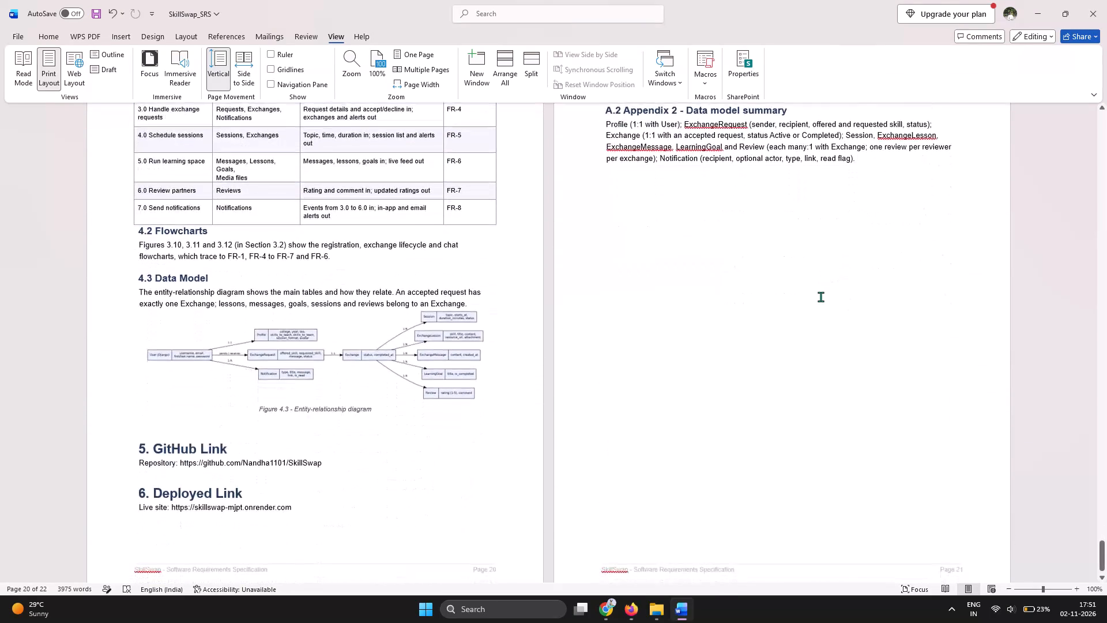
pyautogui.scroll(-1, 820, 297)
pyautogui.scroll(4, 820, 297)
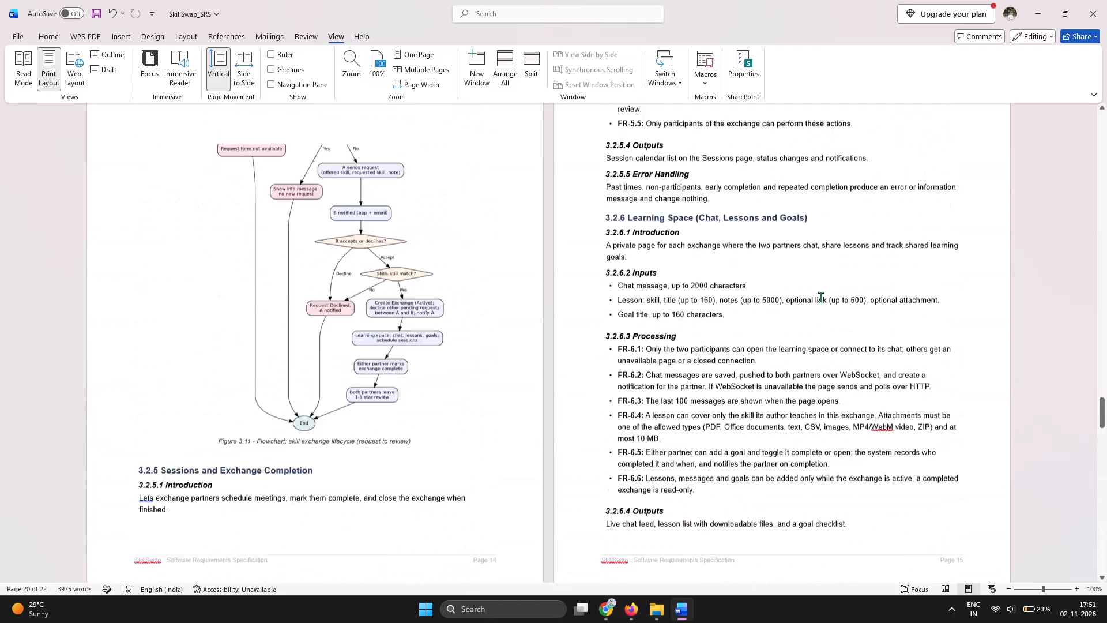
pyautogui.scroll(-1, 820, 297)
pyautogui.scroll(3, 820, 297)
pyautogui.scroll(-2, 820, 297)
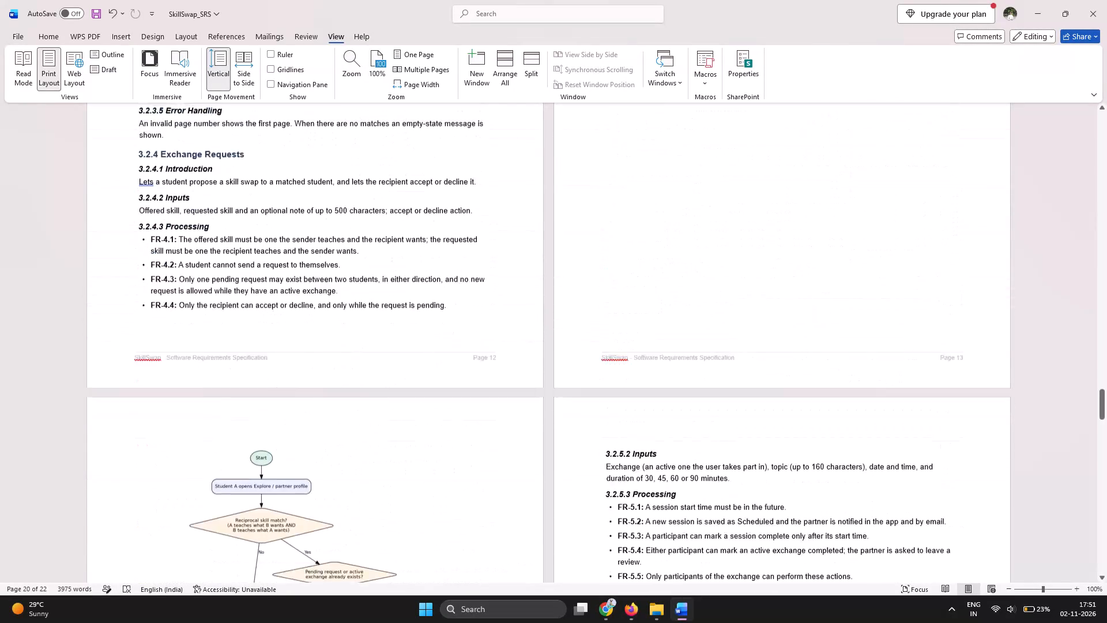
pyautogui.scroll(-1, 820, 297)
pyautogui.scroll(1, 820, 297)
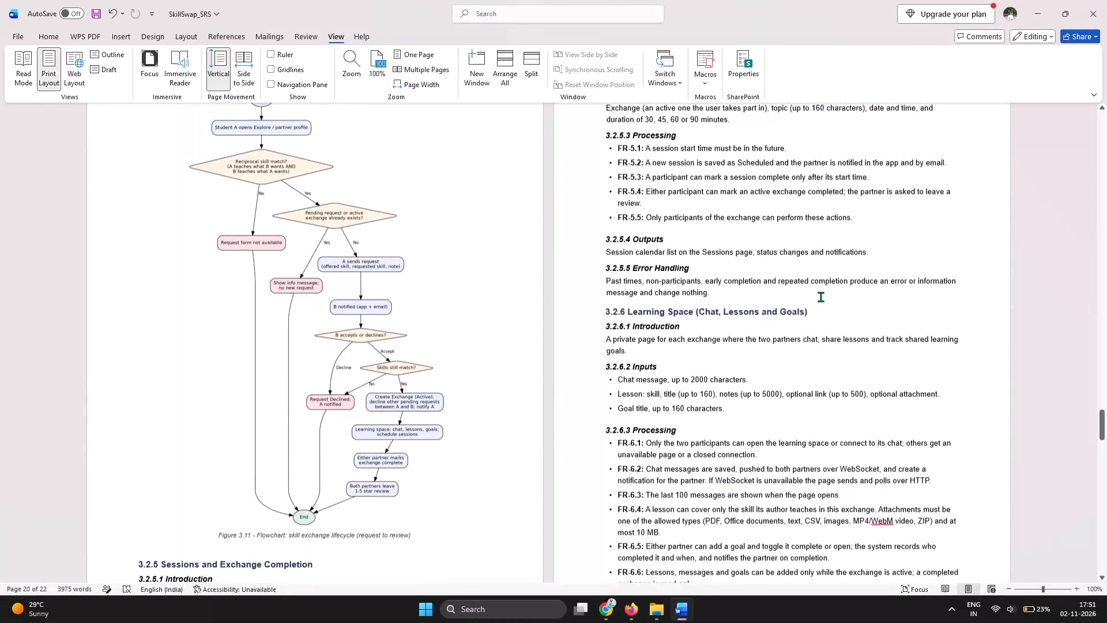
pyautogui.scroll(-2, 577, 341)
pyautogui.scroll(4, 577, 341)
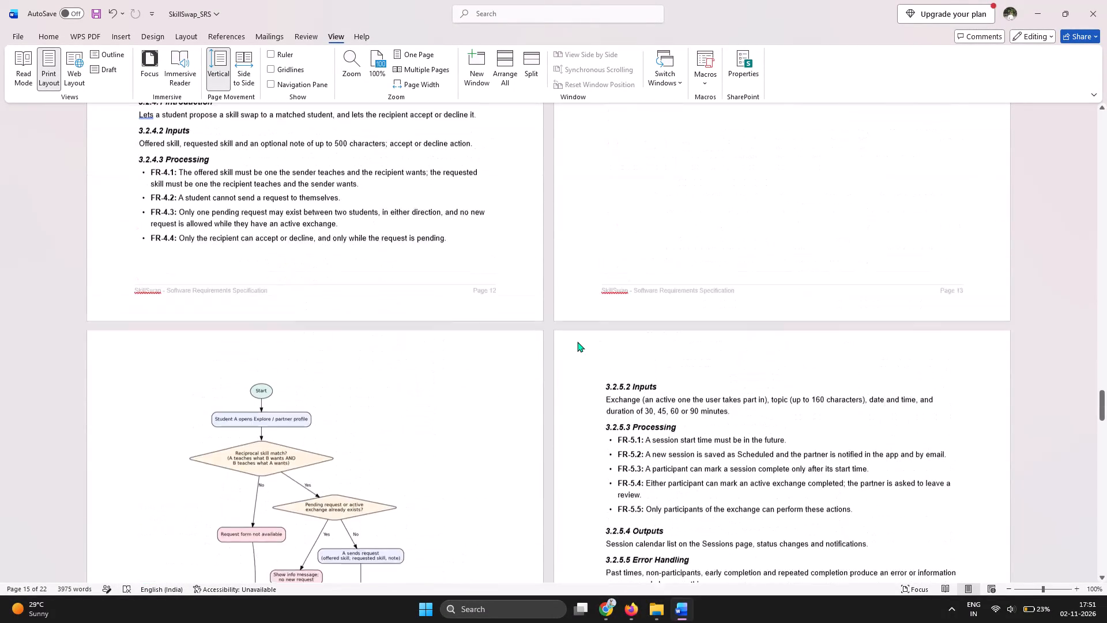
pyautogui.scroll(1, 577, 341)
pyautogui.scroll(-3, 577, 341)
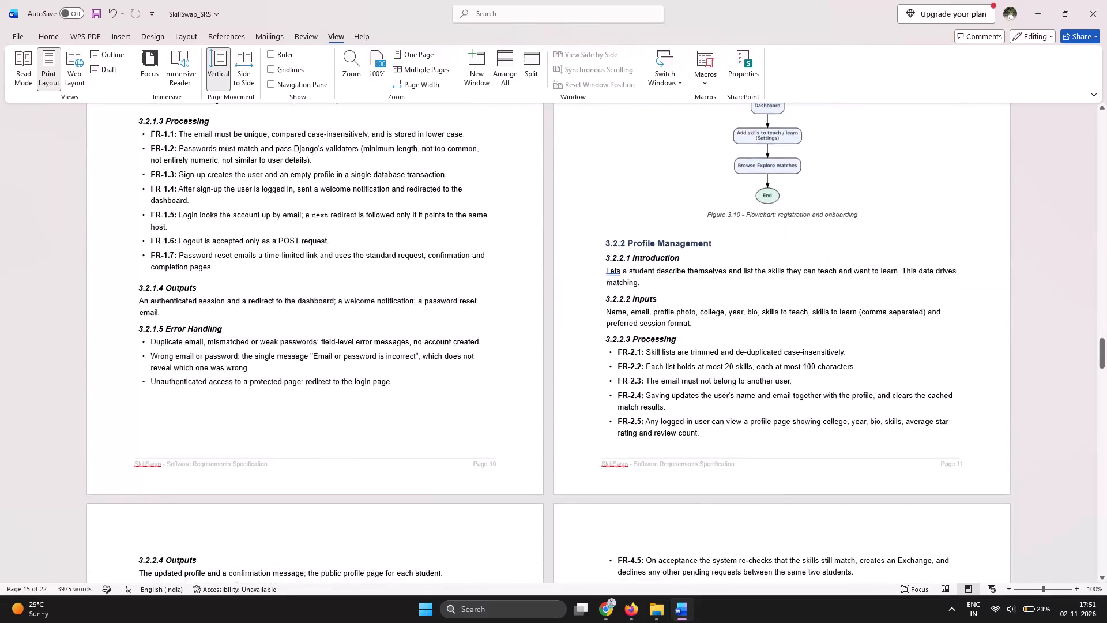
pyautogui.scroll(-3, 577, 341)
pyautogui.scroll(2, 577, 341)
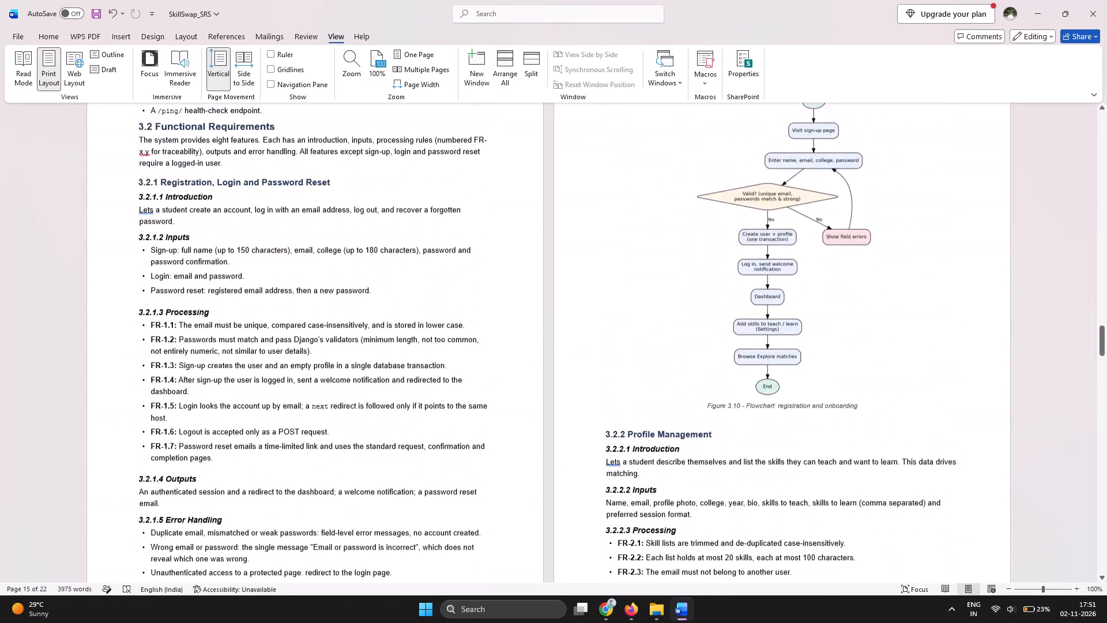
pyautogui.scroll(1, 577, 341)
pyautogui.scroll(-2, 577, 341)
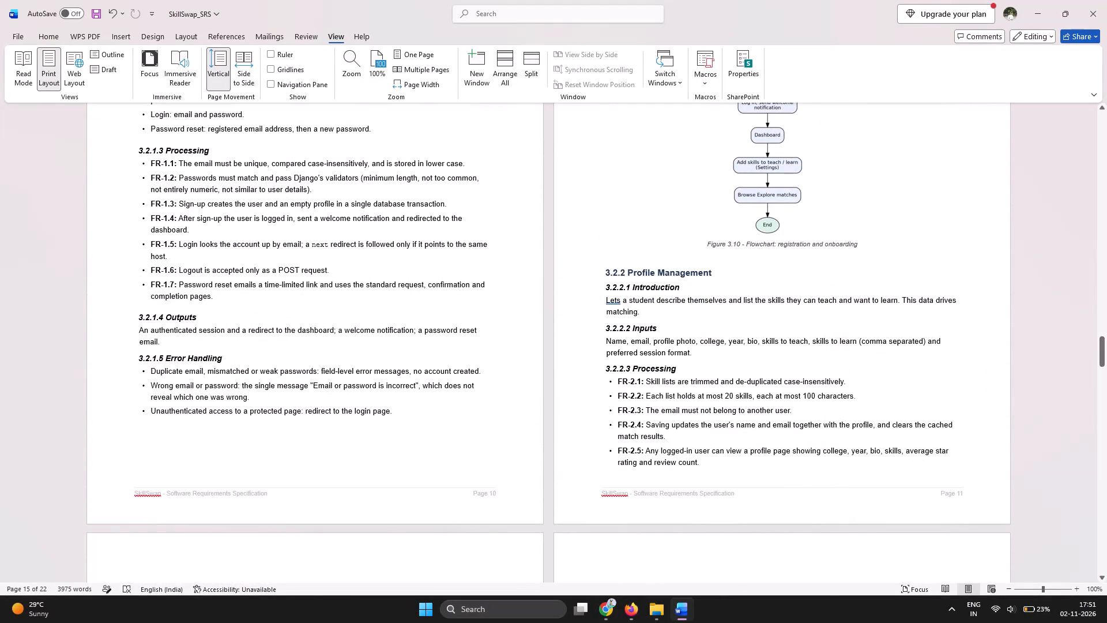
pyautogui.scroll(-1, 766, 263)
pyautogui.scroll(2, 766, 263)
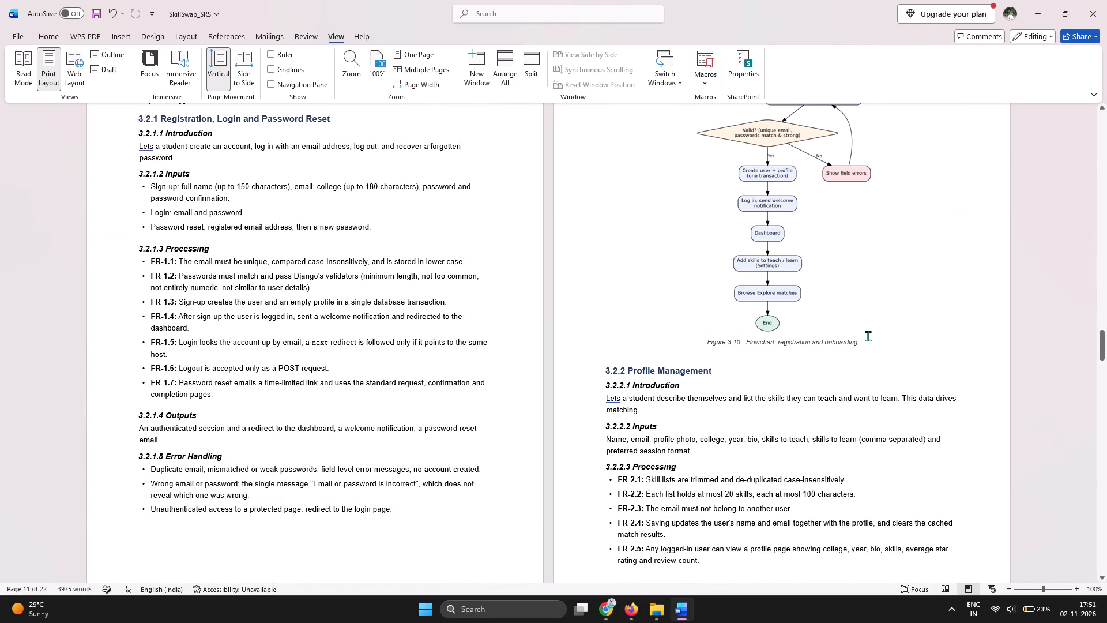
# Insert seven blank lines after the Figure 3.10 caption to push section 3.2.2 Profile Management onto the following page.
pyautogui.click(868, 342)
pyautogui.press('Return')
pyautogui.press('Return')
pyautogui.press('Return')
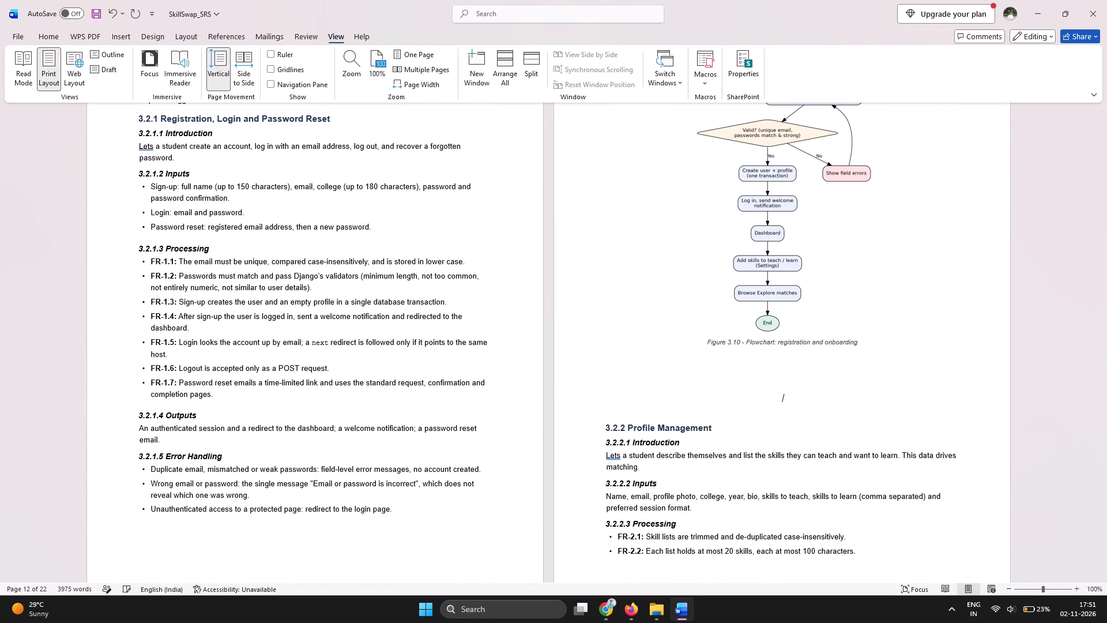
pyautogui.press('Return')
pyautogui.press('Return')
pyautogui.press('Return')
pyautogui.press('Return')
# Check the page flow from the Figure 3.10 flowchart through the exchange request sections with the added spacing.
pyautogui.scroll(-1, 868, 342)
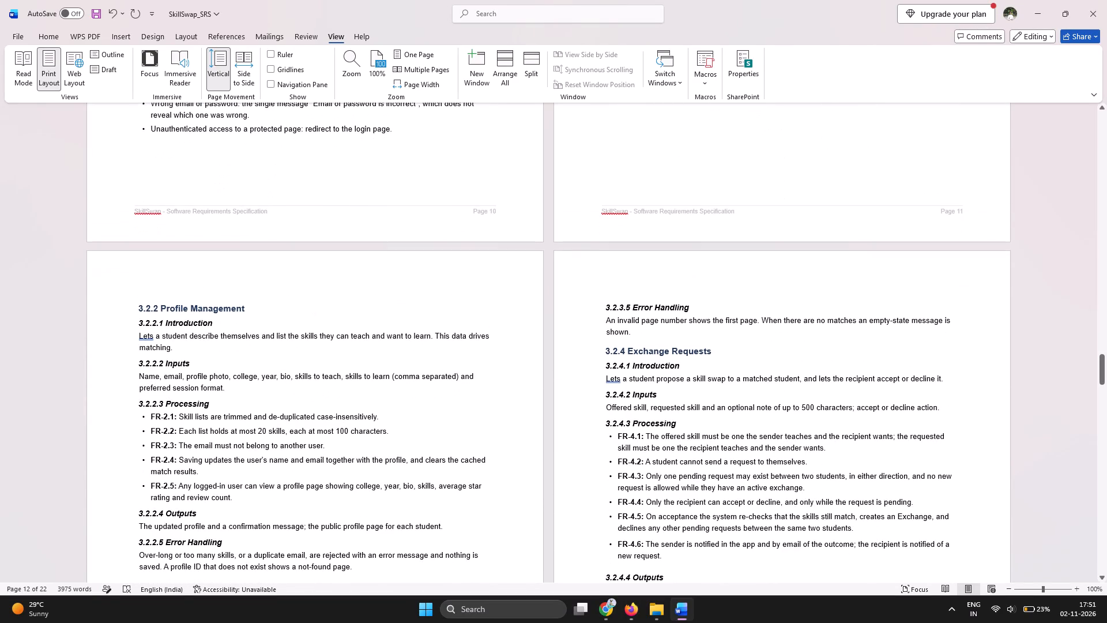
pyautogui.scroll(-2, 868, 342)
pyautogui.scroll(1, 868, 342)
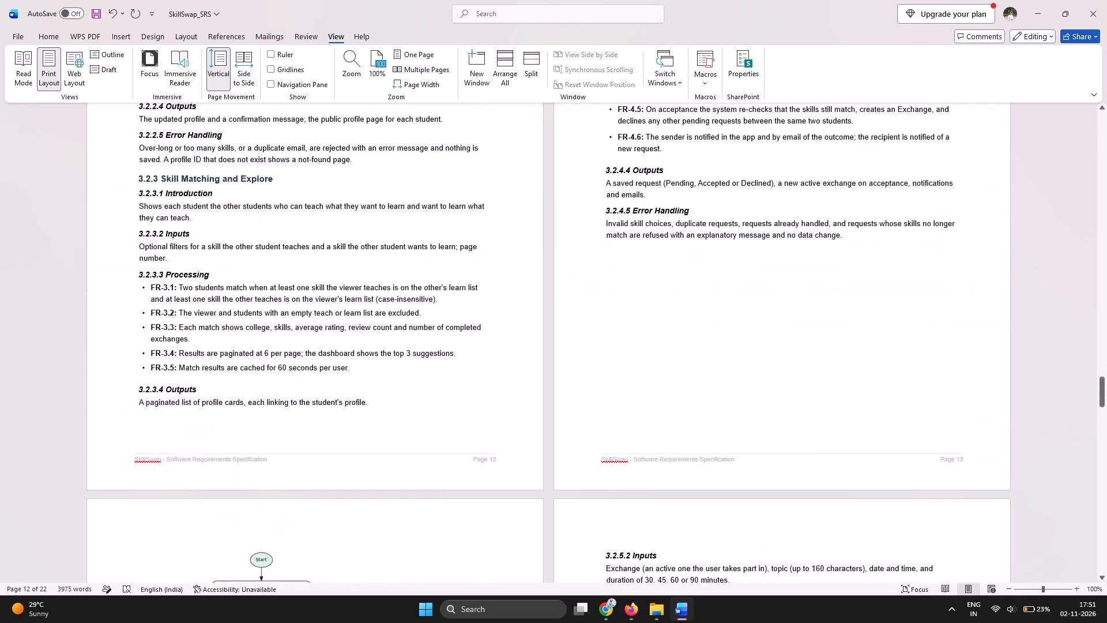
pyautogui.scroll(2, 868, 342)
pyautogui.scroll(-1, 864, 295)
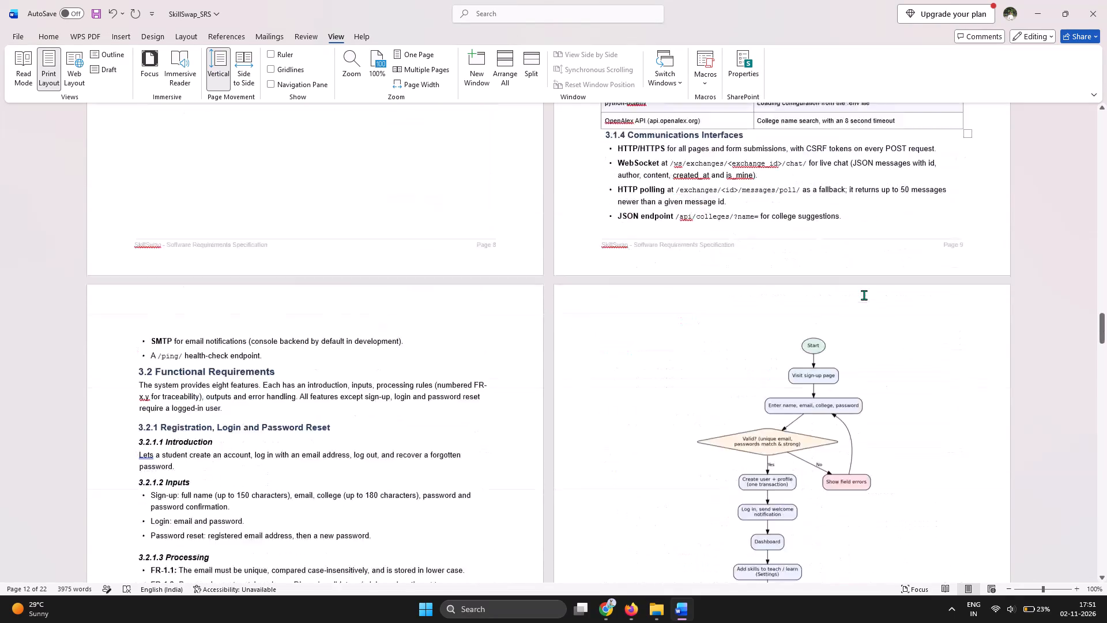
pyautogui.scroll(-1, 864, 295)
# Insert 14 blank lines between the registration flowchart image and its Figure 3.10 caption to move the caption down the page.
pyautogui.click(809, 286)
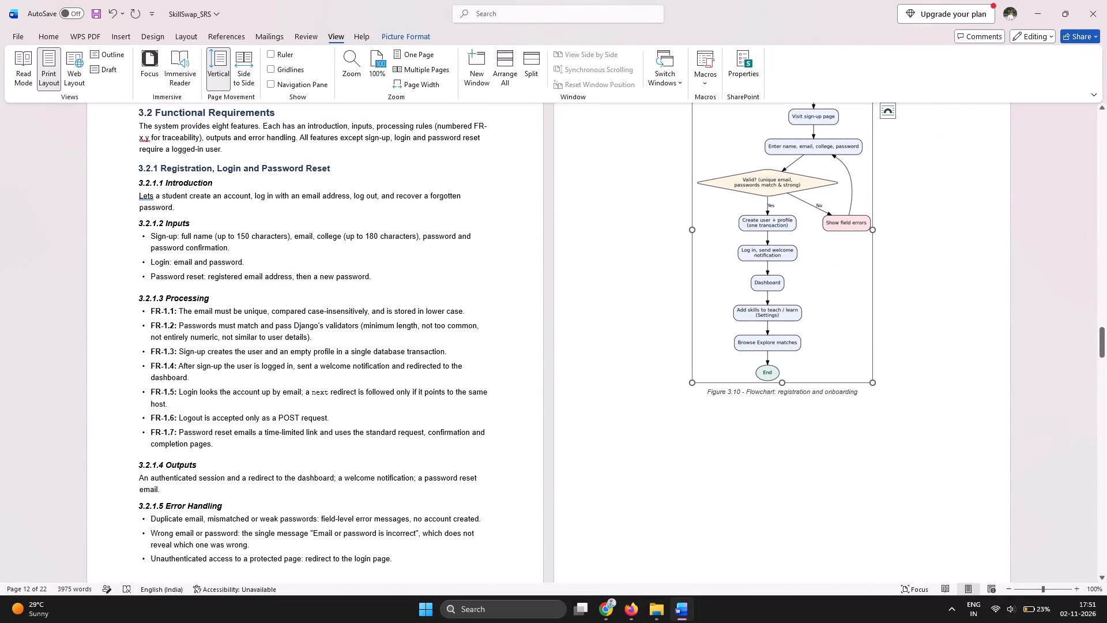
pyautogui.click(887, 384)
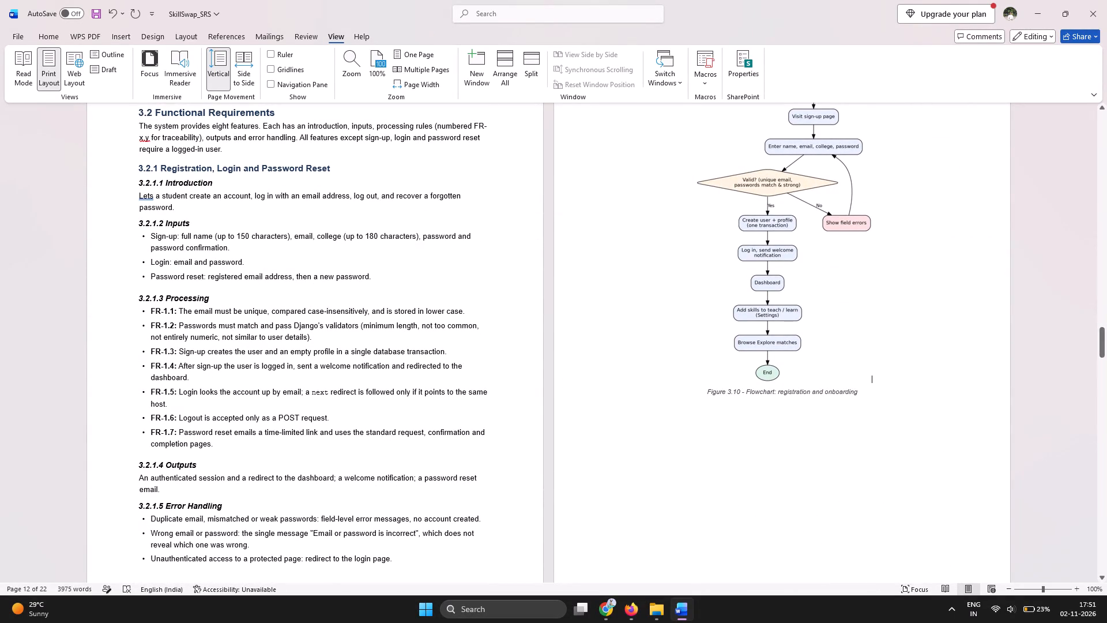
pyautogui.press('Return')
pyautogui.press('Return')
pyautogui.press('Return')
pyautogui.press('Return')
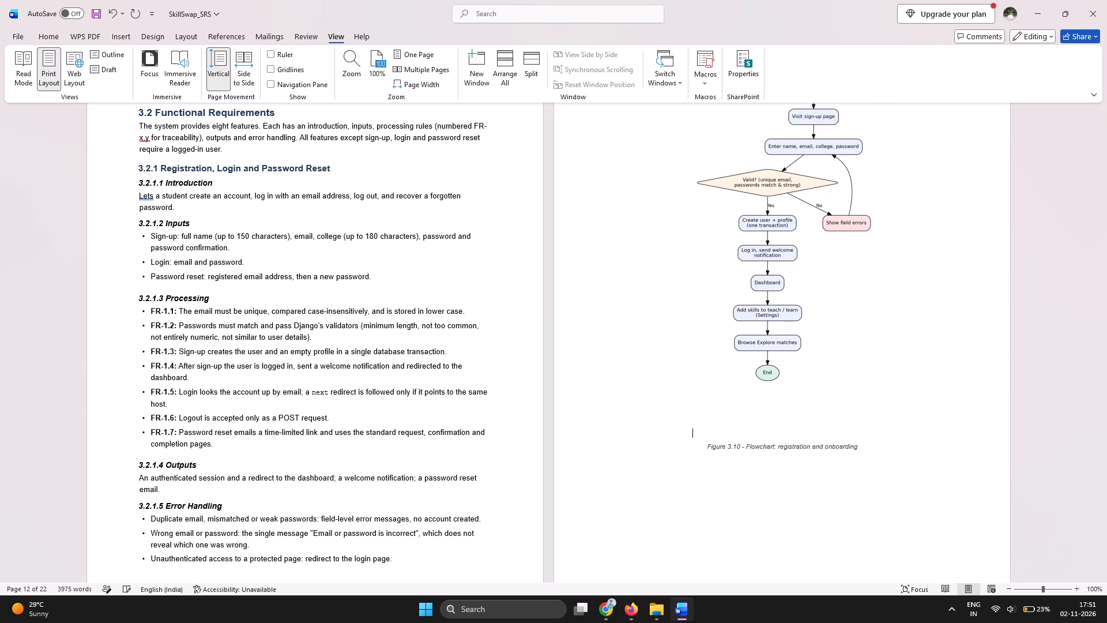
pyautogui.press('Return')
pyautogui.press('Return')
pyautogui.press('Return')
pyautogui.press('Return')
pyautogui.press('Return')
pyautogui.press('Return')
pyautogui.press('Return')
pyautogui.press('Return')
pyautogui.press('Return')
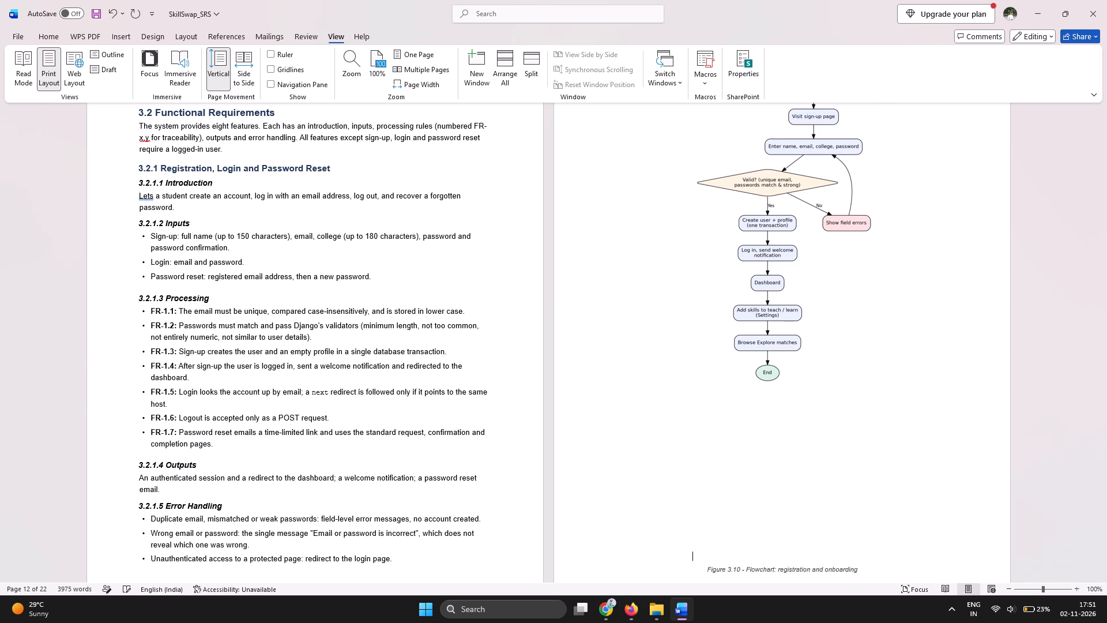
pyautogui.press('Return')
# Enlarge the registration and onboarding flowchart image on page 11 to fill the empty space beneath it.
pyautogui.scroll(-1, 863, 385)
pyautogui.scroll(3, 863, 385)
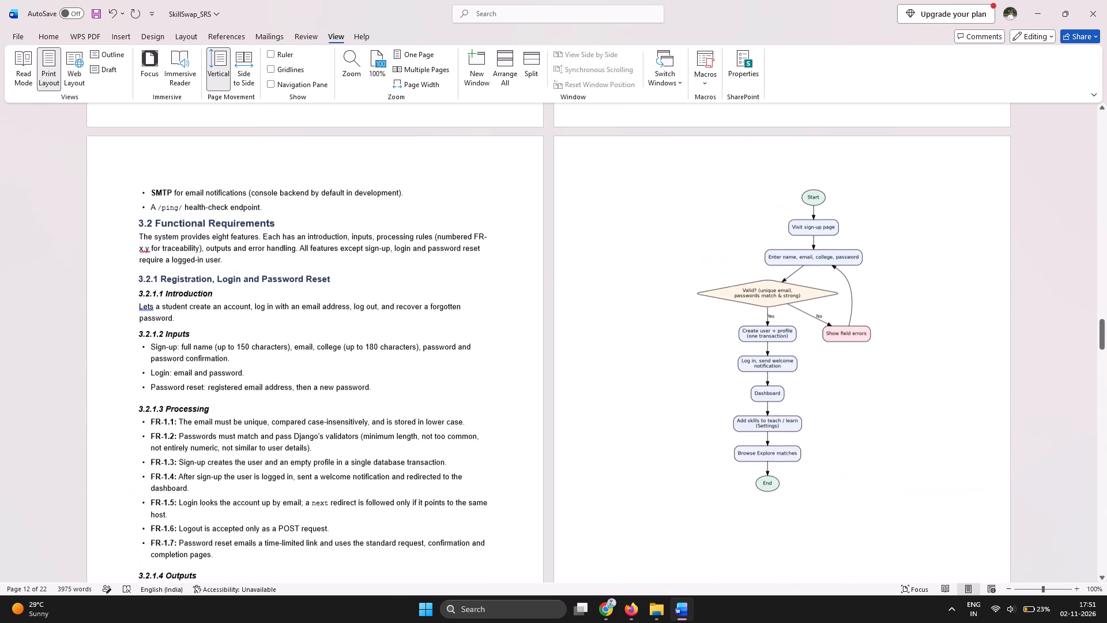
pyautogui.click(814, 373)
pyautogui.scroll(-1, 814, 373)
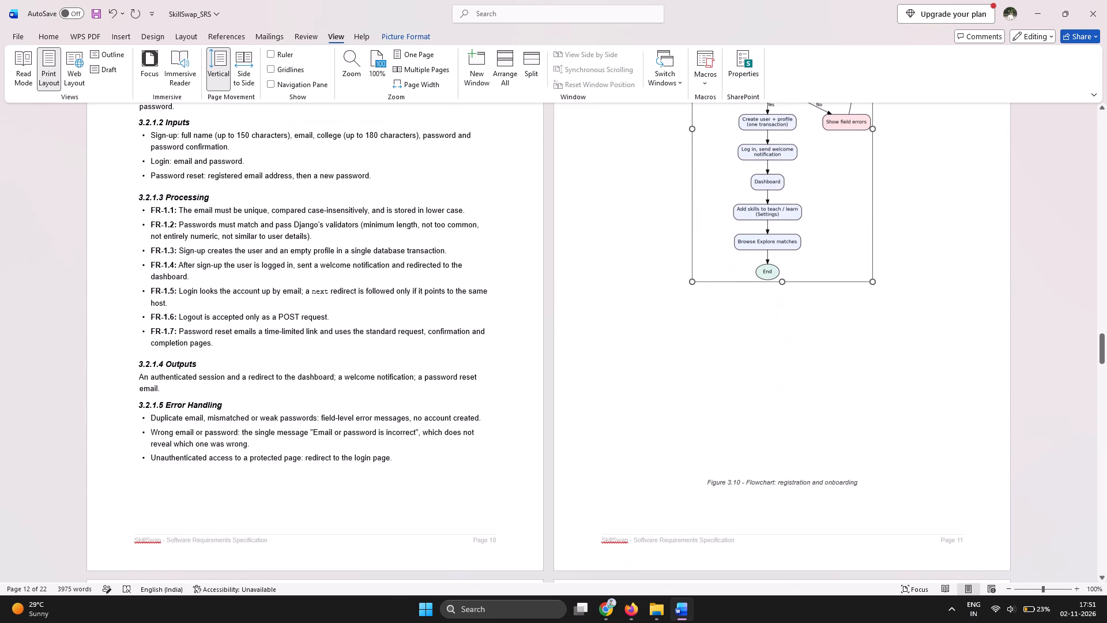
pyautogui.moveTo(874, 283); pyautogui.dragTo(932, 399)
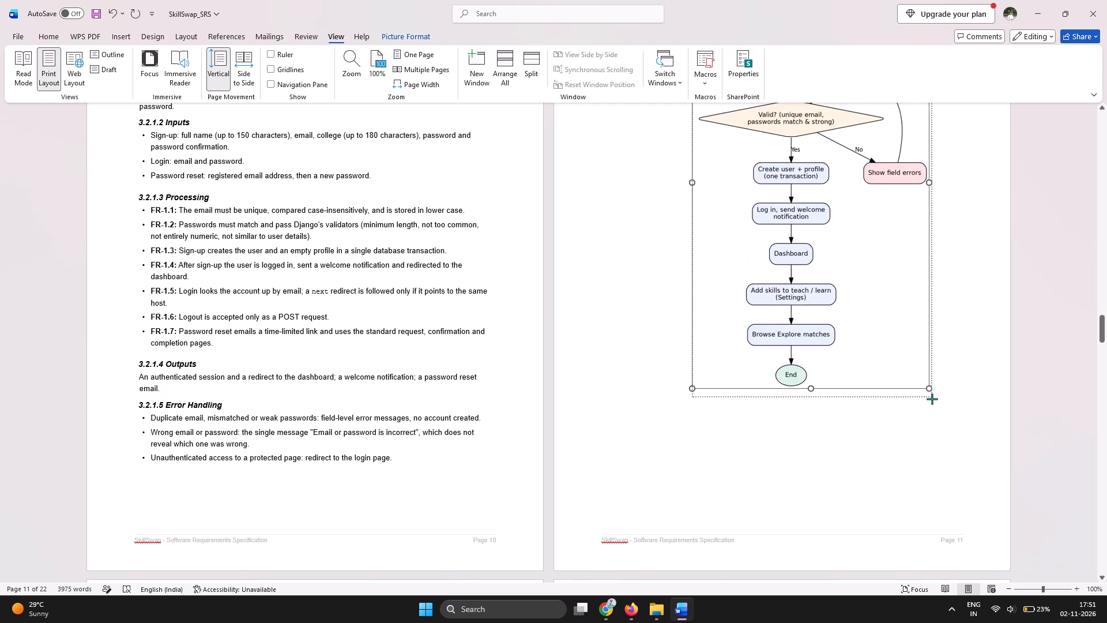
pyautogui.moveTo(932, 399); pyautogui.dragTo(937, 415)
pyautogui.scroll(-1, 863, 342)
pyautogui.scroll(2, 863, 342)
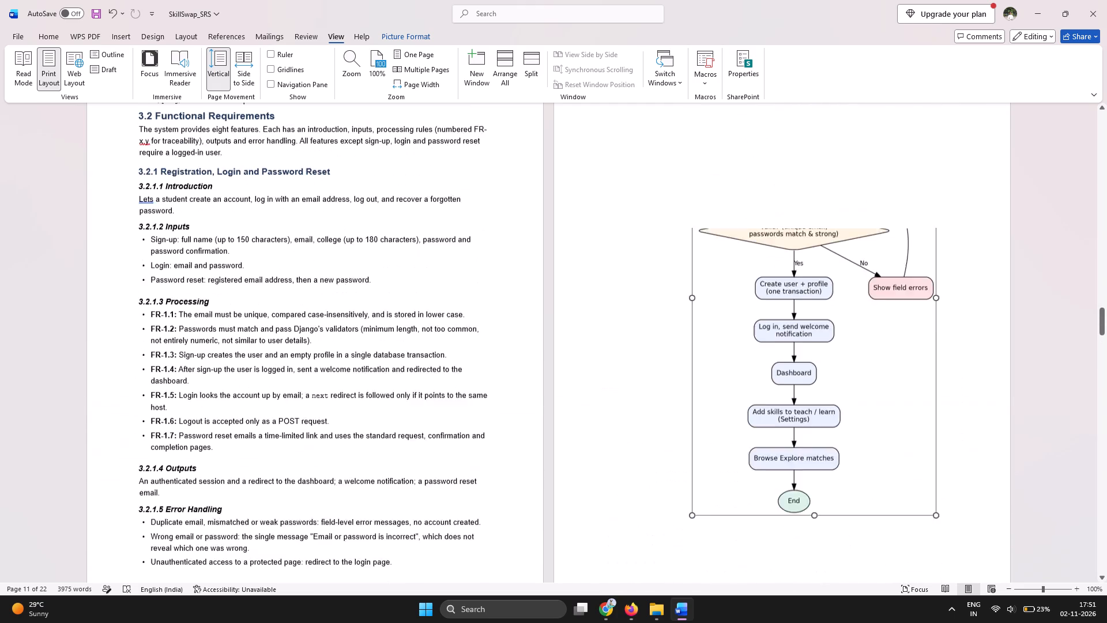
# Set the registration and onboarding flowchart image's text wrapping to In Front of Text.
pyautogui.scroll(-1, 863, 342)
pyautogui.moveTo(863, 342); pyautogui.dragTo(793, 298)
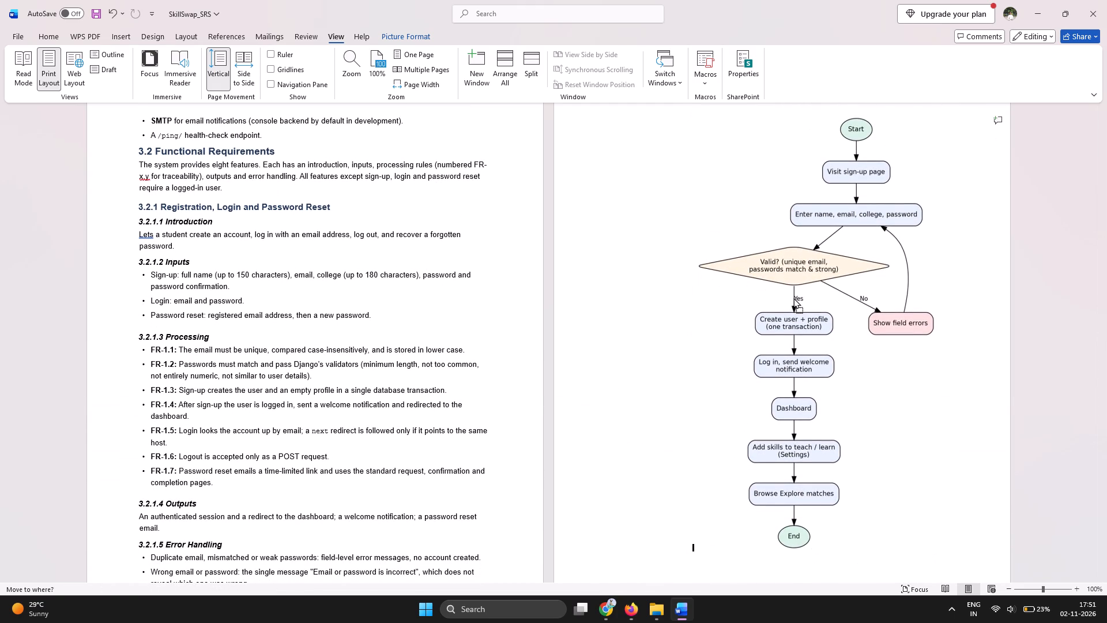
pyautogui.moveTo(793, 298); pyautogui.dragTo(806, 301)
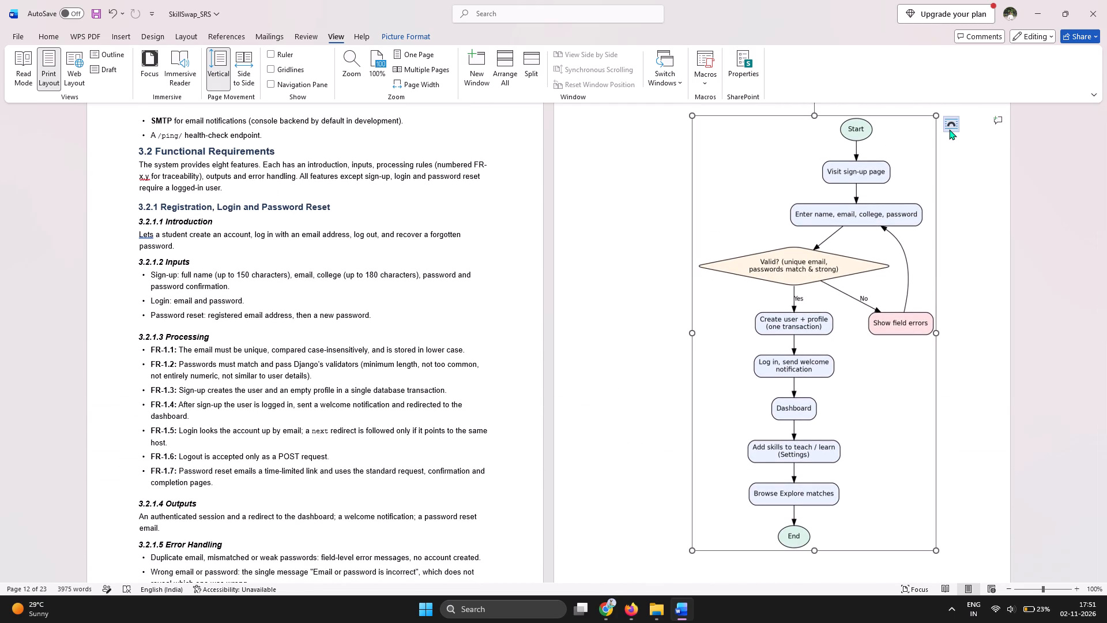
pyautogui.click(949, 129)
pyautogui.click(1032, 231)
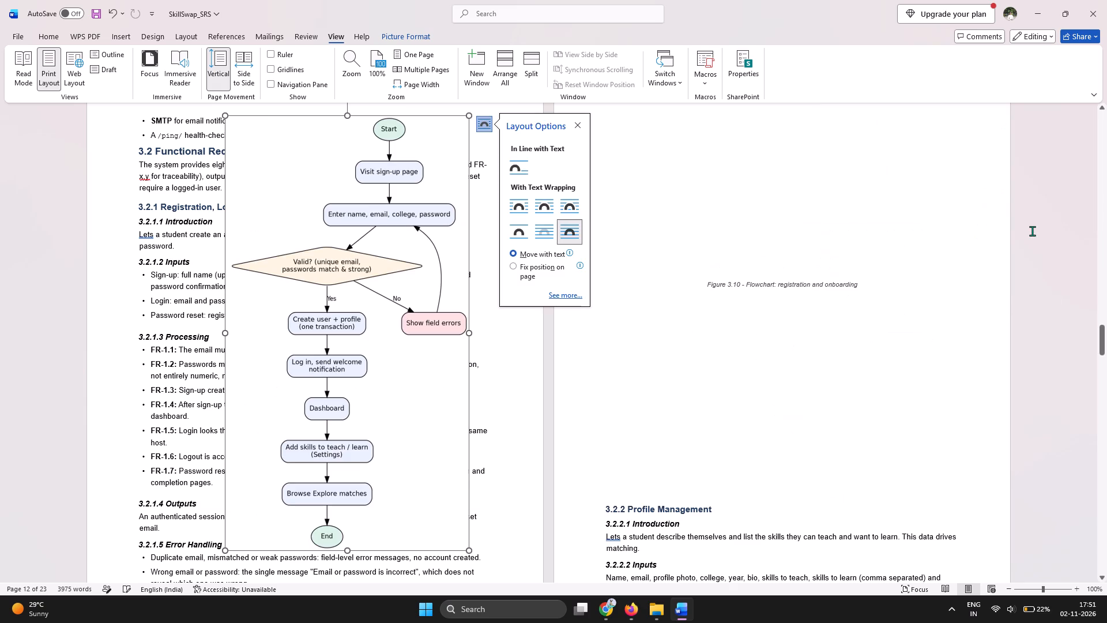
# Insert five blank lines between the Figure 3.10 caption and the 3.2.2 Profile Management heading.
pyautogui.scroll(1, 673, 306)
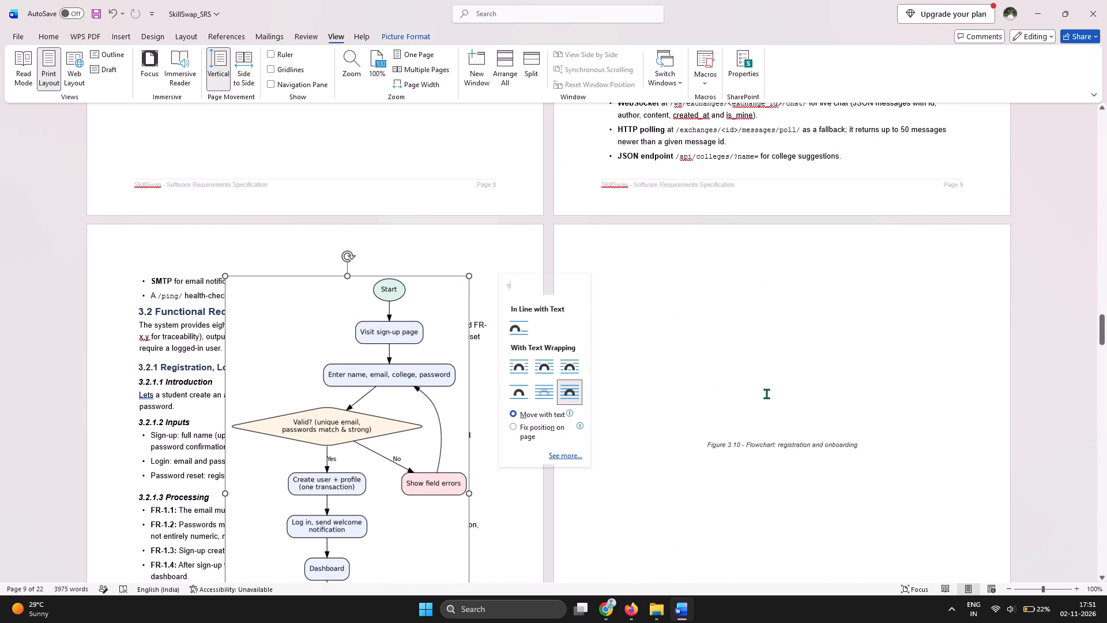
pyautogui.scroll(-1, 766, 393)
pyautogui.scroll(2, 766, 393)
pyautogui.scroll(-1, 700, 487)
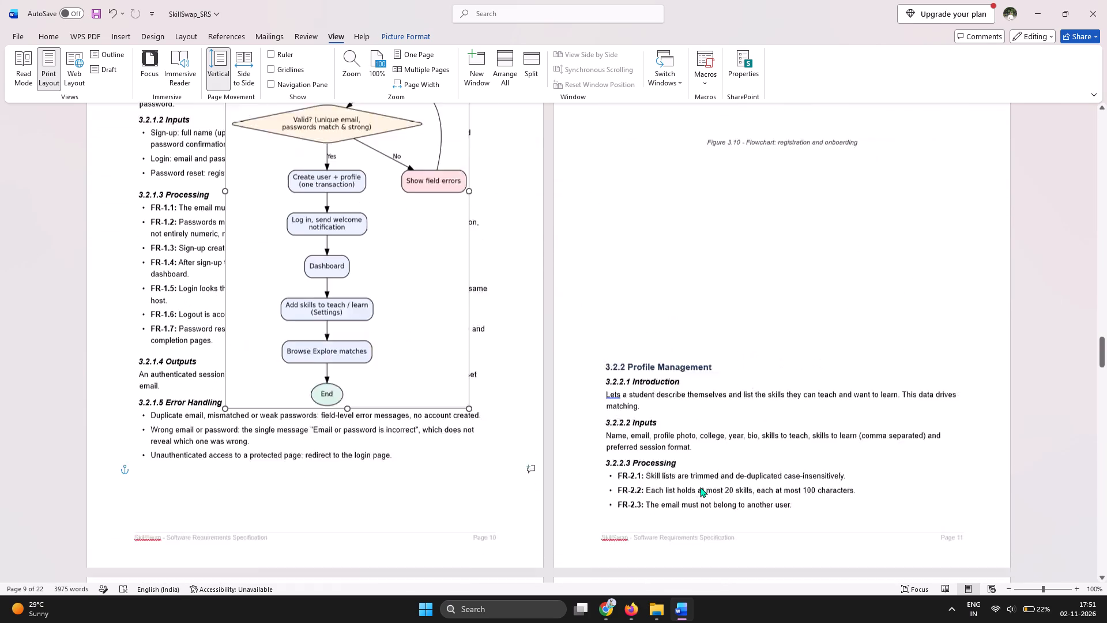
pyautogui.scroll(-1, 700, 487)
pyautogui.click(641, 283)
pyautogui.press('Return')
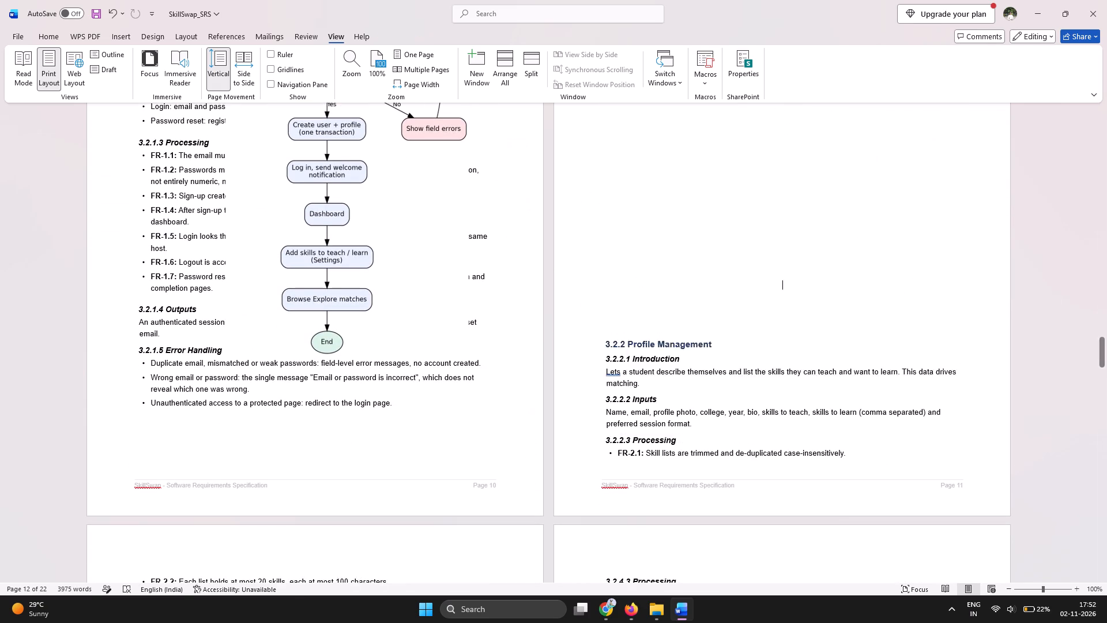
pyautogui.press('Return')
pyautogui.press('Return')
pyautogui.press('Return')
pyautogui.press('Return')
# Insert 18 blank lines above the Figure 3.10 caption to move it down page 11.
pyautogui.scroll(1, 641, 283)
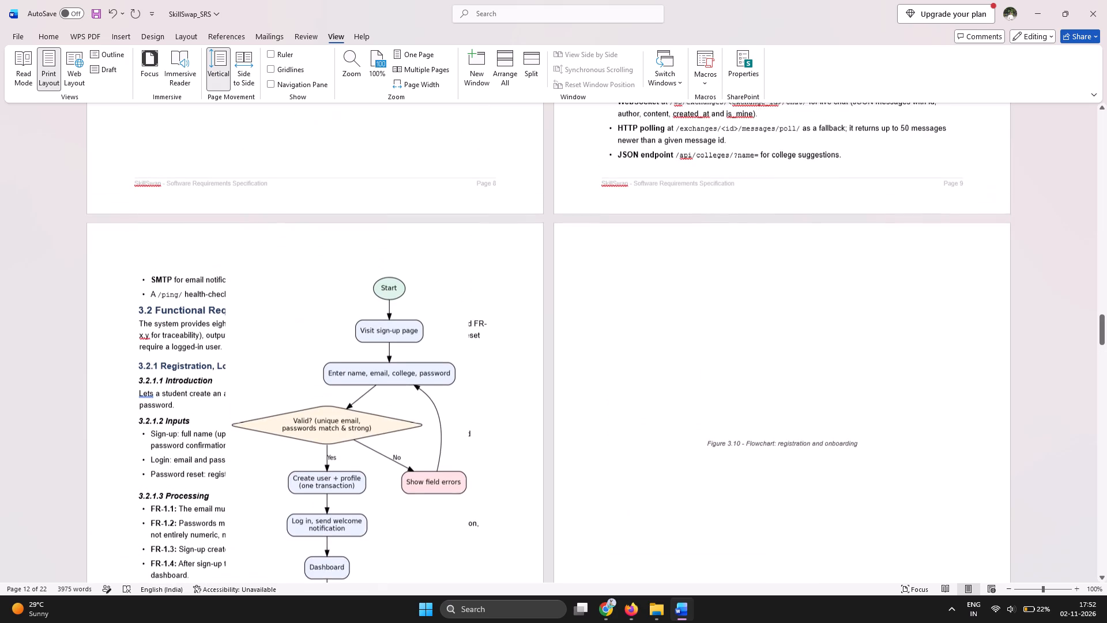
pyautogui.click(703, 377)
pyautogui.press('Return')
pyautogui.press('Return')
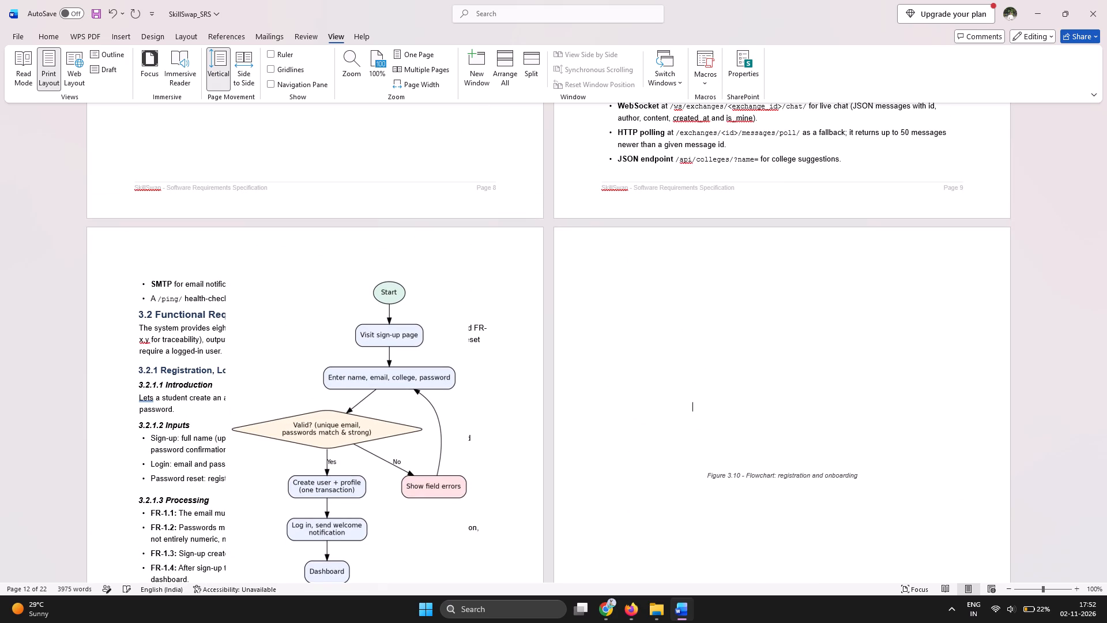
pyautogui.press('Return')
pyautogui.press('Return')
pyautogui.press('Return')
pyautogui.press('Return')
pyautogui.press('Return')
pyautogui.press('Return')
pyautogui.press('Return')
pyautogui.press('Return')
pyautogui.press('Return')
pyautogui.press('Return')
pyautogui.scroll(-1, 703, 377)
pyautogui.press('Return')
pyautogui.press('Return')
pyautogui.press('Return')
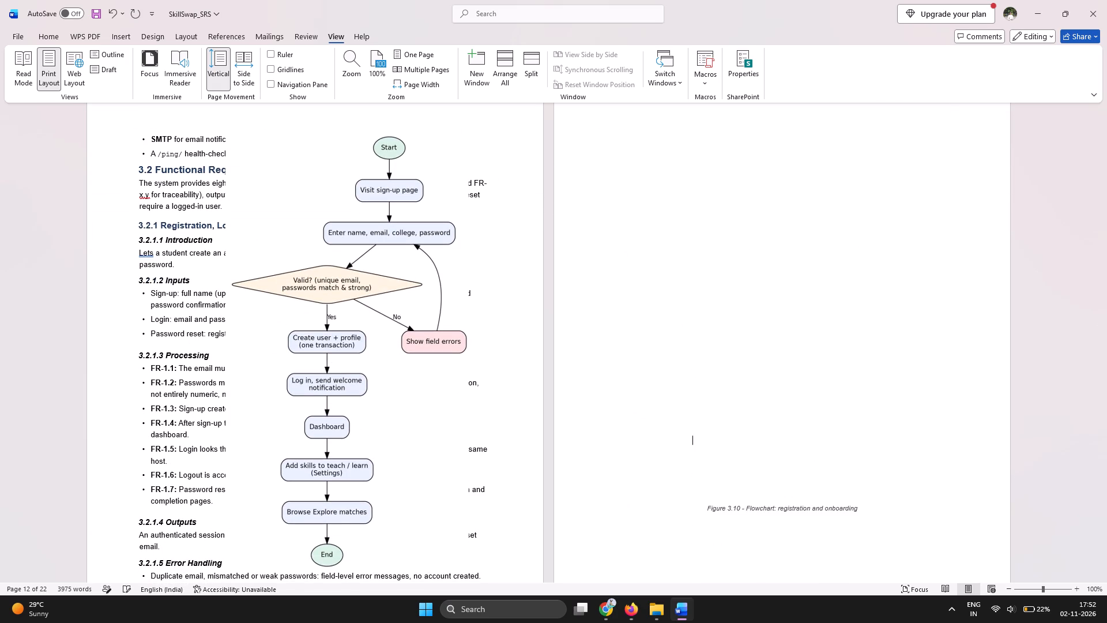
pyautogui.press('Return')
pyautogui.press('Return')
pyautogui.press('Return')
# Move the registration flowchart image from page 10 into the empty space above its caption on page 11.
pyautogui.scroll(-1, 703, 377)
pyautogui.scroll(1, 703, 377)
pyautogui.scroll(-1, 703, 377)
pyautogui.scroll(2, 703, 377)
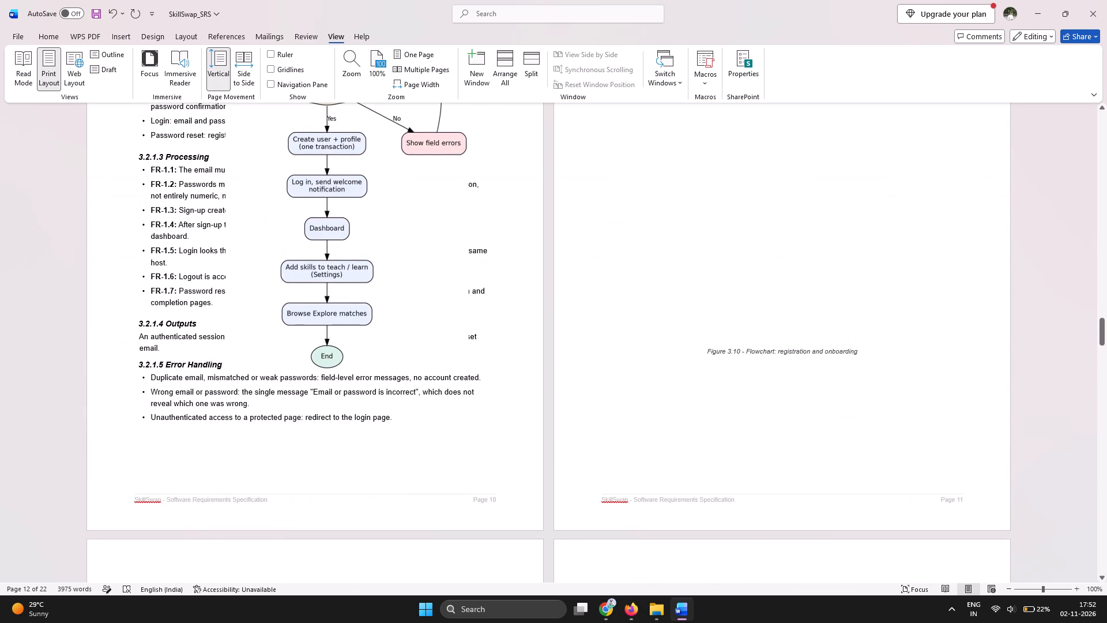
pyautogui.moveTo(330, 275); pyautogui.dragTo(761, 197)
pyautogui.scroll(1, 761, 197)
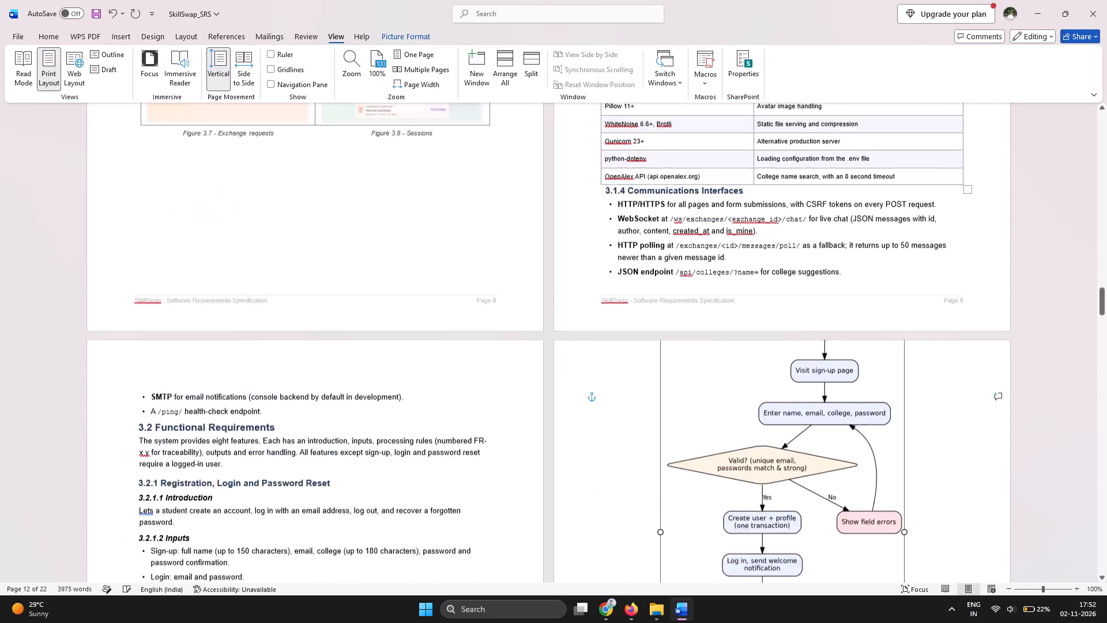
# Insert six more blank lines between the registration flowchart and its Figure 3.10 caption.
pyautogui.scroll(-1, 761, 197)
pyautogui.click(773, 427)
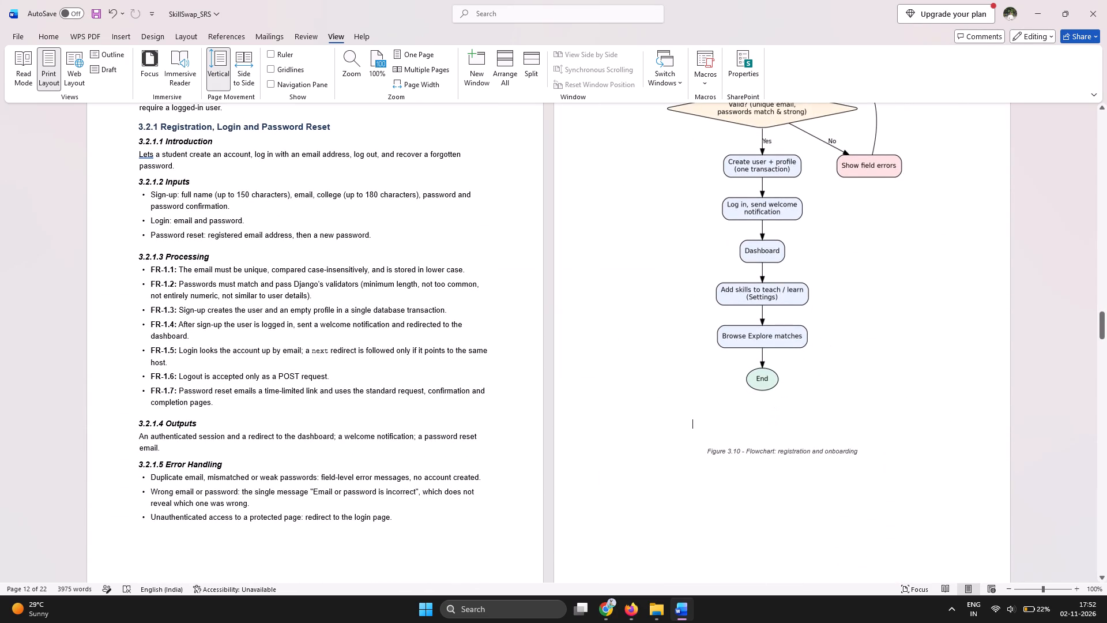
pyautogui.press('Return')
pyautogui.press('Return')
pyautogui.press('Return')
pyautogui.press('Return')
pyautogui.press('Return')
pyautogui.press('Return')
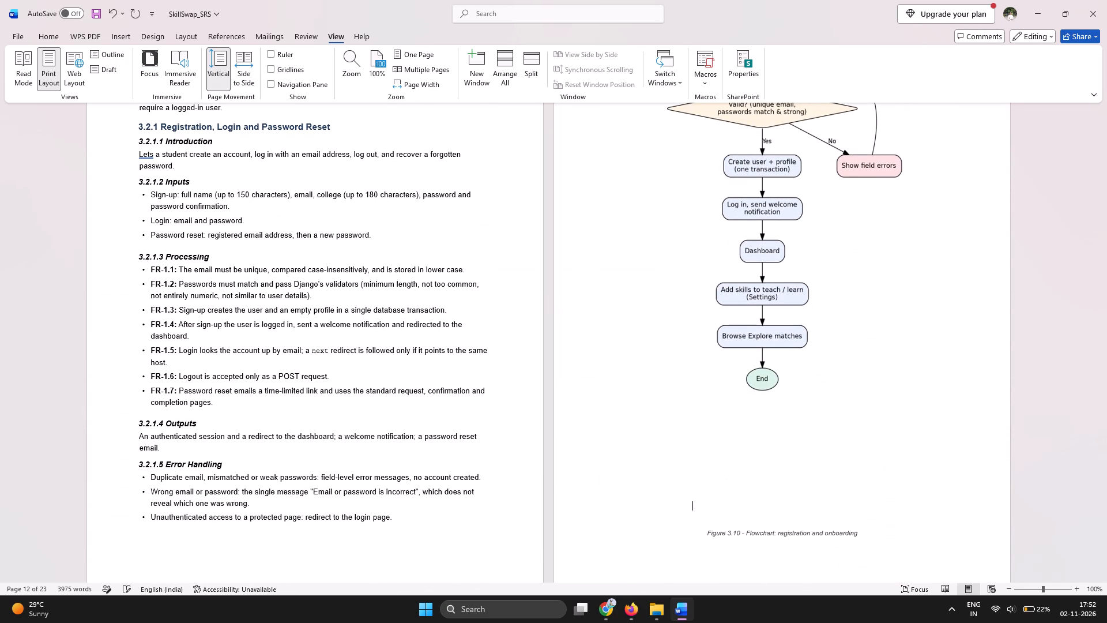
# Shift the registration flowchart image down so it sits directly above the Figure 3.10 caption.
pyautogui.moveTo(826, 320); pyautogui.dragTo(824, 449)
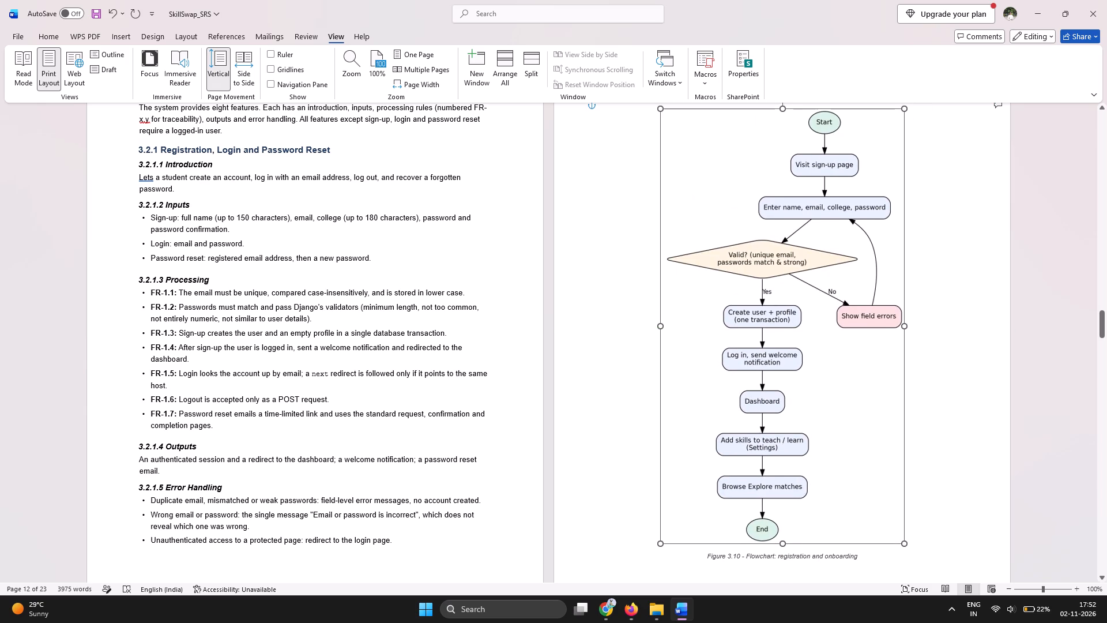
pyautogui.moveTo(824, 449); pyautogui.dragTo(819, 455)
pyautogui.click(577, 456)
# Delete 11 surplus blank lines before 3.2.2 Profile Management so the heading starts near the top of page 12.
pyautogui.scroll(-1, 577, 456)
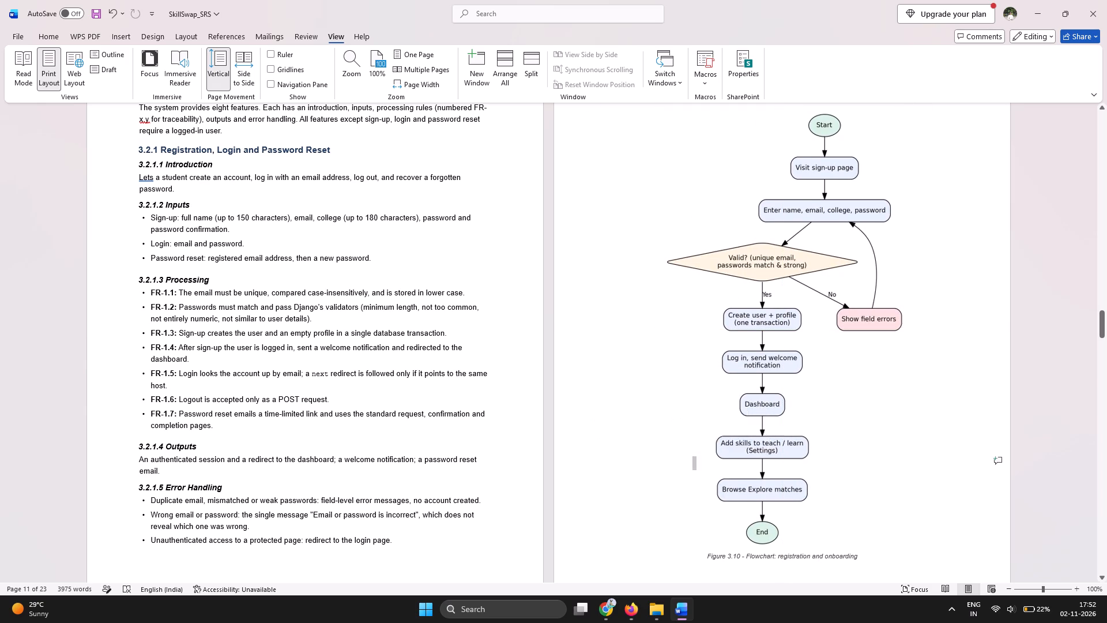
pyautogui.scroll(-1, 577, 456)
pyautogui.scroll(-1, 454, 445)
pyautogui.click(256, 415)
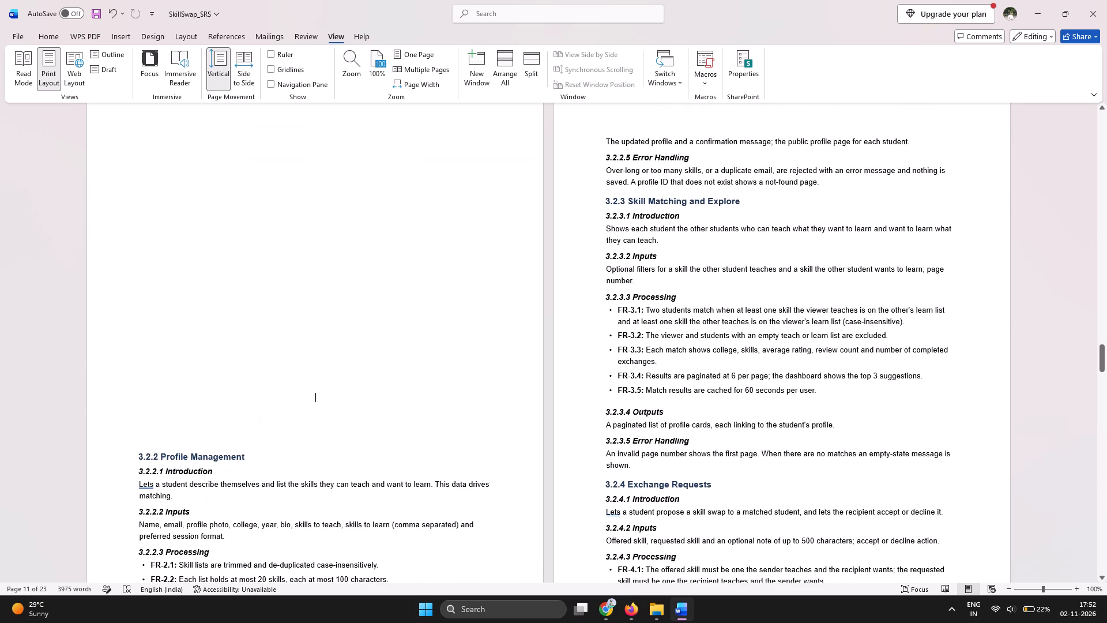
pyautogui.press('BackSpace')
pyautogui.press('BackSpace')
pyautogui.press('BackSpace')
pyautogui.press('BackSpace')
pyautogui.press('BackSpace')
pyautogui.press('BackSpace')
pyautogui.press('BackSpace')
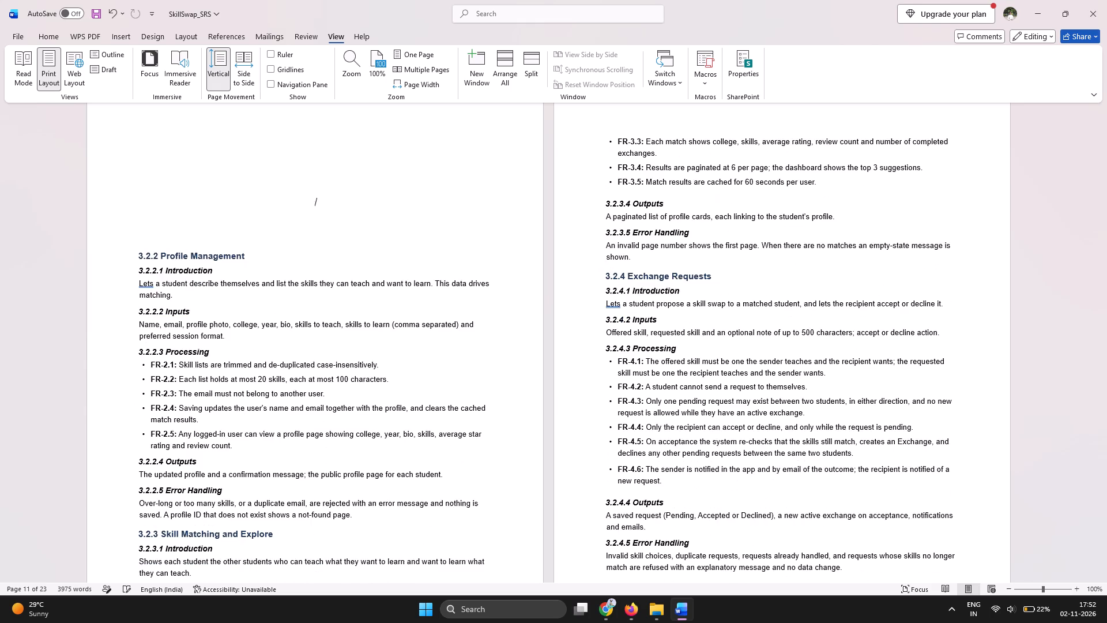
pyautogui.press('BackSpace')
pyautogui.press('BackSpace')
pyautogui.press('BackSpace')
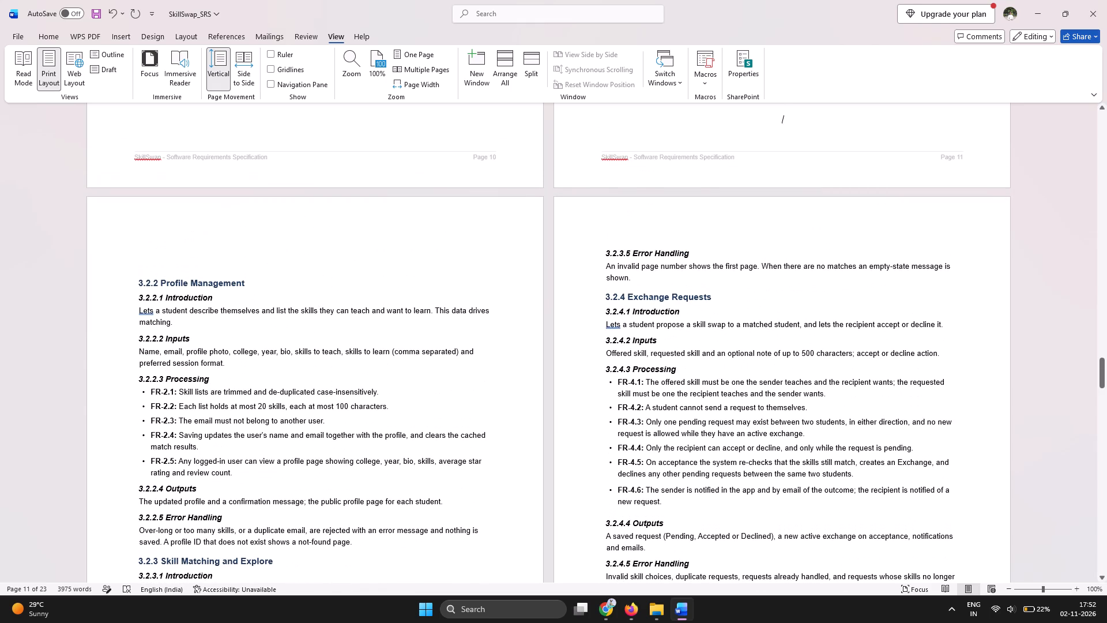
pyautogui.press('BackSpace')
# Review the layout of the pages from the Figure 3.10 flowchart back to the title page.
pyautogui.scroll(2, 256, 415)
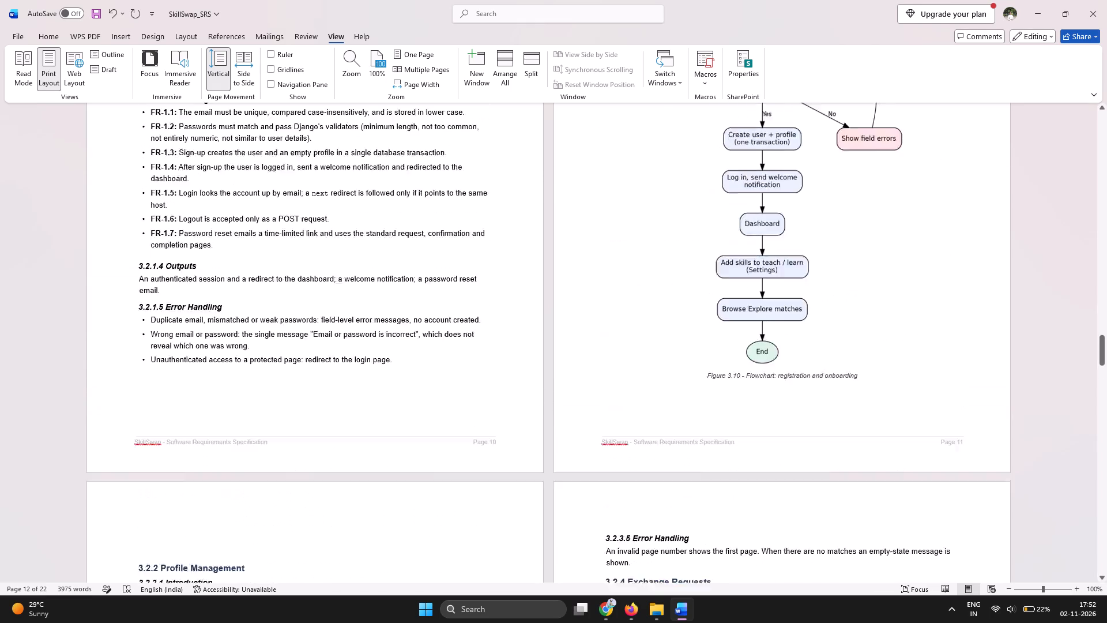
pyautogui.scroll(4, 256, 415)
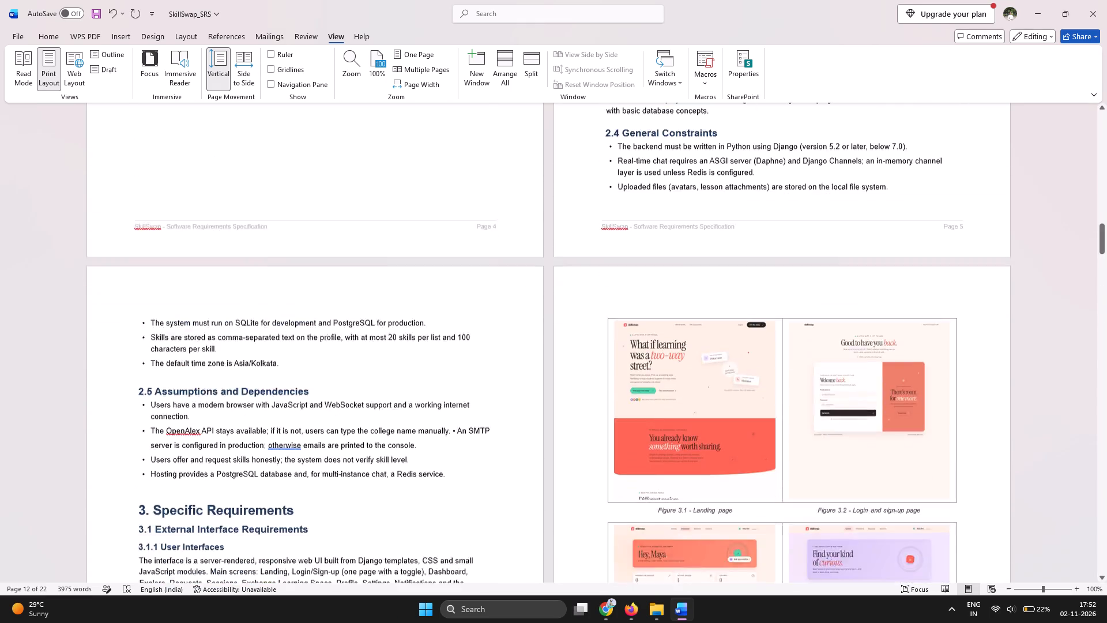
pyautogui.scroll(4, 256, 415)
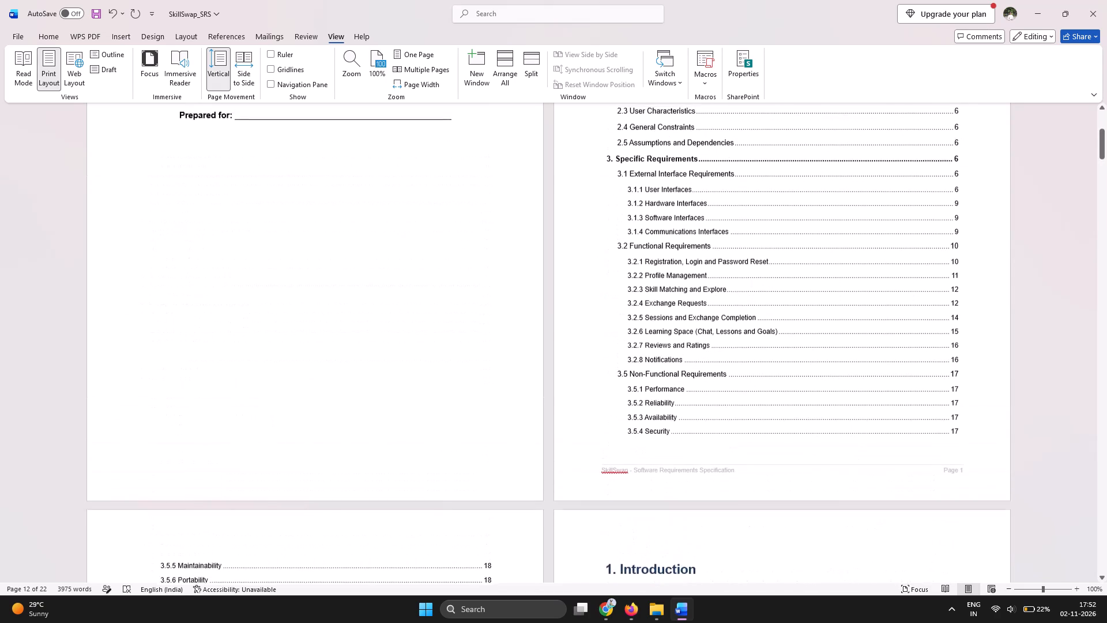
pyautogui.scroll(1, 256, 415)
# Check the page flow and figure placement across the functional requirements sections, including the Figure 3.10 and 3.11 flowcharts.
pyautogui.scroll(-6, 256, 415)
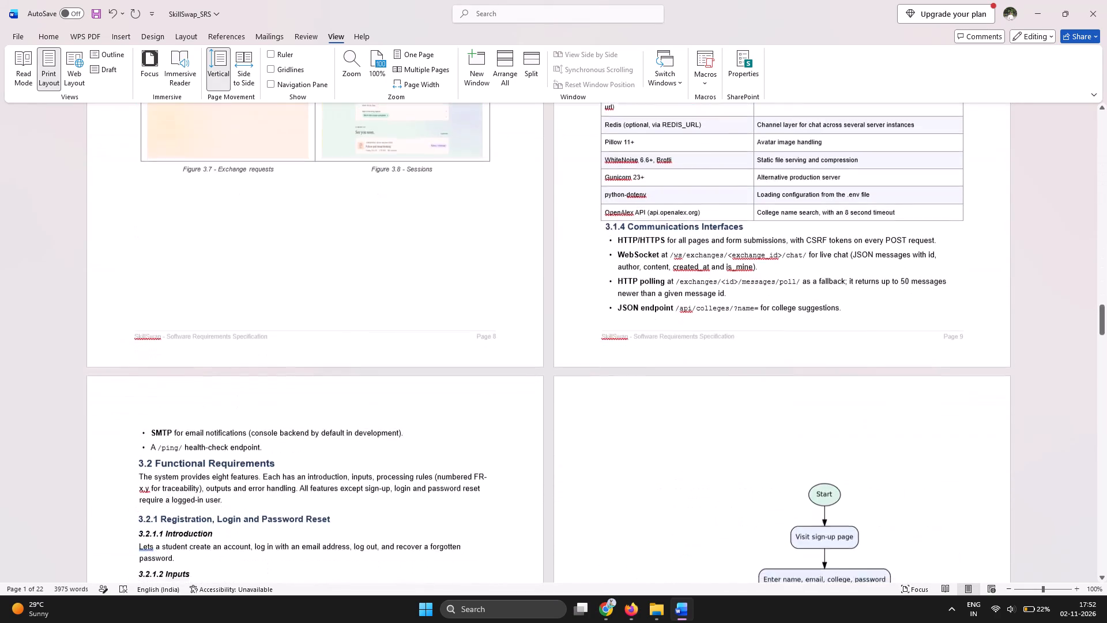
pyautogui.scroll(-2, 256, 415)
pyautogui.scroll(3, 256, 415)
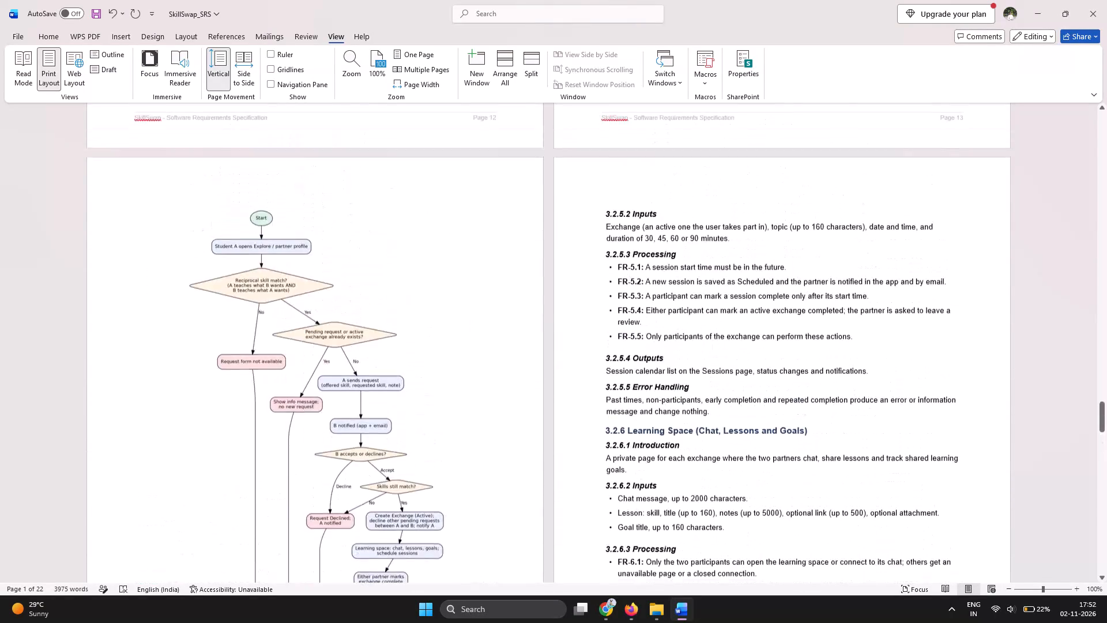
pyautogui.scroll(1, 256, 415)
pyautogui.scroll(-2, 256, 415)
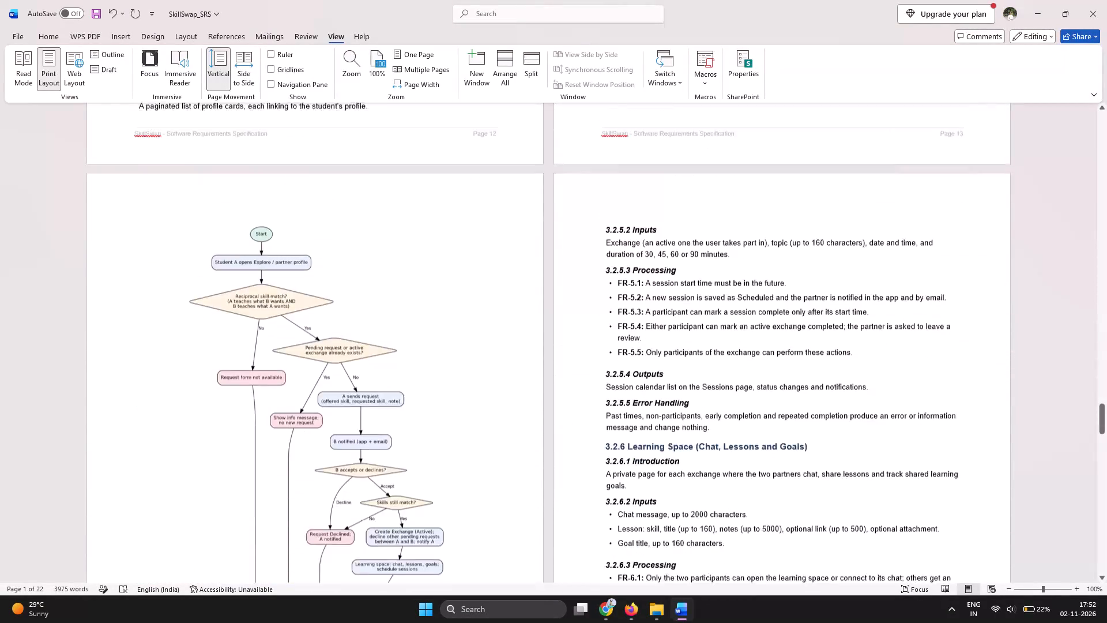
pyautogui.scroll(-2, 256, 415)
pyautogui.scroll(1, 256, 415)
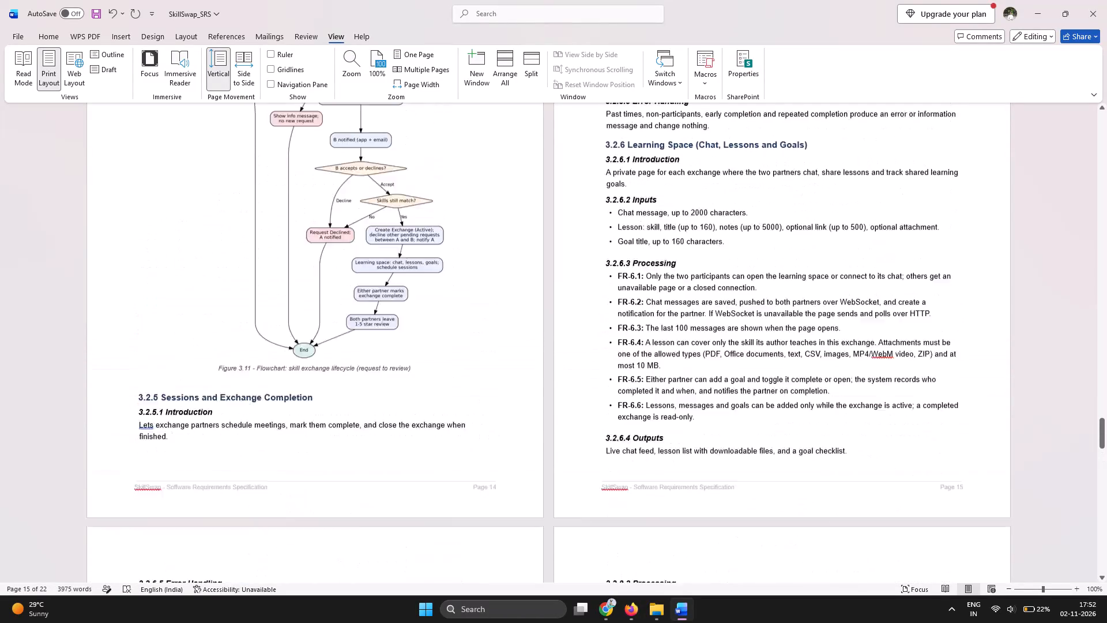
pyautogui.scroll(4, 256, 415)
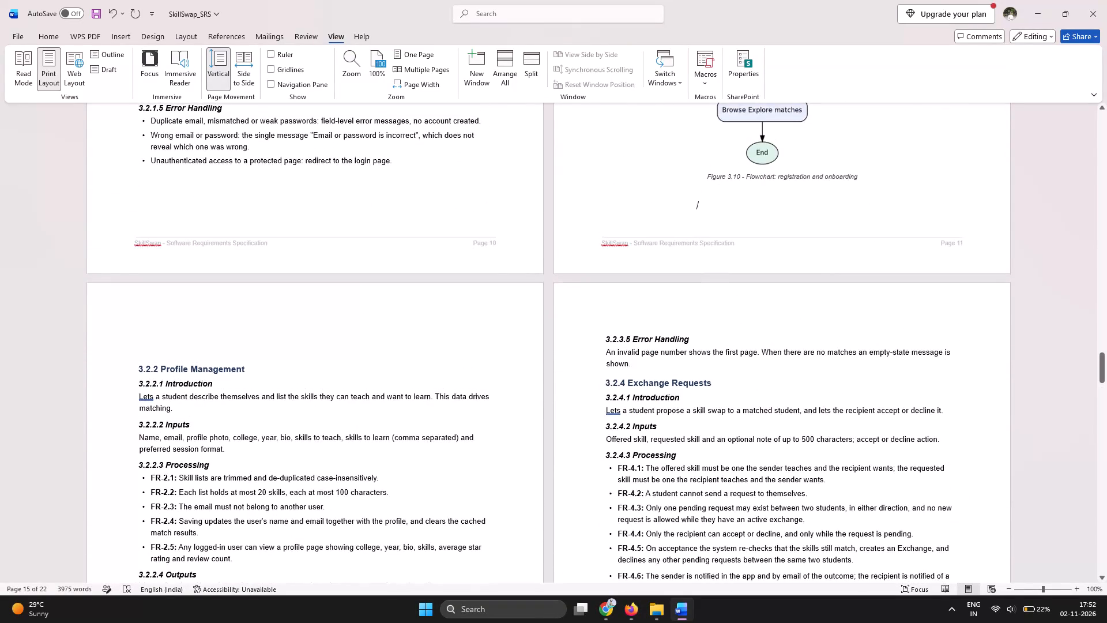
pyautogui.scroll(-4, 256, 415)
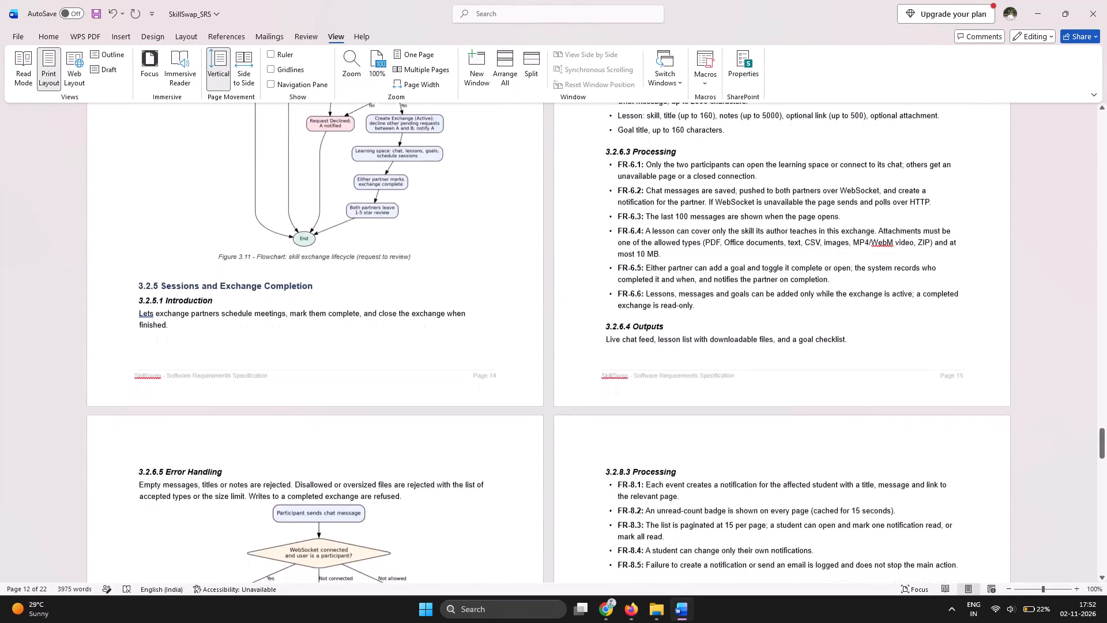
pyautogui.scroll(-2, 256, 415)
pyautogui.scroll(5, 256, 415)
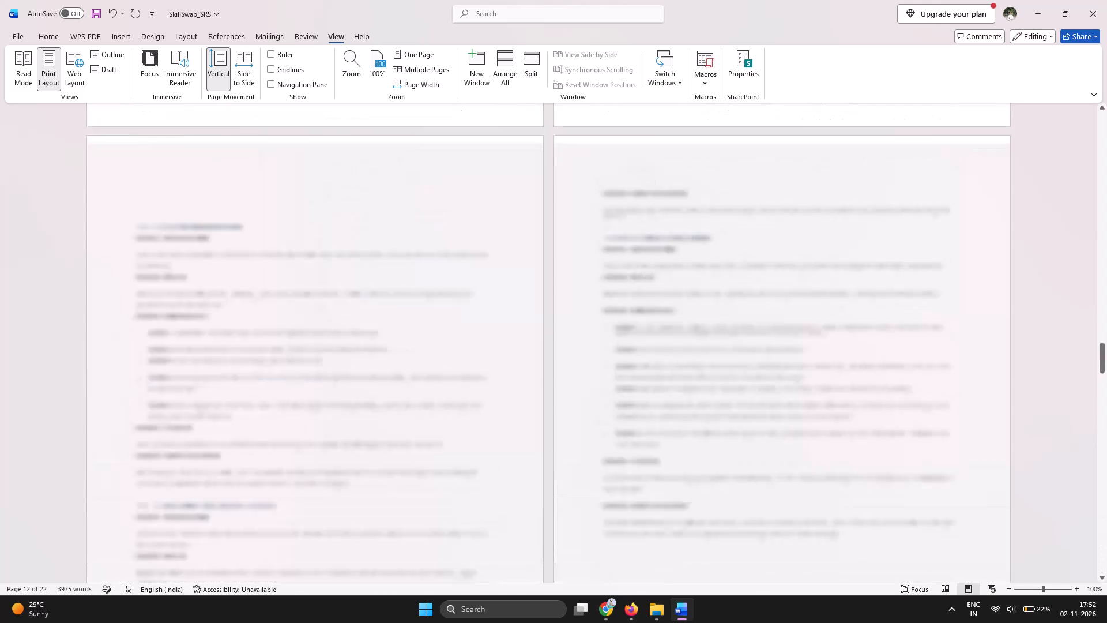
pyautogui.scroll(2, 256, 415)
pyautogui.scroll(-2, 256, 415)
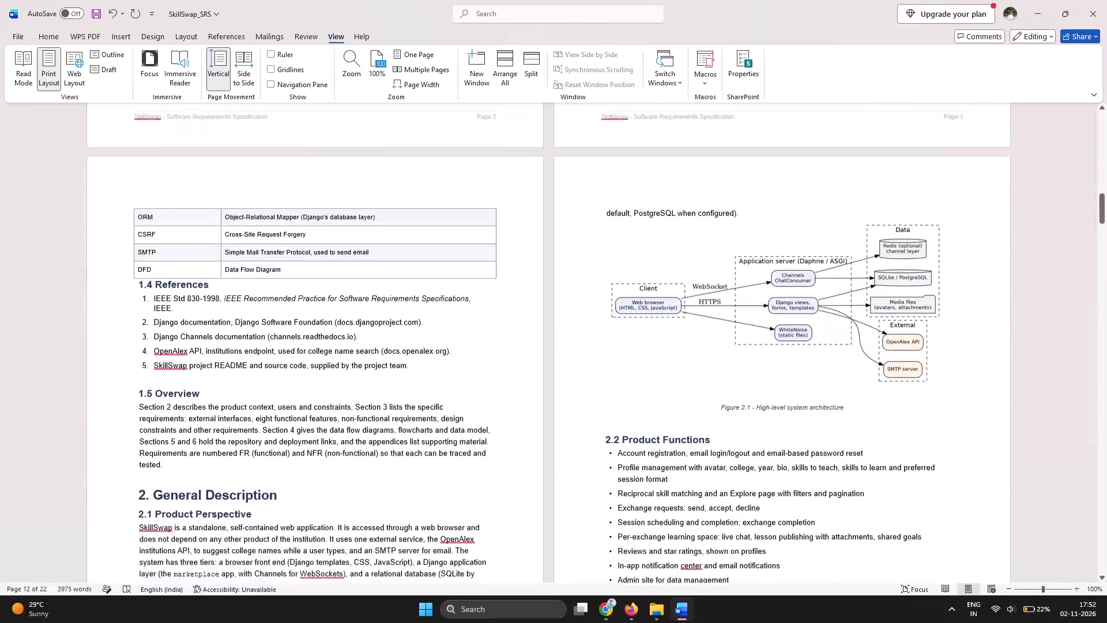
pyautogui.scroll(4, 256, 415)
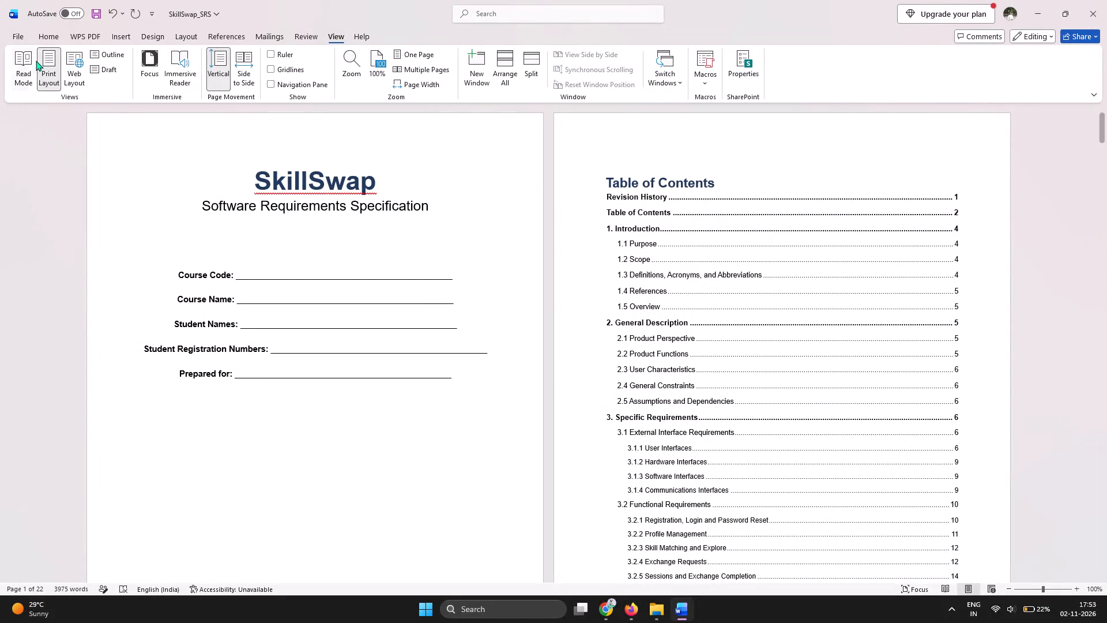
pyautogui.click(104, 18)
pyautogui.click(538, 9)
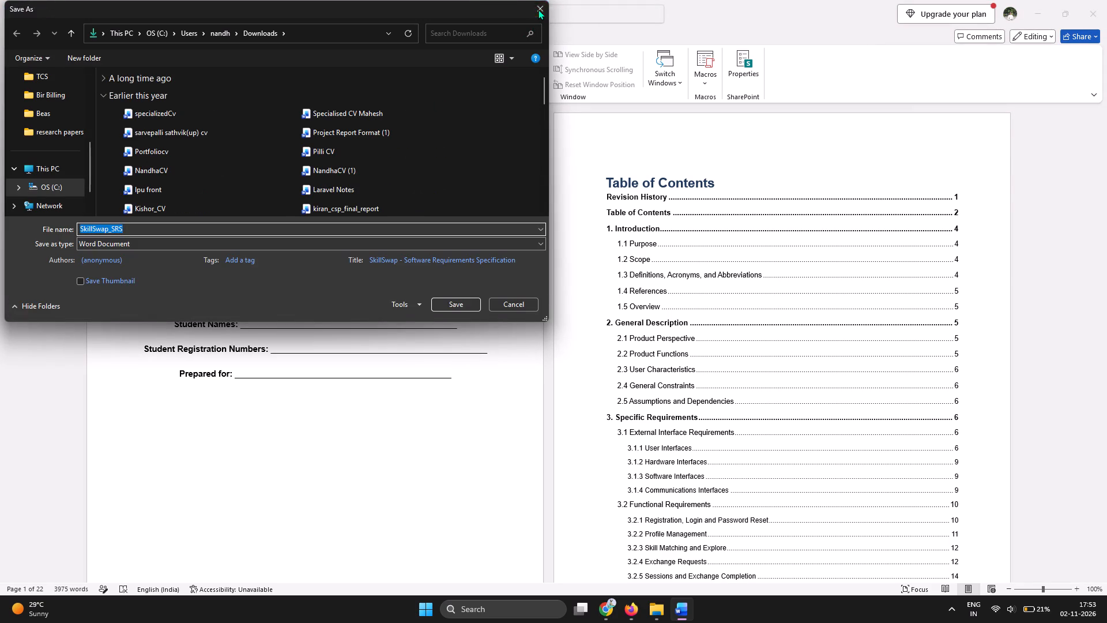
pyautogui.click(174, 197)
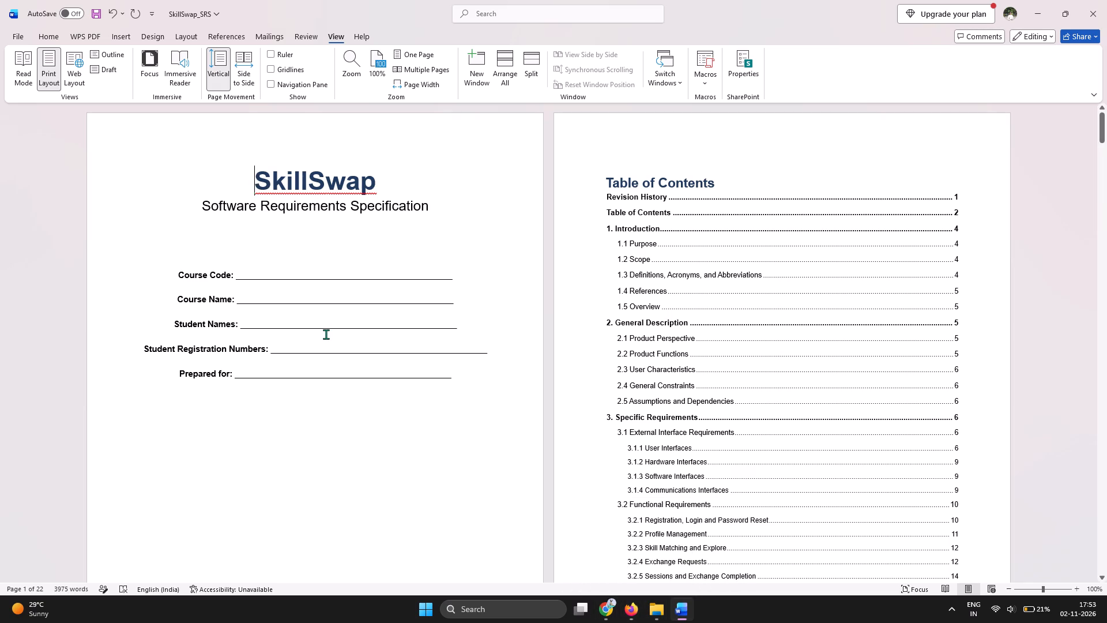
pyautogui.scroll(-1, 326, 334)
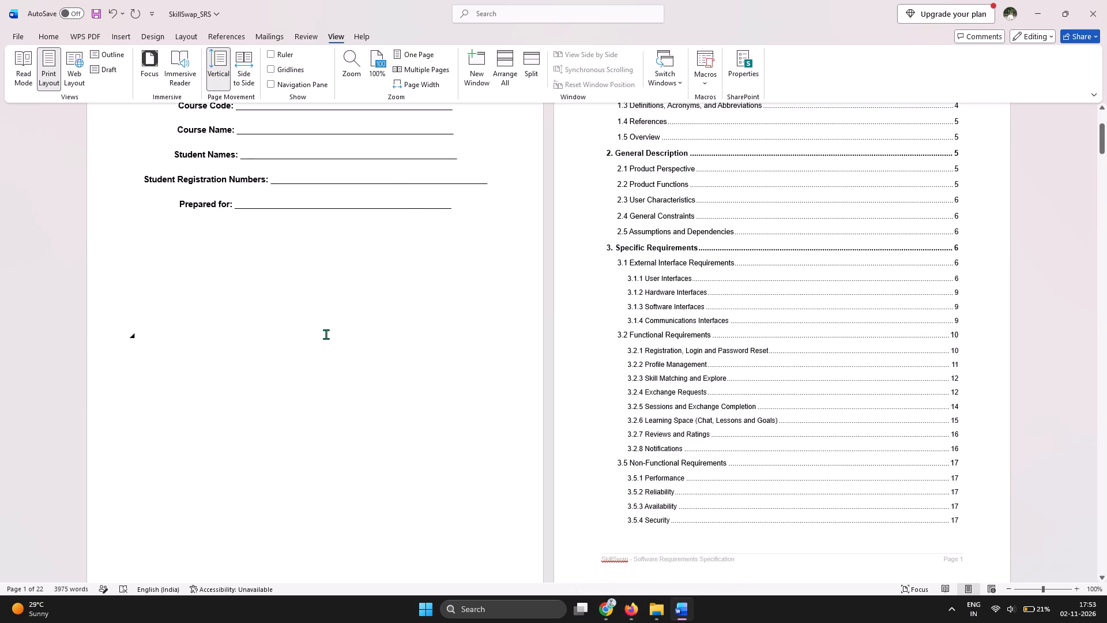
# Open the Project Report Format Django (2) document from the Downloads folder in Word.
pyautogui.scroll(1, 326, 334)
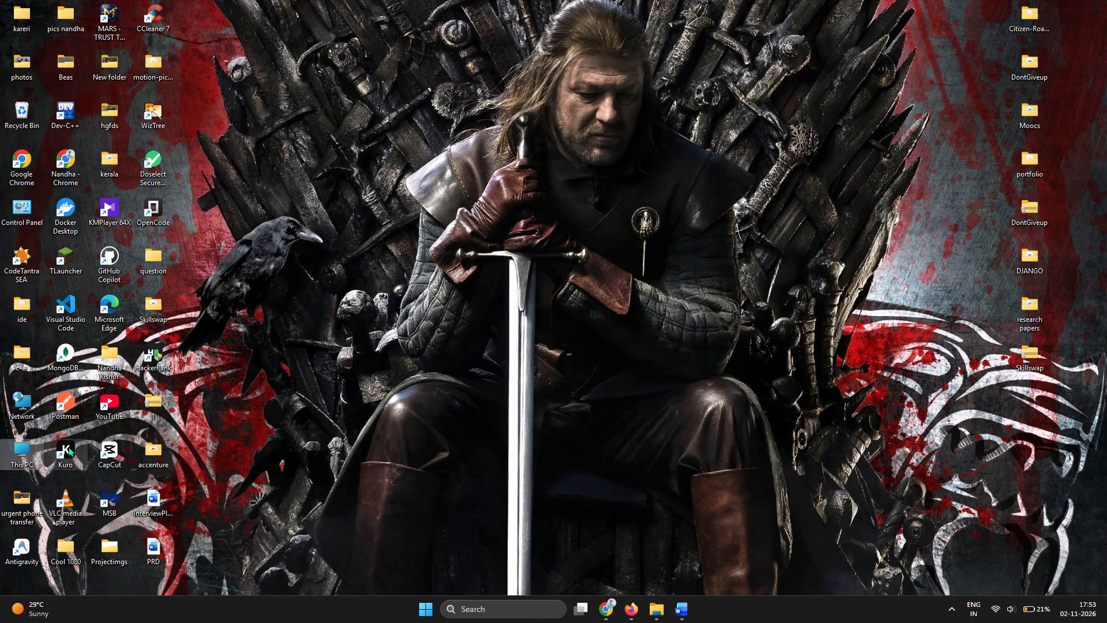
pyautogui.doubleClick(15, 449)
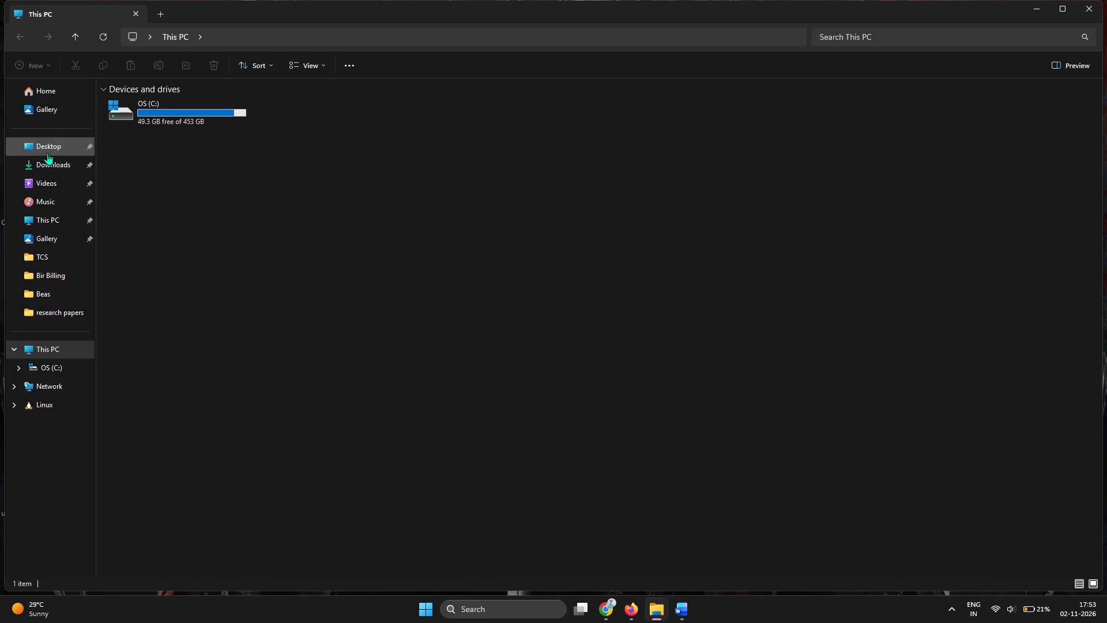
pyautogui.click(48, 167)
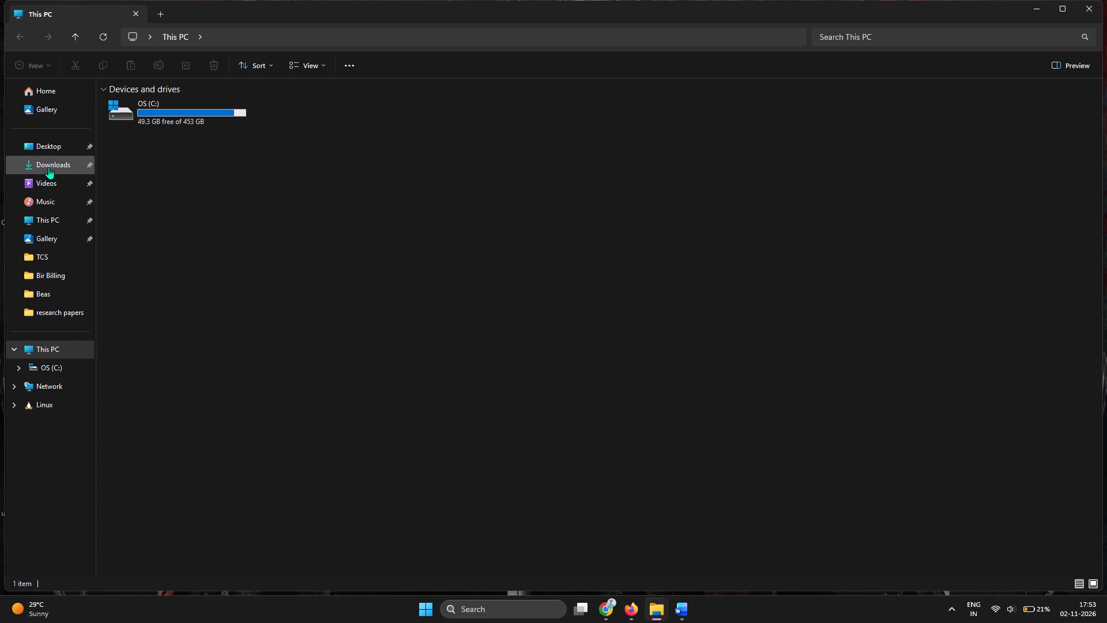
pyautogui.doubleClick(142, 142)
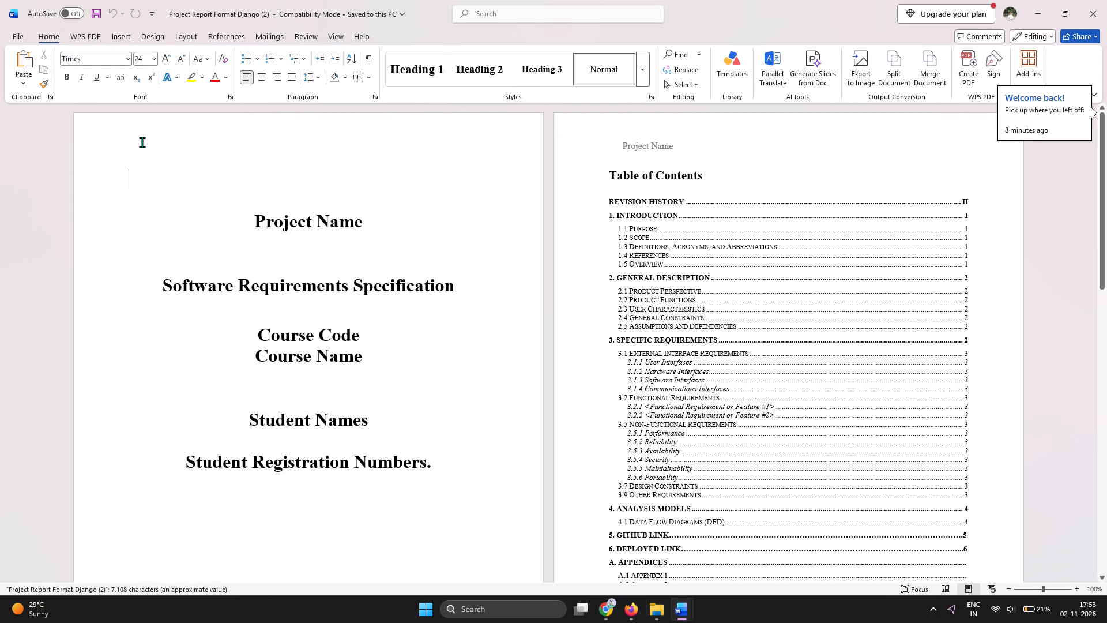
# Compare the report format's title page and table of contents with those of the SkillSwap_SRS document.
pyautogui.scroll(-1, 142, 142)
pyautogui.scroll(1, 142, 142)
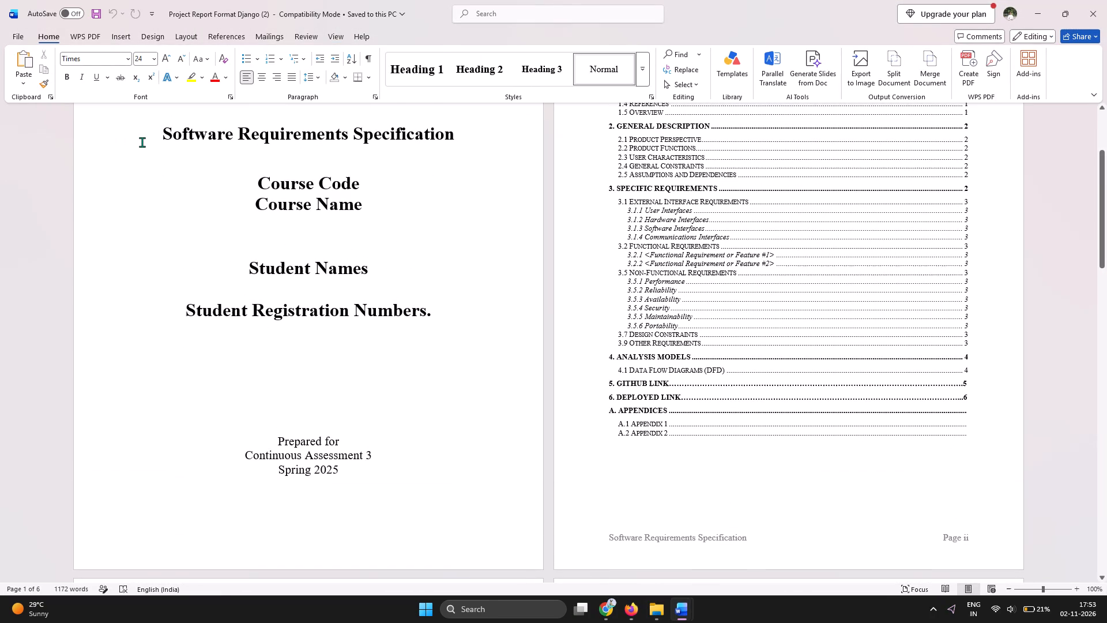
pyautogui.scroll(-1, 142, 142)
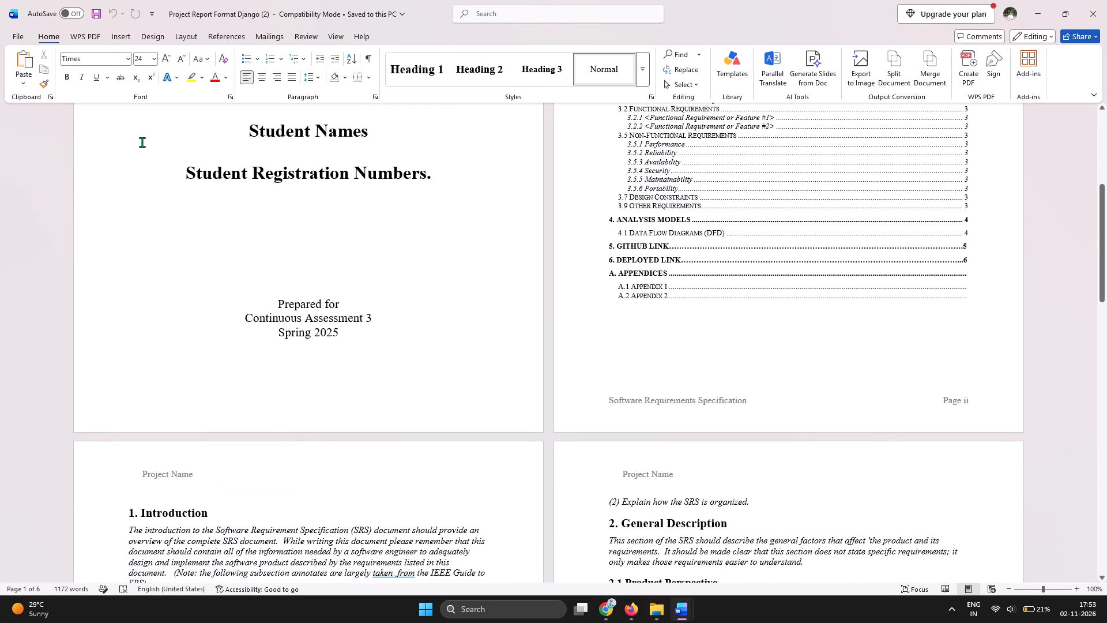
pyautogui.hotkey('alt', 'Tab')
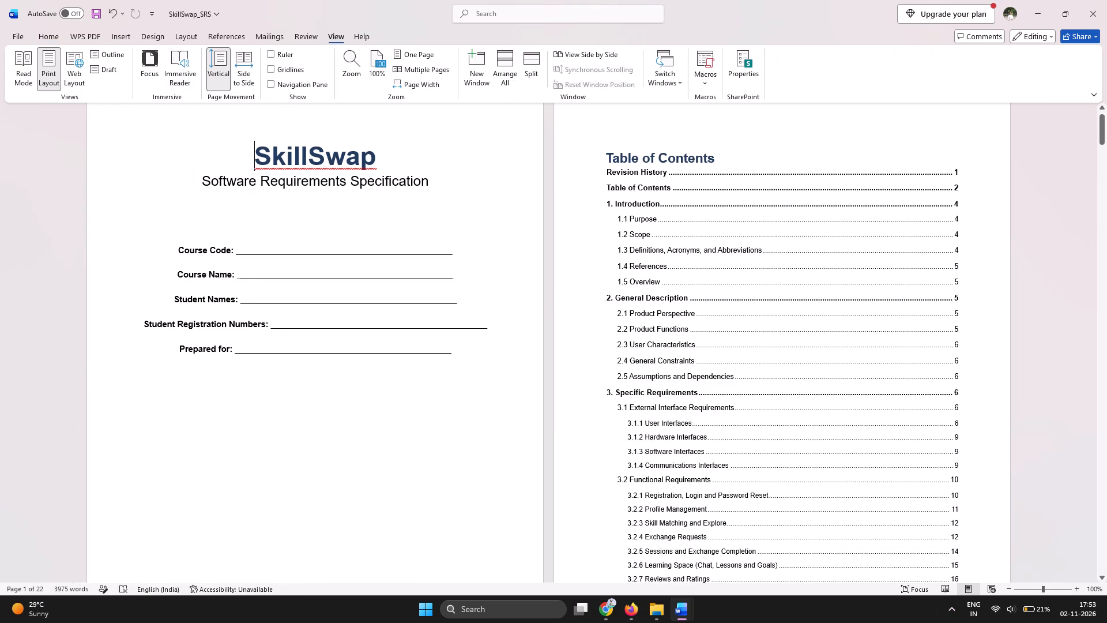
pyautogui.scroll(-1, 243, 279)
pyautogui.scroll(1, 243, 279)
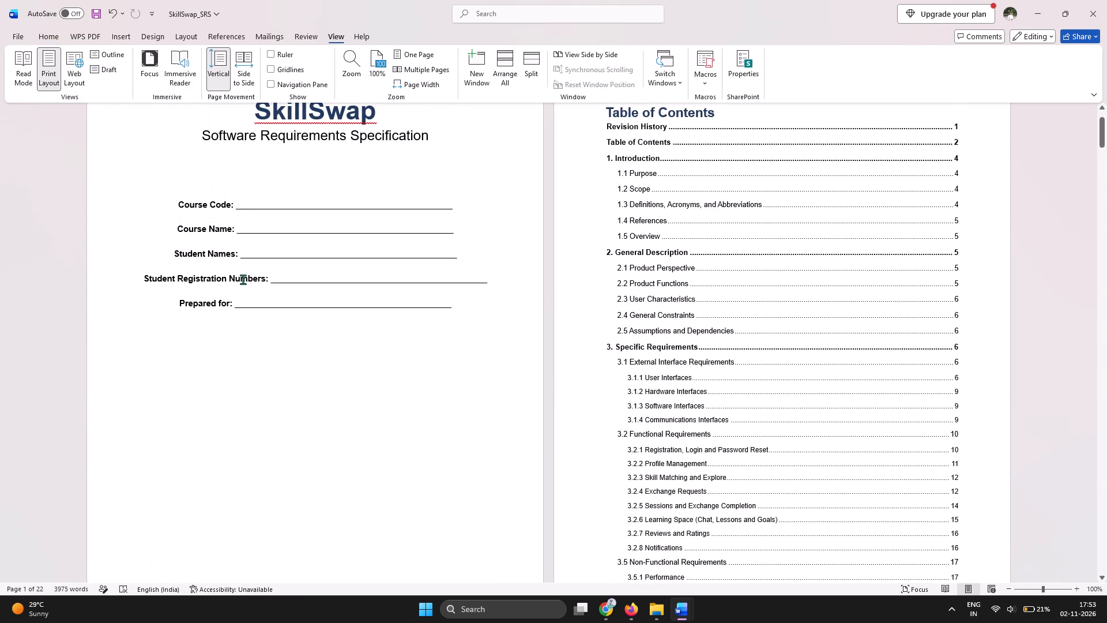
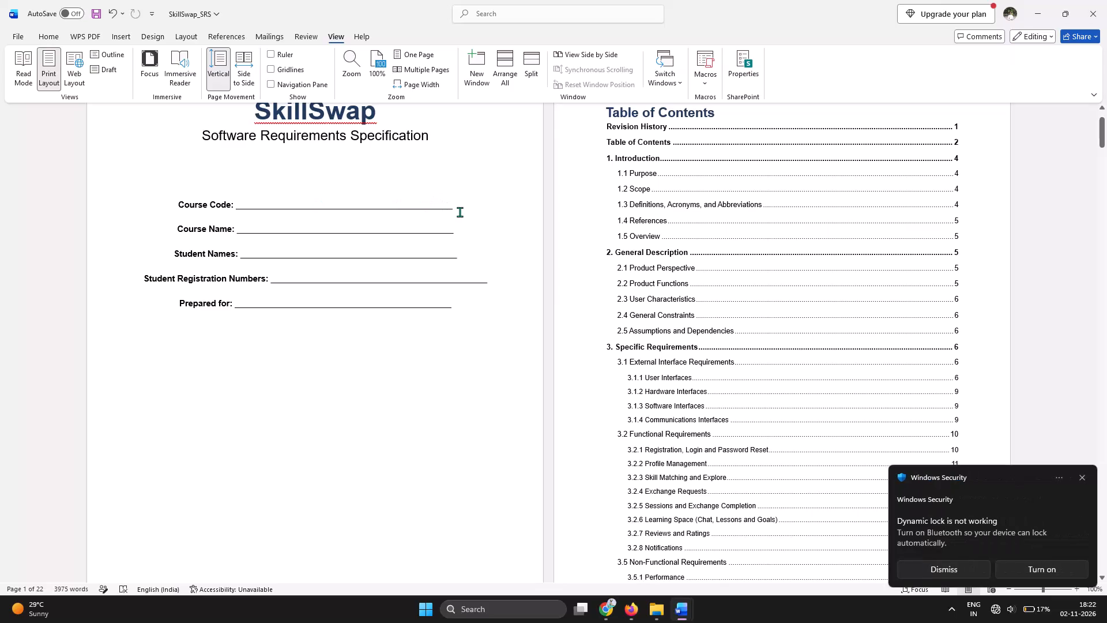
# Replace the blank line after Course Code on the SkillSwap_SRS title page with INT-253, with a space after the colon.
pyautogui.moveTo(460, 211); pyautogui.dragTo(234, 211)
pyautogui.press('BackSpace')
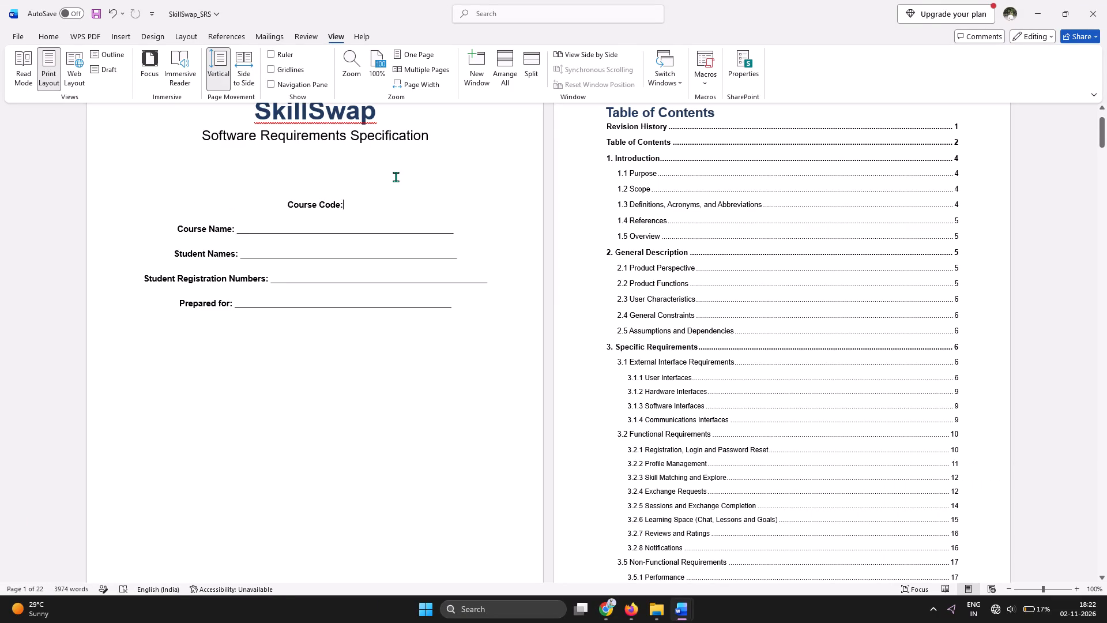
pyautogui.hotkey('alt', 'Tab')
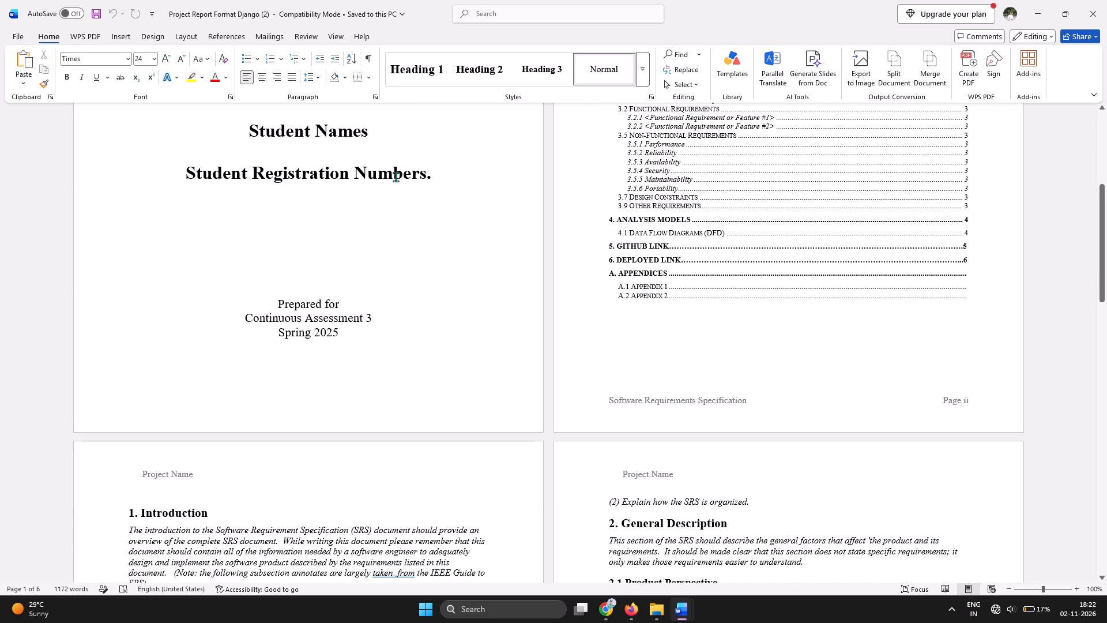
pyautogui.scroll(1, 396, 177)
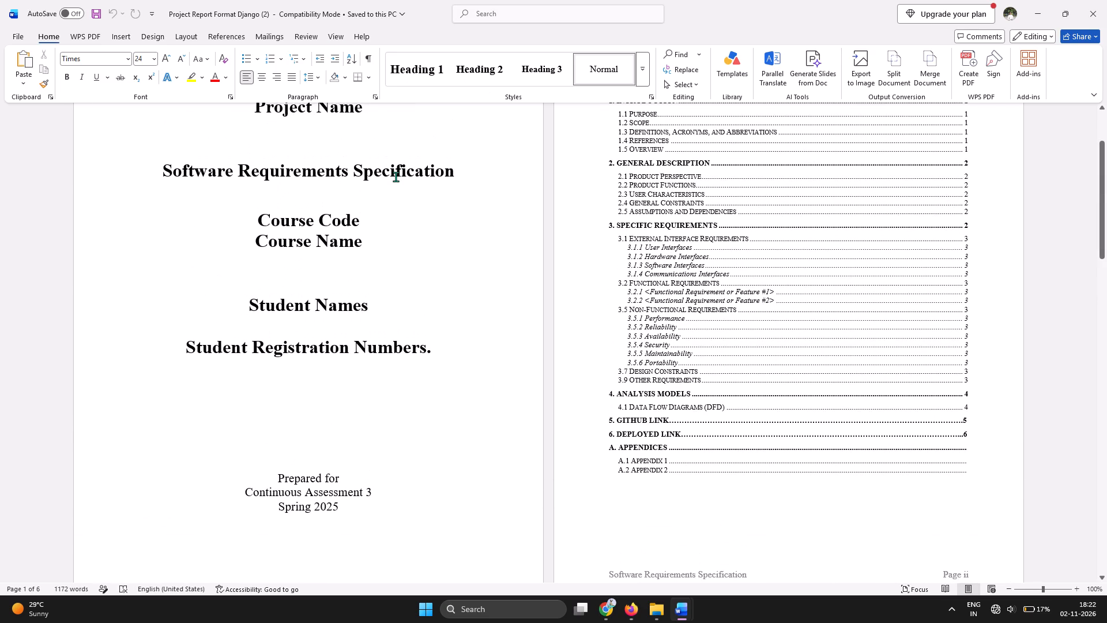
pyautogui.hotkey('alt', 'Tab')
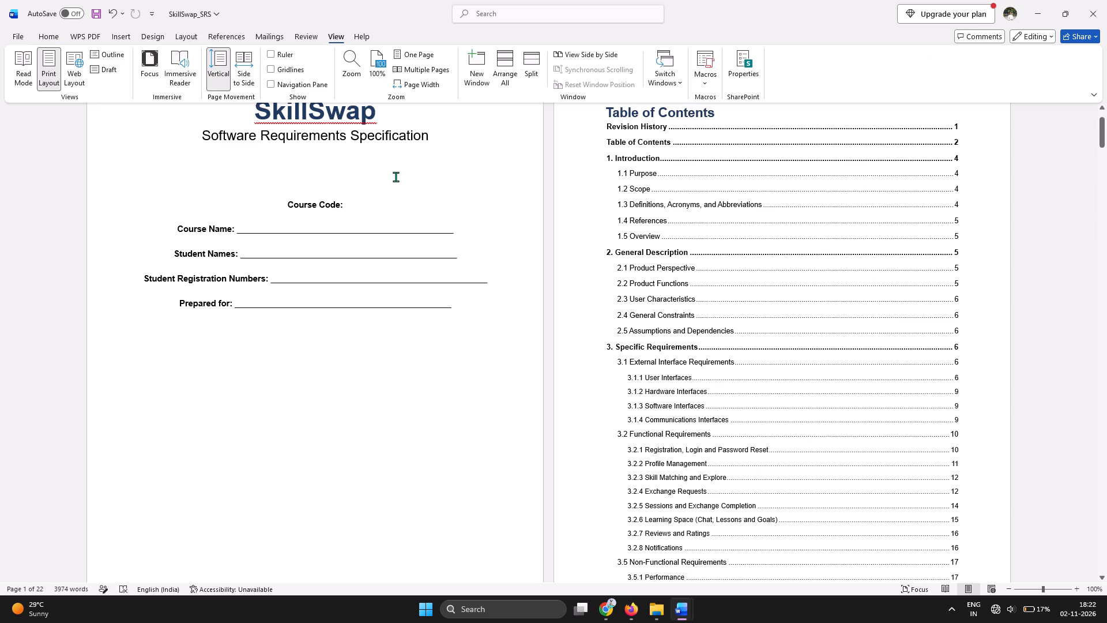
pyautogui.click(265, 225)
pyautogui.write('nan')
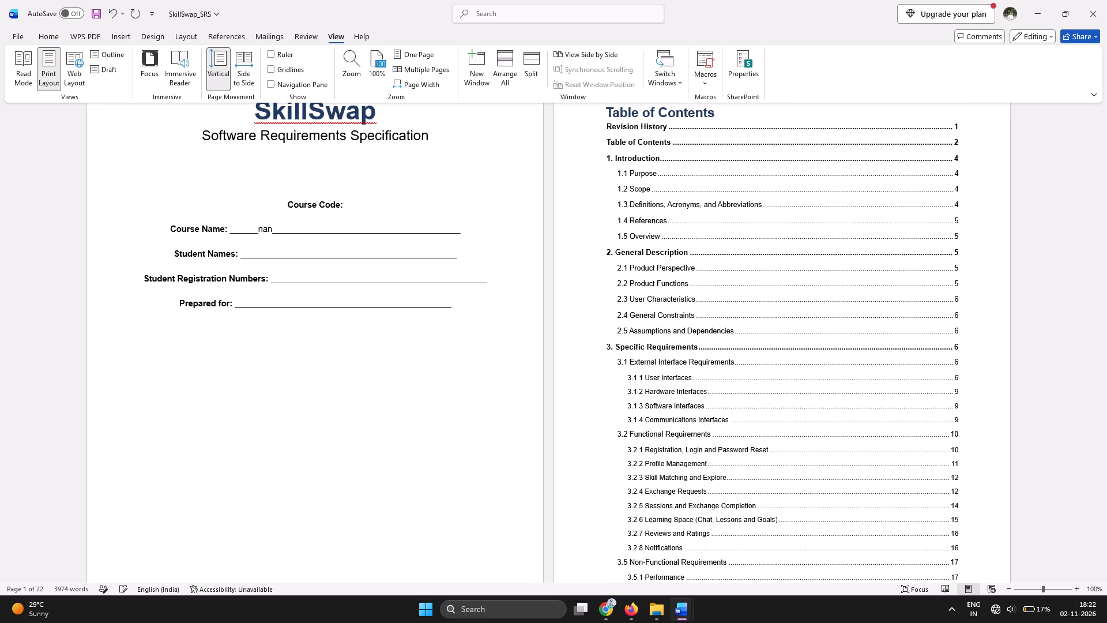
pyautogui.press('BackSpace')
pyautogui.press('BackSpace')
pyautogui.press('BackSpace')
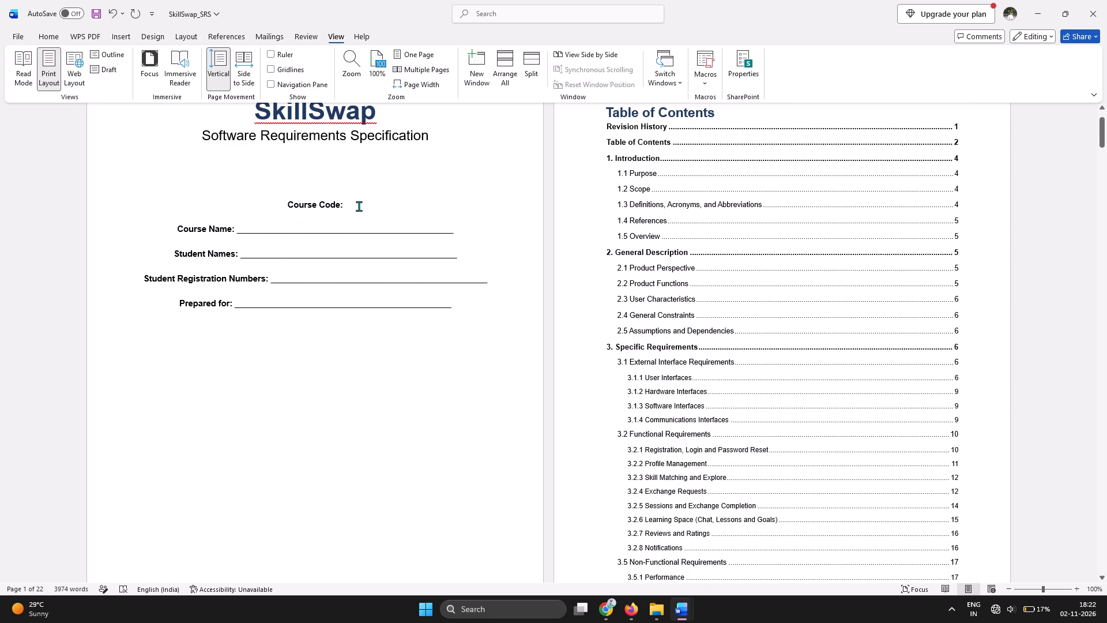
pyautogui.click(364, 205)
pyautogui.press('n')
pyautogui.press('BackSpace')
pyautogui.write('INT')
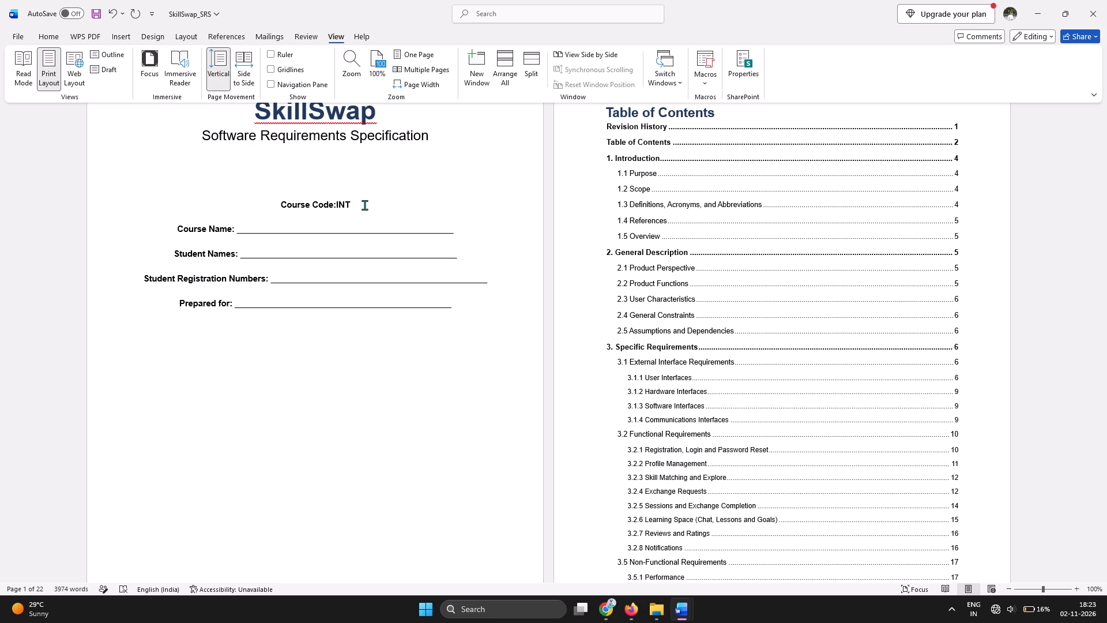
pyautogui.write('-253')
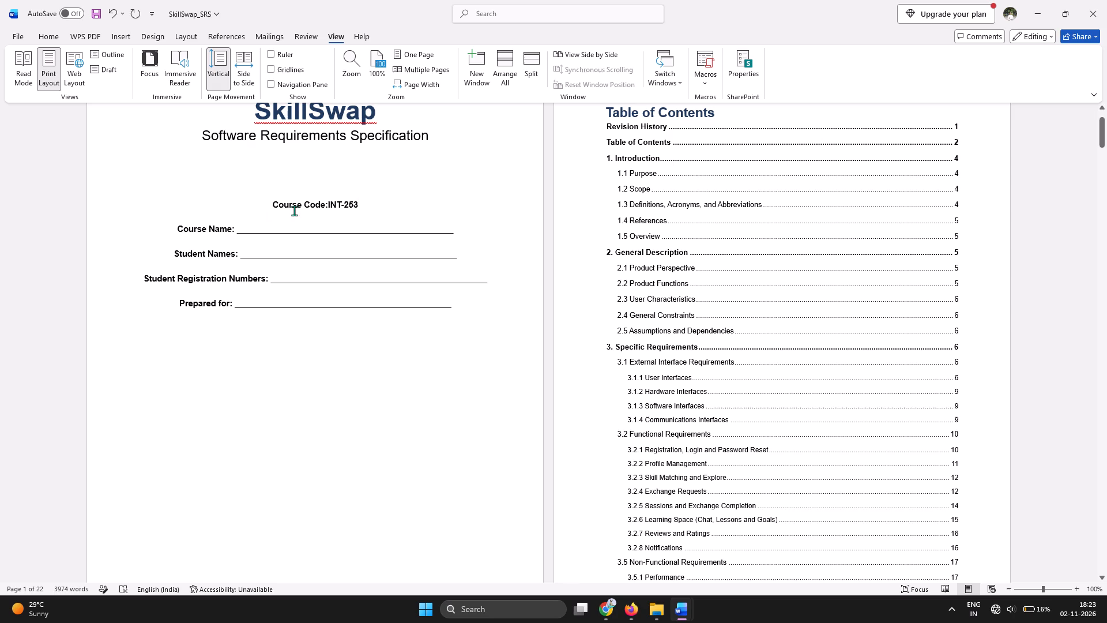
pyautogui.click(329, 203)
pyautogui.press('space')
pyautogui.press('BackSpace')
pyautogui.press('Left')
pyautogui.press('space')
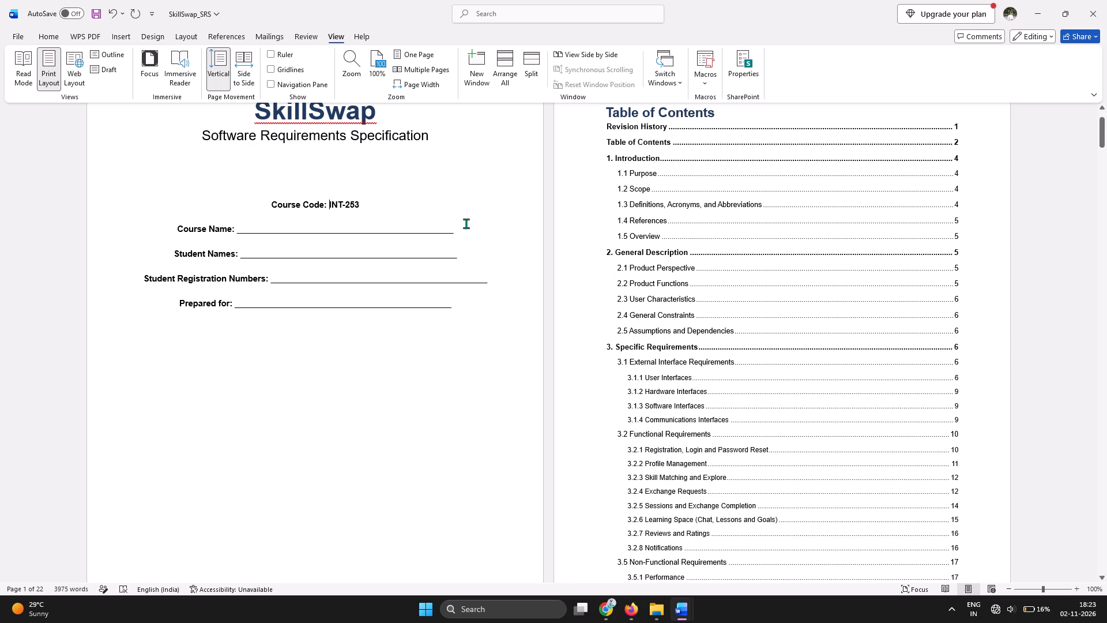
# Replace the blank line after Course Name on the title page with WEB DEVELOPMENT IN PYTHON USING DJANGO.
pyautogui.click(460, 232)
pyautogui.press('BackSpace')
pyautogui.press('BackSpace')
pyautogui.press('BackSpace')
pyautogui.press('BackSpace')
pyautogui.press('BackSpace')
pyautogui.press('BackSpace')
pyautogui.press('BackSpace')
pyautogui.press('BackSpace')
pyautogui.press('BackSpace')
pyautogui.press('BackSpace')
pyautogui.press('BackSpace')
pyautogui.press('BackSpace')
pyautogui.press('BackSpace')
pyautogui.press('BackSpace')
pyautogui.press('BackSpace')
pyautogui.press('BackSpace')
pyautogui.press('BackSpace')
pyautogui.press('BackSpace')
pyautogui.press('BackSpace')
pyautogui.press('BackSpace')
pyautogui.press('BackSpace')
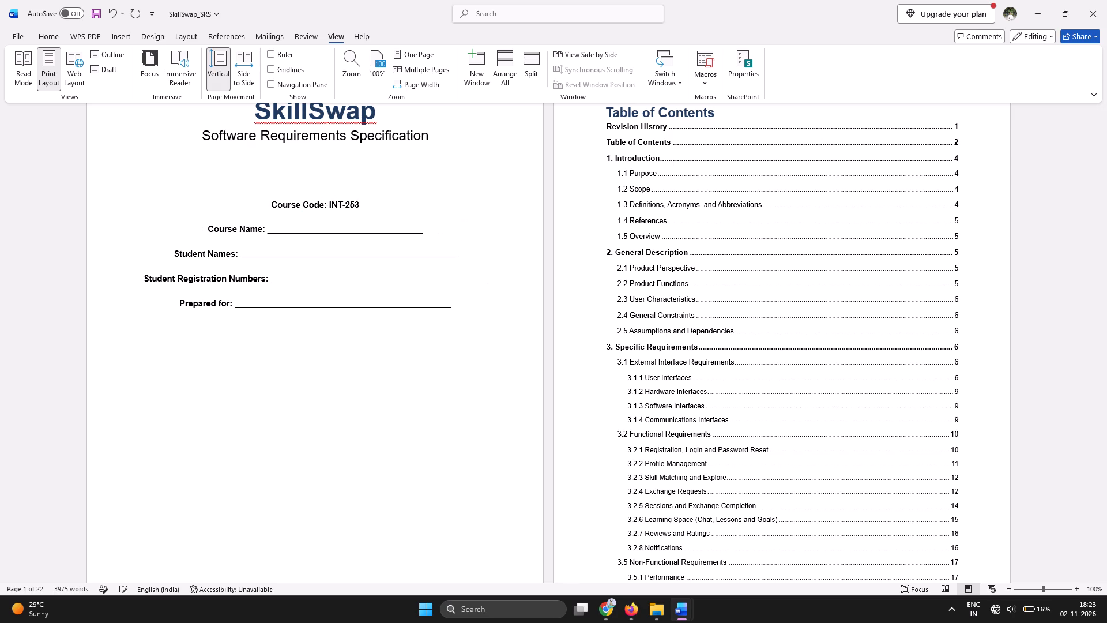
pyautogui.press('BackSpace')
pyautogui.press('BackSpace')
pyautogui.press('BackSpace')
pyautogui.press('BackSpace')
pyautogui.press('BackSpace')
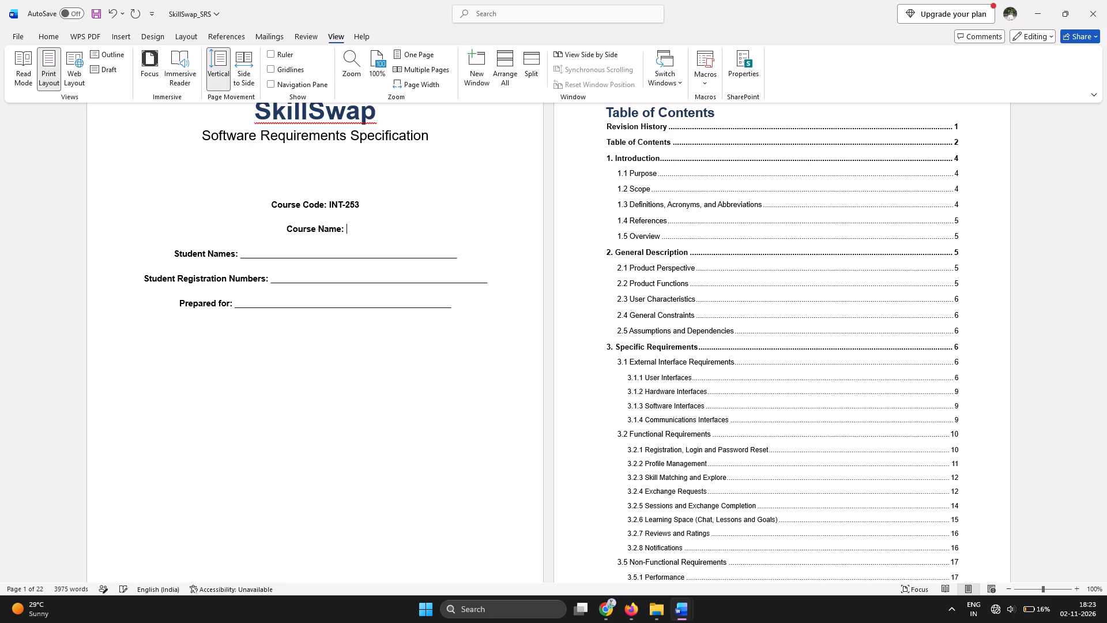
pyautogui.press('BackSpace')
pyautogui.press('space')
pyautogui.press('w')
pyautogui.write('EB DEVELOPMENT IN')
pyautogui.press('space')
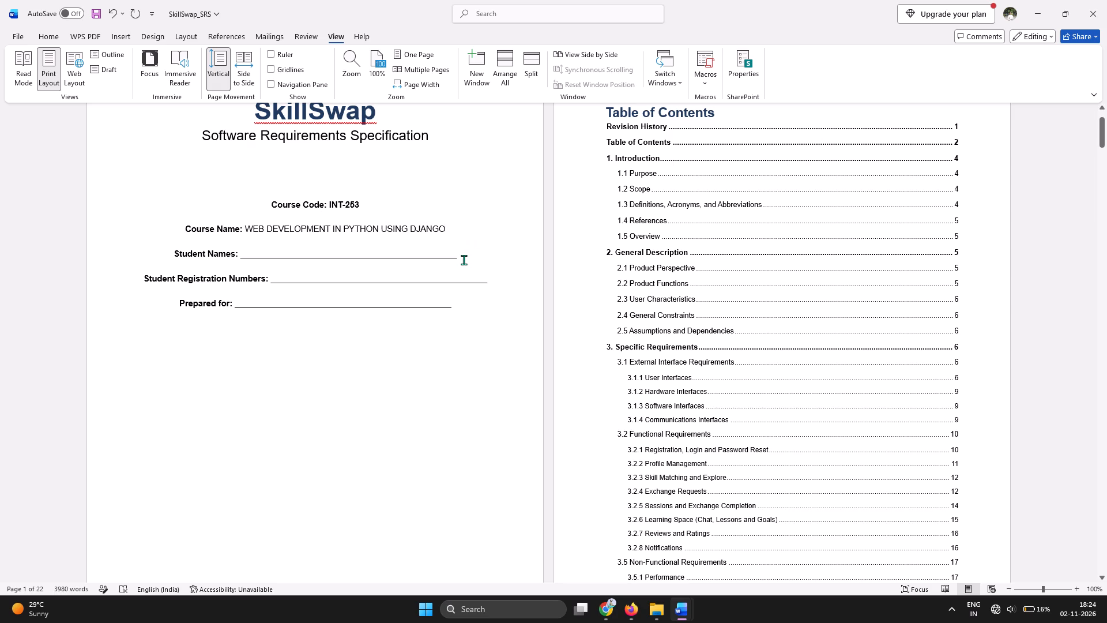
# Change the Student Names label to the singular Student Name and replace its blank line with the student's full name.
pyautogui.click(464, 260)
pyautogui.press('BackSpace')
pyautogui.press('BackSpace')
pyautogui.press('BackSpace')
pyautogui.press('BackSpace')
pyautogui.press('BackSpace')
pyautogui.press('BackSpace')
pyautogui.press('BackSpace')
pyautogui.press('BackSpace')
pyautogui.press('BackSpace')
pyautogui.press('BackSpace')
pyautogui.press('BackSpace')
pyautogui.press('BackSpace')
pyautogui.press('BackSpace')
pyautogui.press('BackSpace')
pyautogui.press('BackSpace')
pyautogui.press('BackSpace')
pyautogui.press('BackSpace')
pyautogui.press('BackSpace')
pyautogui.press('BackSpace')
pyautogui.press('BackSpace')
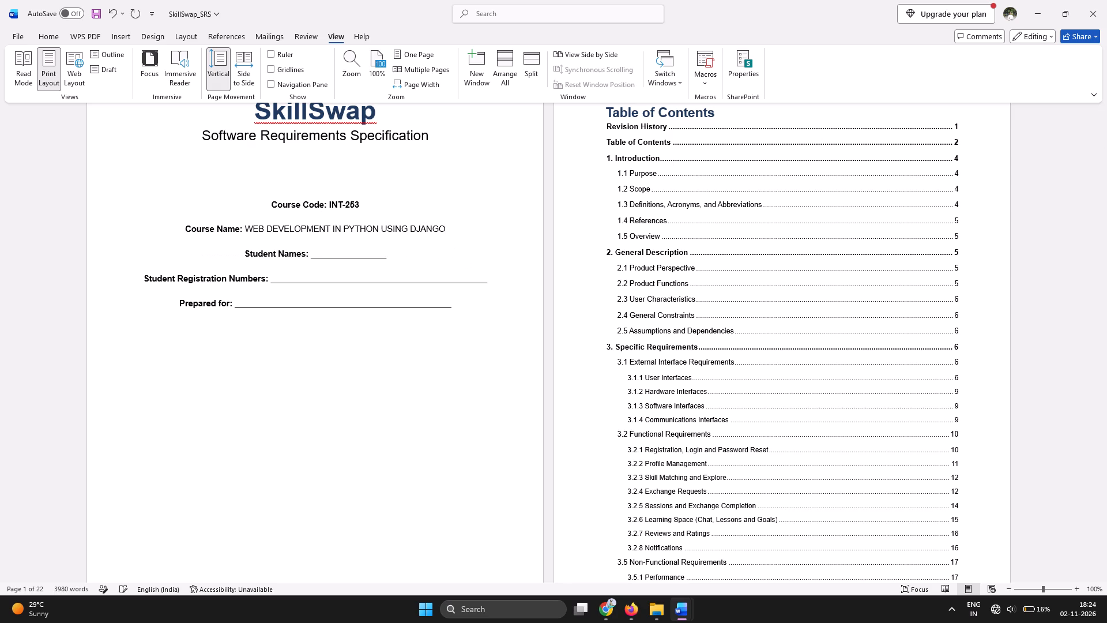
pyautogui.press('BackSpace')
pyautogui.press('BackSpace')
pyautogui.press('BackSpace')
pyautogui.press('BackSpace')
pyautogui.press('BackSpace')
pyautogui.press('BackSpace')
pyautogui.press('BackSpace')
pyautogui.press('BackSpace')
pyautogui.press('BackSpace')
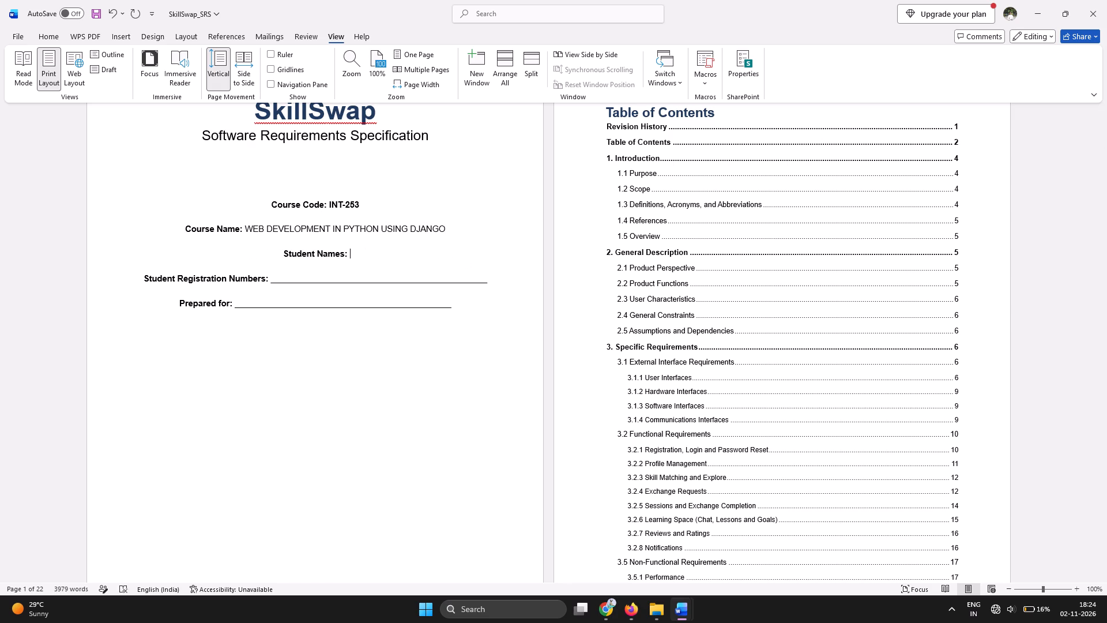
pyautogui.press('Left')
pyautogui.press('Left')
pyautogui.press('Left')
pyautogui.press('Right')
pyautogui.press('BackSpace')
pyautogui.press('Right')
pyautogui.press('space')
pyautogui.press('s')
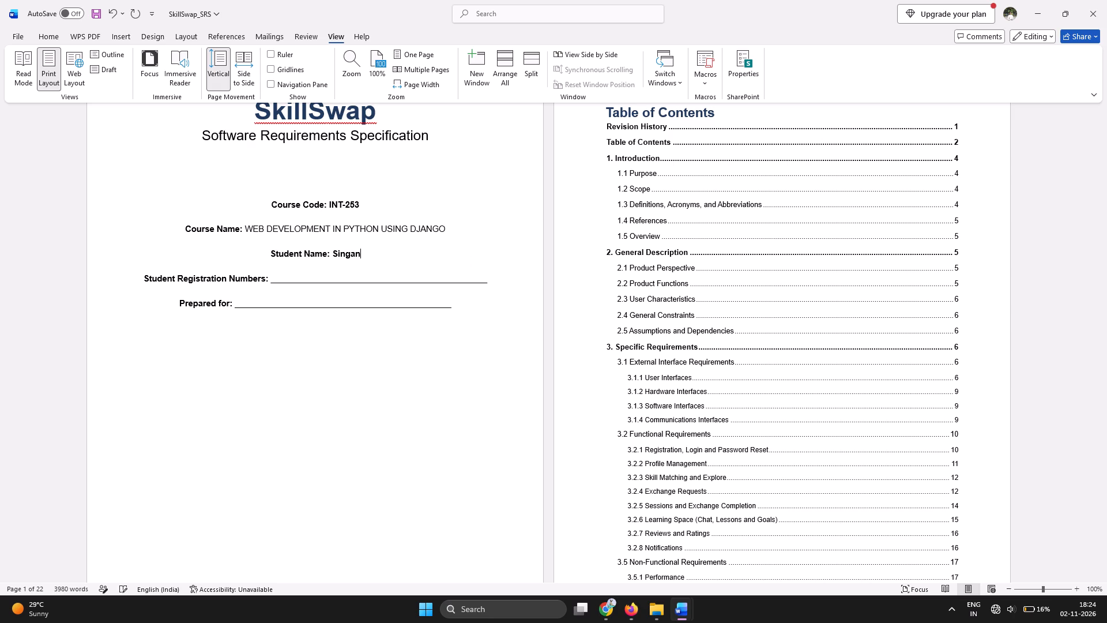
pyautogui.press('BackSpace')
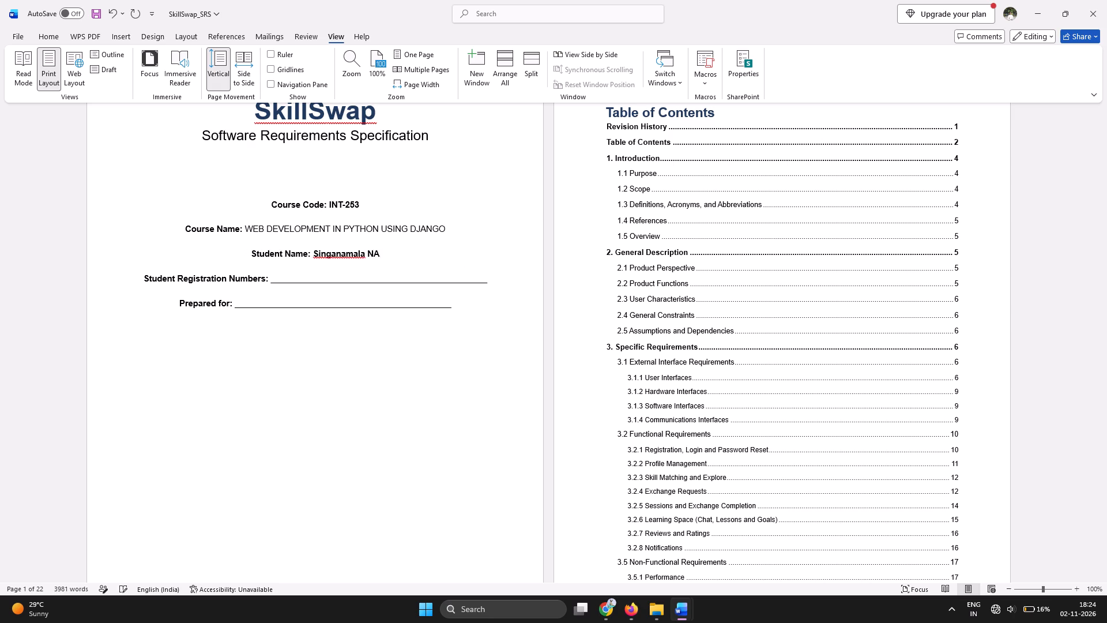
pyautogui.press('BackSpace')
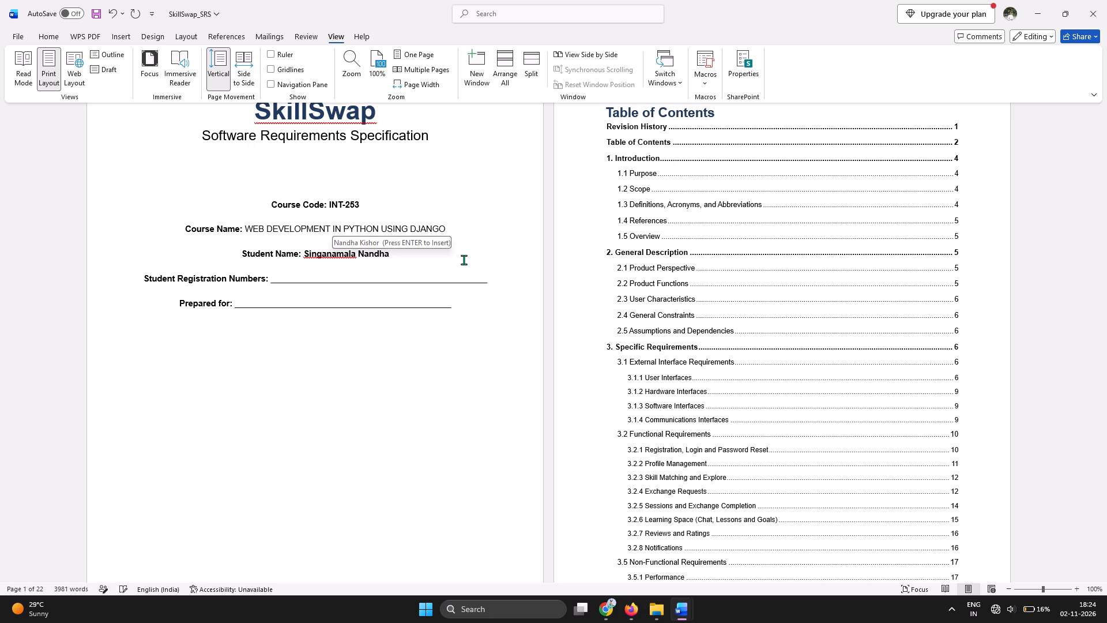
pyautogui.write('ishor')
# Change the Student Registration Numbers label to Student Registration Number and replace its blank line with the student's registration number.
pyautogui.click(492, 277)
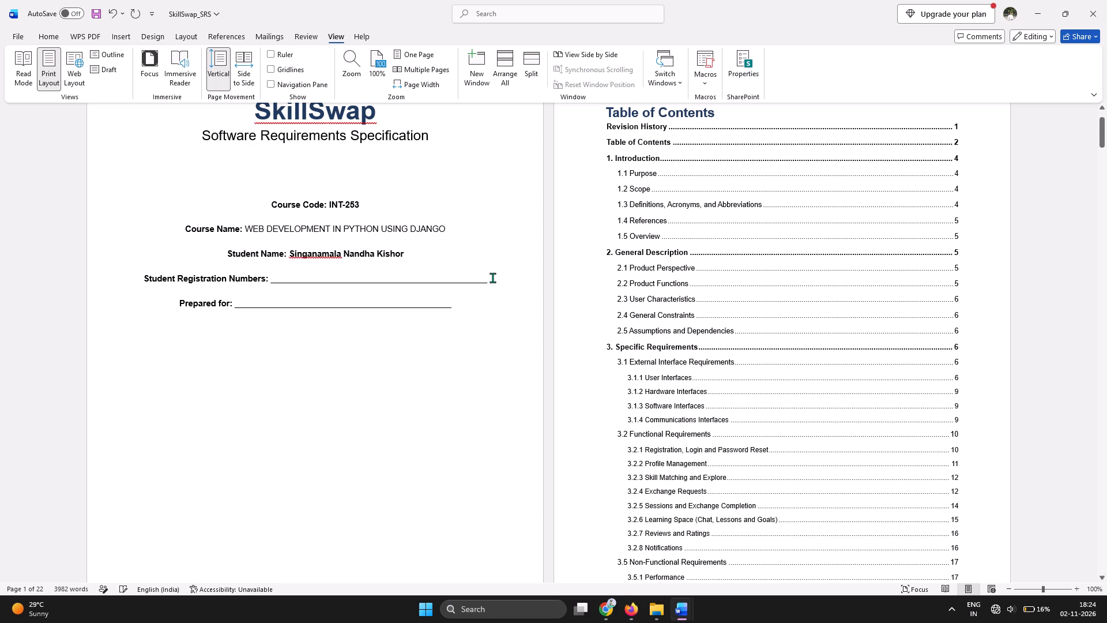
pyautogui.press('BackSpace')
pyautogui.press('BackSpace')
pyautogui.press('BackSpace')
pyautogui.press('BackSpace')
pyautogui.press('BackSpace')
pyautogui.press('BackSpace')
pyautogui.press('BackSpace')
pyautogui.press('BackSpace')
pyautogui.press('BackSpace')
pyautogui.press('BackSpace')
pyautogui.press('BackSpace')
pyautogui.press('BackSpace')
pyautogui.press('BackSpace')
pyautogui.press('BackSpace')
pyautogui.press('BackSpace')
pyautogui.press('BackSpace')
pyautogui.press('BackSpace')
pyautogui.press('BackSpace')
pyautogui.press('BackSpace')
pyautogui.press('BackSpace')
pyautogui.press('BackSpace')
pyautogui.press('Left')
pyautogui.press('Left')
pyautogui.press('BackSpace')
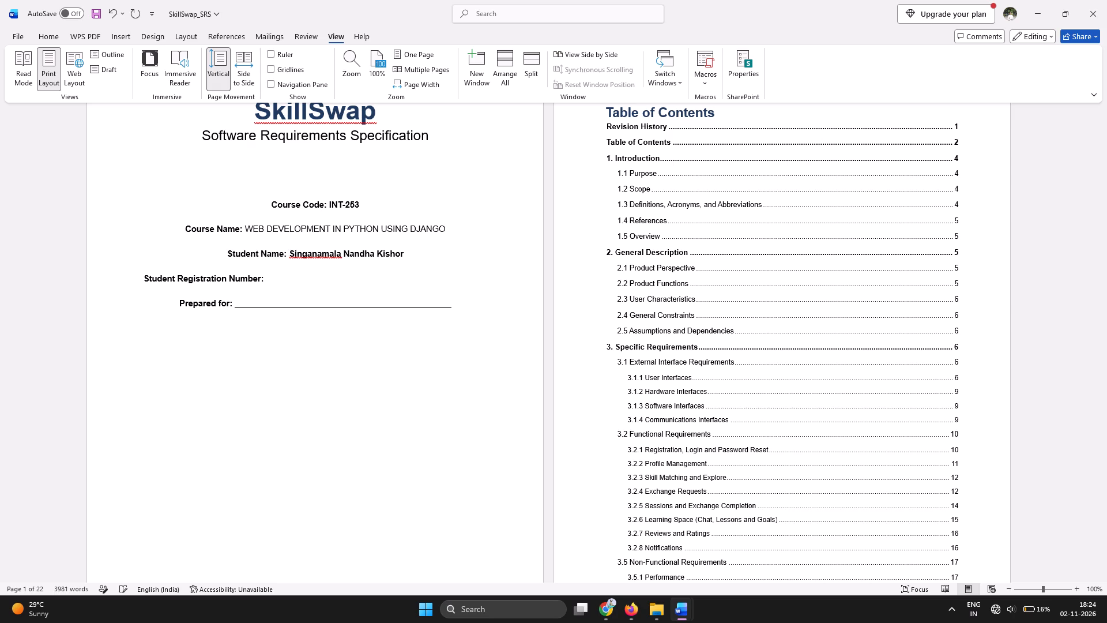
pyautogui.press('Right')
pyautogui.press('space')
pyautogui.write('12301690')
# Replace the blank line after Prepared for with "Continuous Assessment 3" and "Spring 2025", copied from the report format document's title page.
pyautogui.click(461, 309)
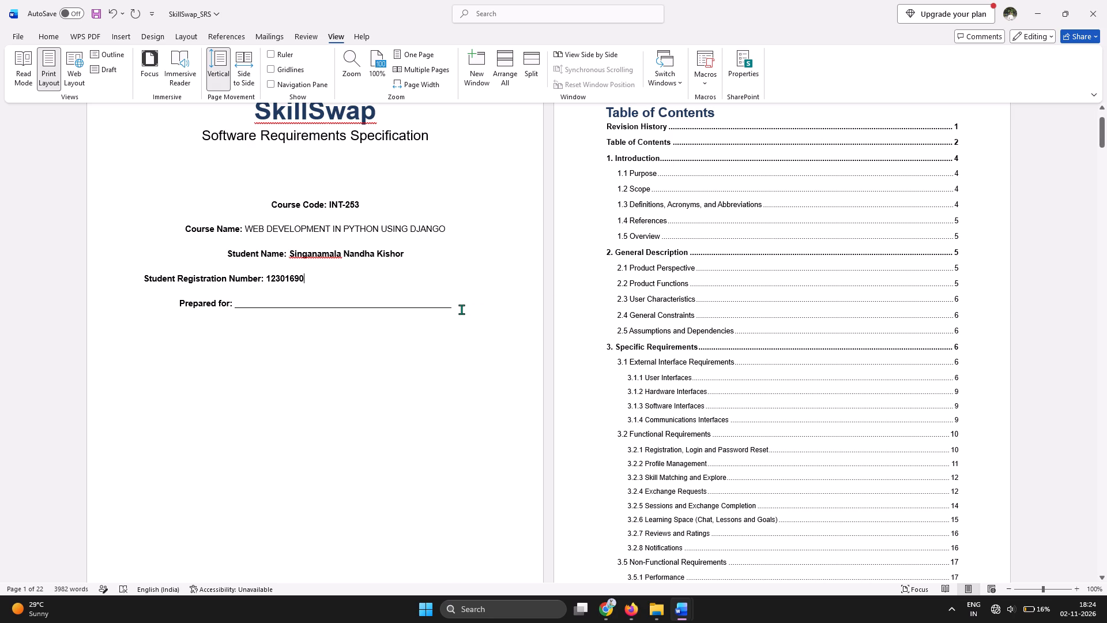
pyautogui.press('BackSpace')
pyautogui.press('BackSpace')
pyautogui.press('BackSpace')
pyautogui.press('BackSpace')
pyautogui.press('BackSpace')
pyautogui.press('BackSpace')
pyautogui.press('BackSpace')
pyautogui.press('BackSpace')
pyautogui.press('BackSpace')
pyautogui.press('BackSpace')
pyautogui.press('BackSpace')
pyautogui.press('BackSpace')
pyautogui.press('BackSpace')
pyautogui.press('BackSpace')
pyautogui.press('BackSpace')
pyautogui.press('BackSpace')
pyautogui.press('BackSpace')
pyautogui.press('BackSpace')
pyautogui.press('BackSpace')
pyautogui.press('BackSpace')
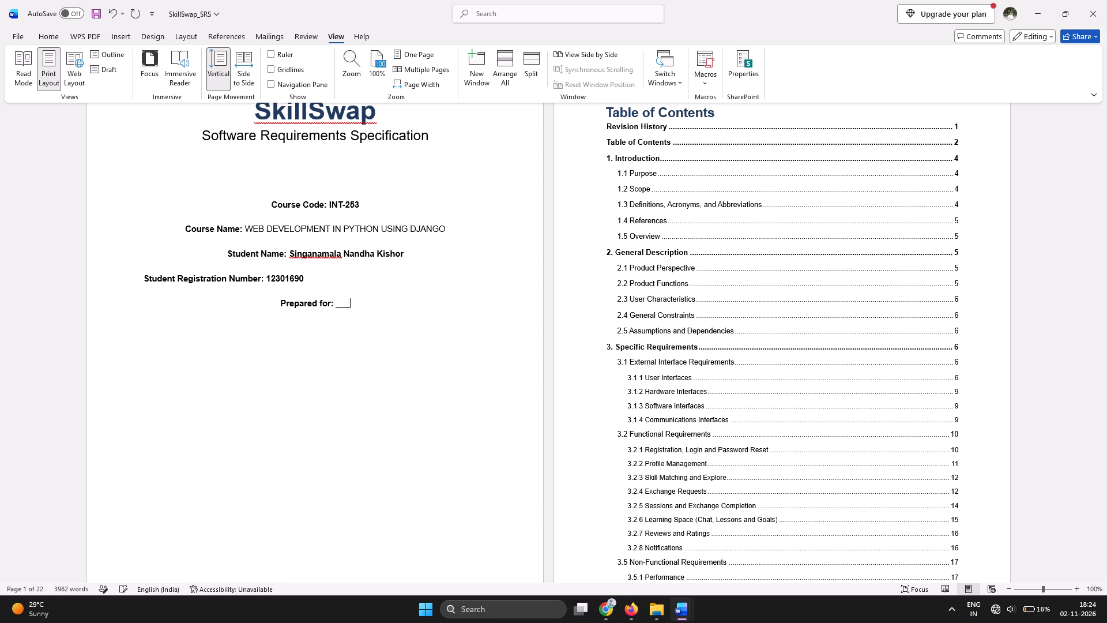
pyautogui.press('BackSpace')
pyautogui.press('BackSpace')
pyautogui.press('BackSpace')
pyautogui.hotkey('alt', 'Tab')
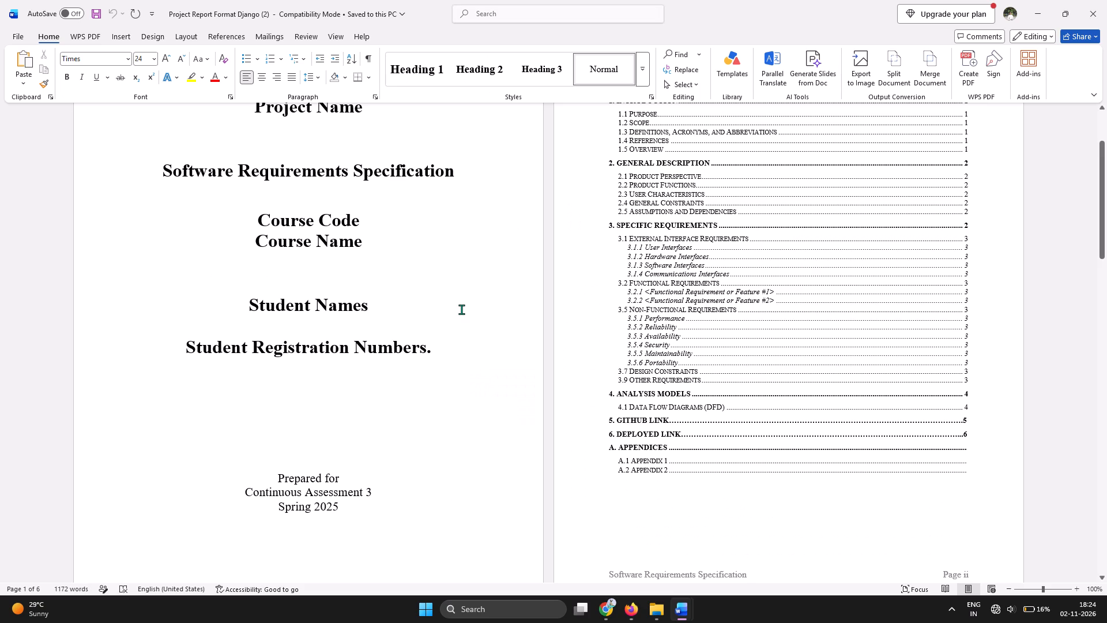
pyautogui.scroll(1, 360, 271)
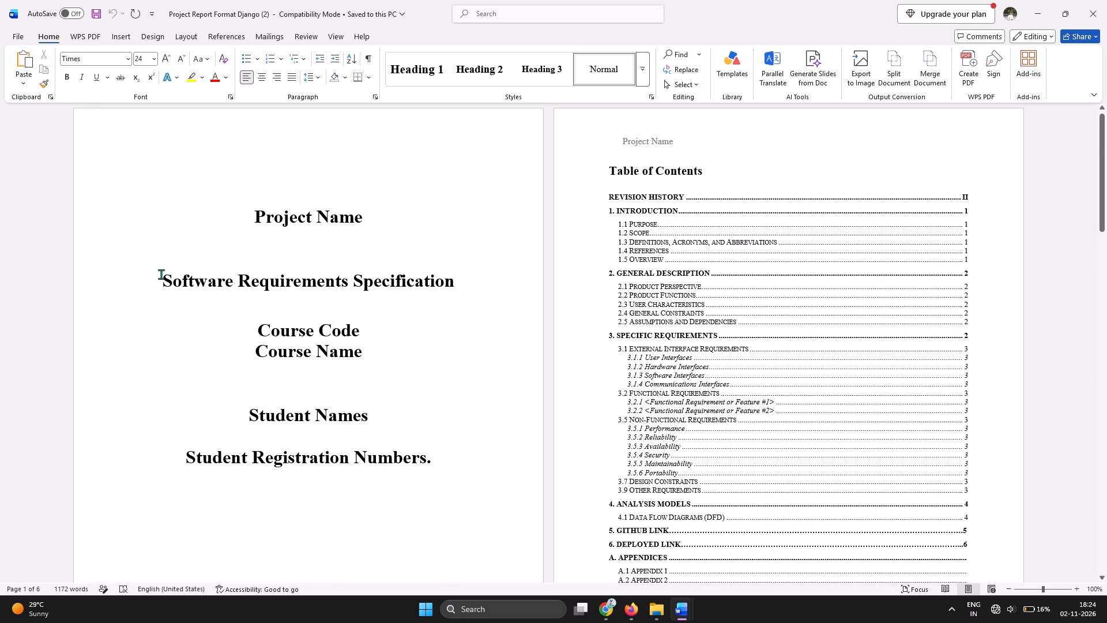
pyautogui.scroll(-1, 161, 274)
pyautogui.scroll(-1, 222, 264)
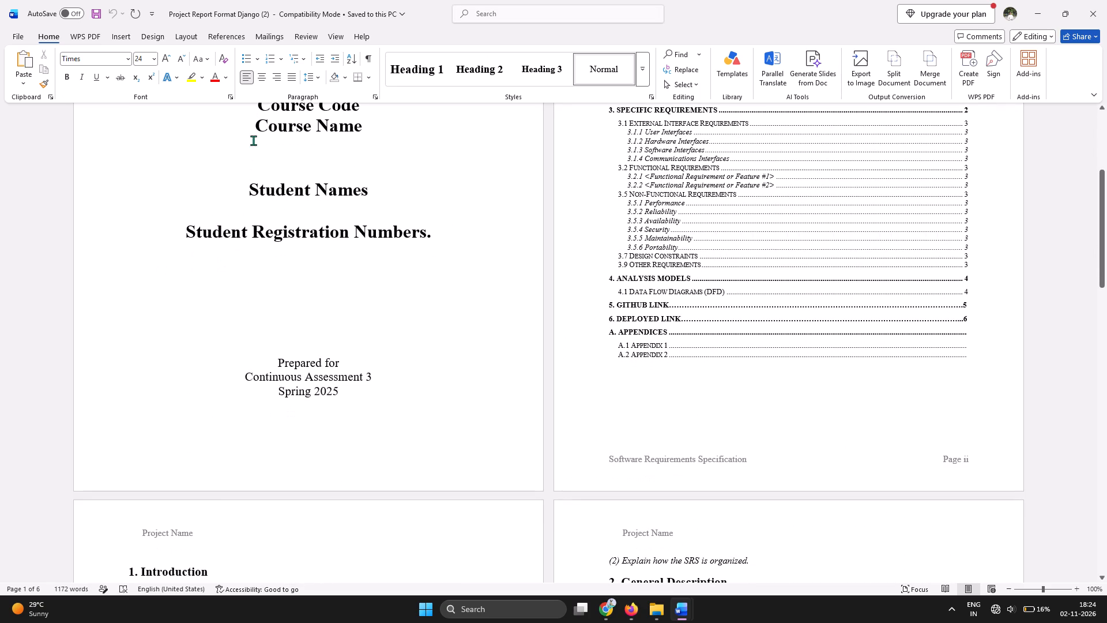
pyautogui.scroll(1, 253, 140)
pyautogui.moveTo(254, 145); pyautogui.dragTo(402, 427)
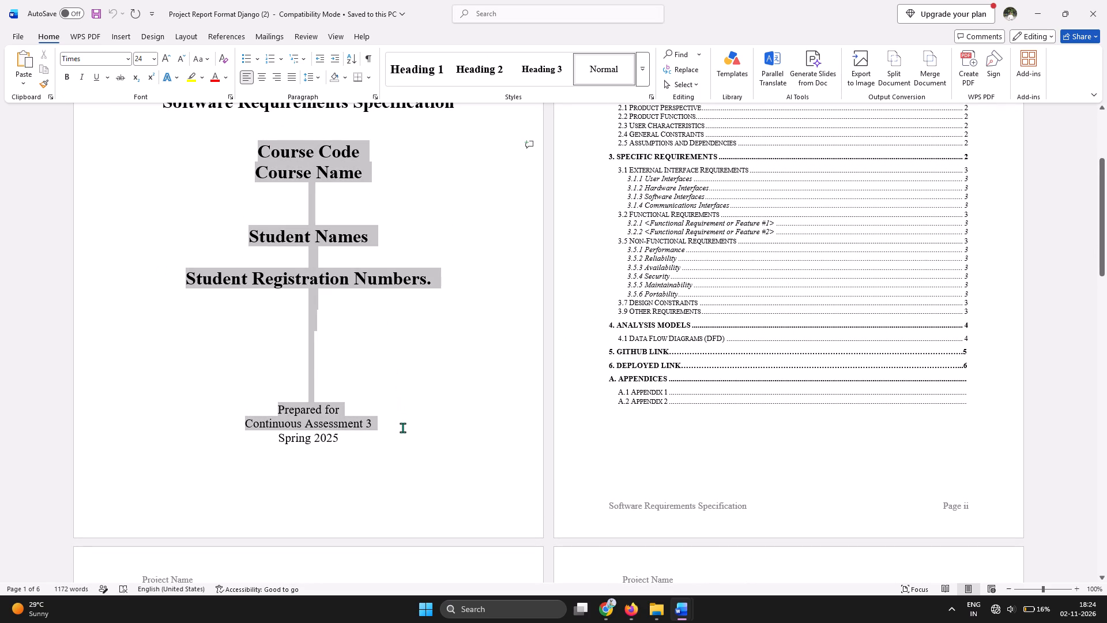
pyautogui.moveTo(402, 427); pyautogui.dragTo(419, 421)
pyautogui.click(419, 421)
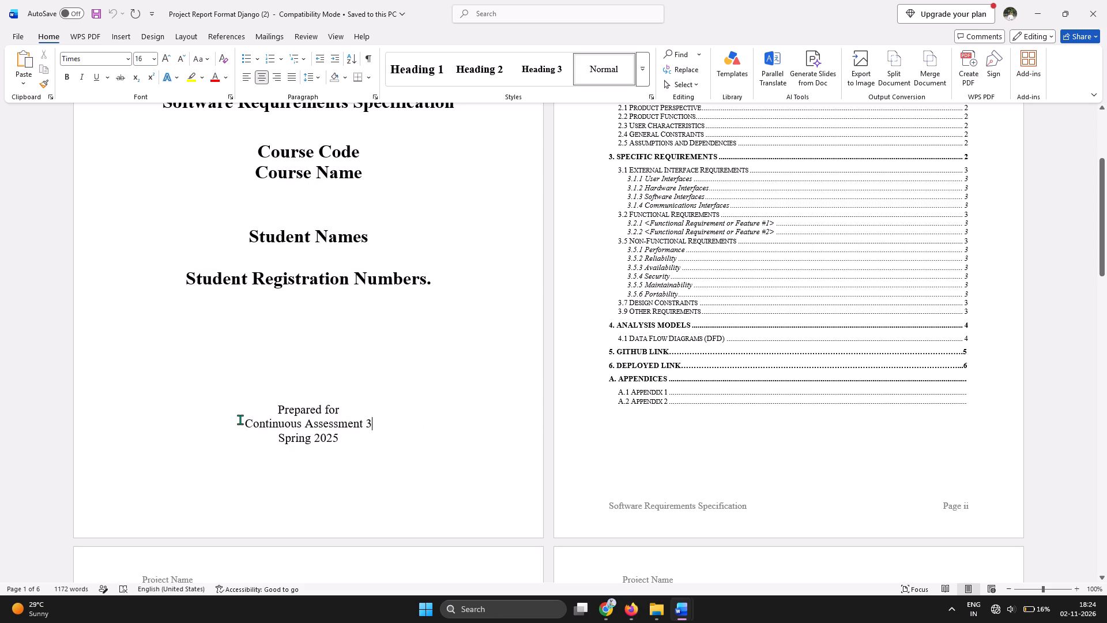
pyautogui.moveTo(240, 419); pyautogui.dragTo(351, 440)
pyautogui.hotkey('ctrl', 'c')
pyautogui.hotkey('alt', 'Tab')
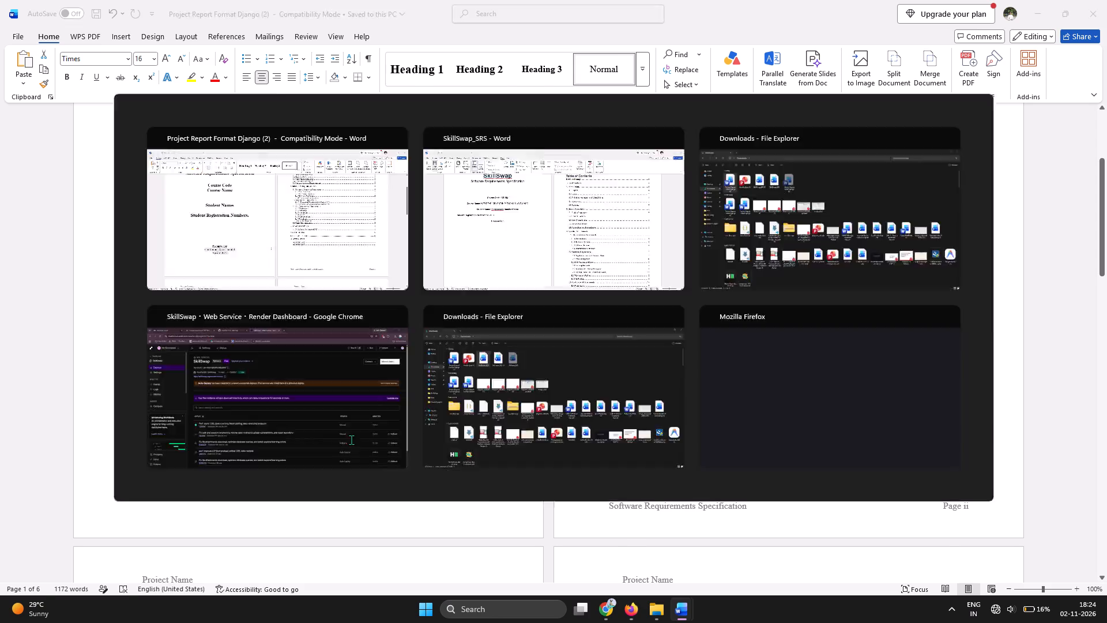
pyautogui.hotkey('ctrl', 'v')
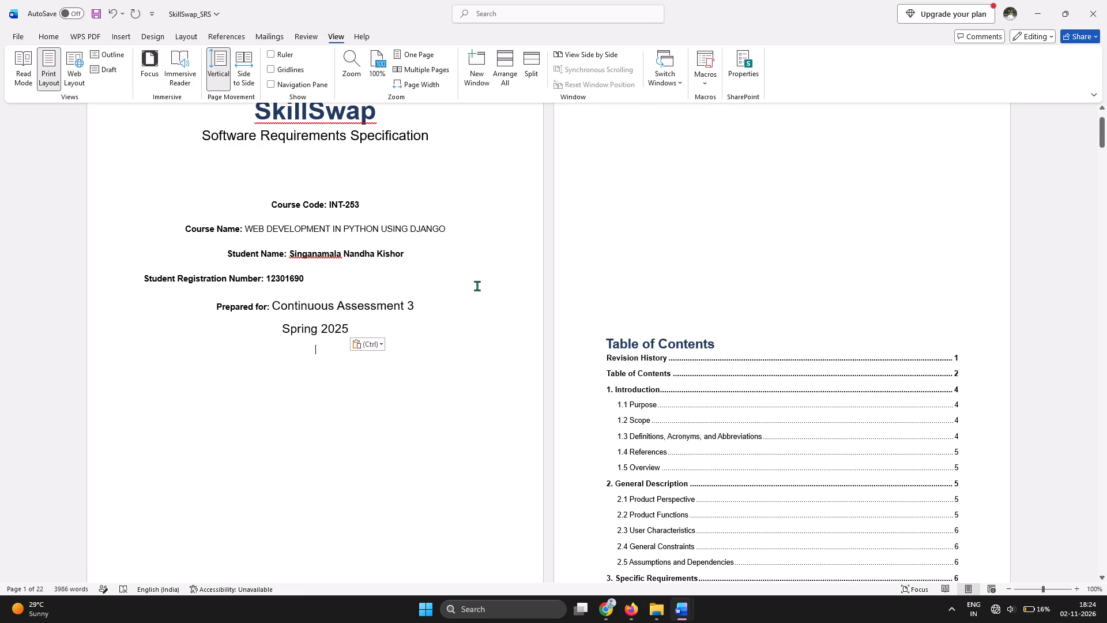
# Undo the pasted assessment and term text after Prepared for on the title page.
pyautogui.hotkey('ctrl', 'z')
# Indent the Student Registration Number line with leading spaces so it starts level with the Student Name line.
pyautogui.click(141, 279)
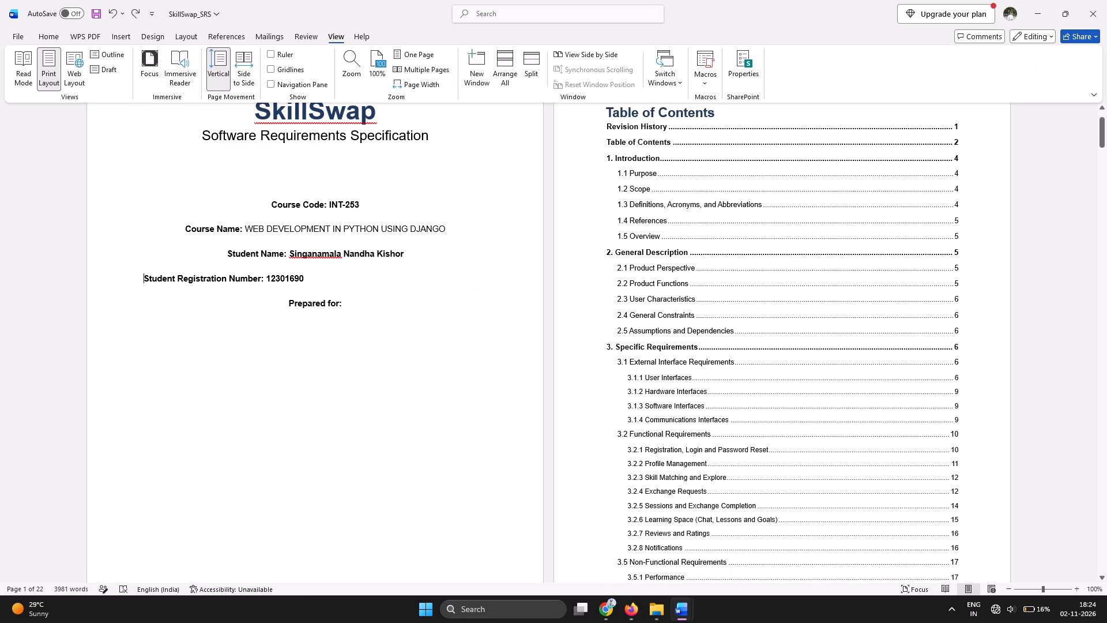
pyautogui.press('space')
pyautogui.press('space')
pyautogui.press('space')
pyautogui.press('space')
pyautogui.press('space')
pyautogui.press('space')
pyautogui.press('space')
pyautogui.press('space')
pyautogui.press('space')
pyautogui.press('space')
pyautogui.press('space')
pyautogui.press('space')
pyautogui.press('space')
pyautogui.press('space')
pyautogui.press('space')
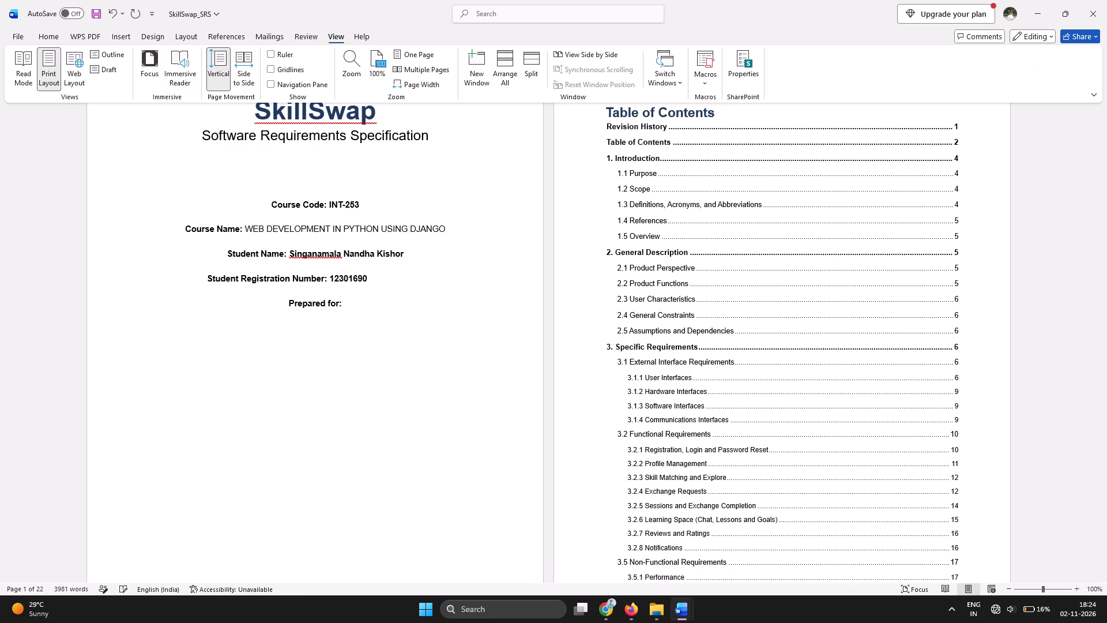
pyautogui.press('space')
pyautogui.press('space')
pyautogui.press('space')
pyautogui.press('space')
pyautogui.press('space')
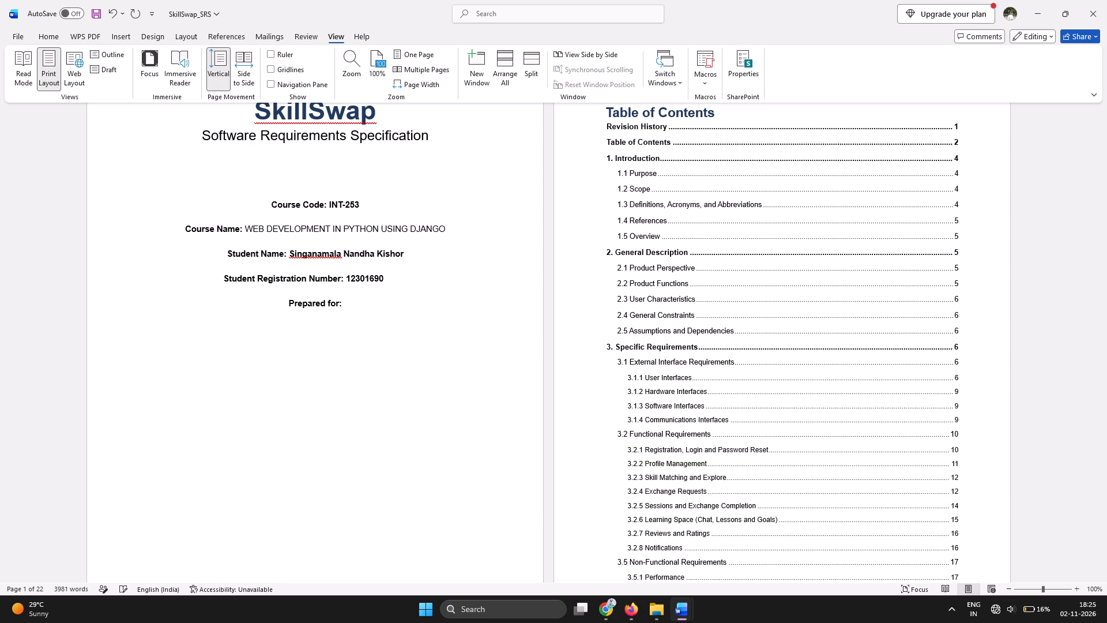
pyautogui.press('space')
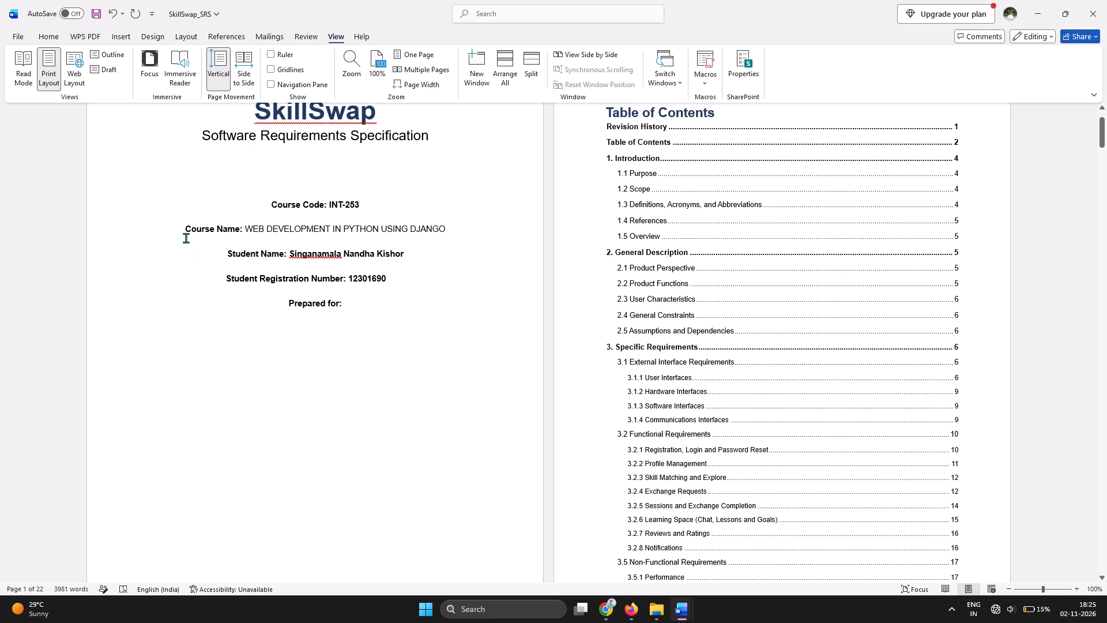
# Indent the Course Name line with leading spaces so it starts level with the Student Name line.
pyautogui.click(186, 238)
pyautogui.click(186, 238)
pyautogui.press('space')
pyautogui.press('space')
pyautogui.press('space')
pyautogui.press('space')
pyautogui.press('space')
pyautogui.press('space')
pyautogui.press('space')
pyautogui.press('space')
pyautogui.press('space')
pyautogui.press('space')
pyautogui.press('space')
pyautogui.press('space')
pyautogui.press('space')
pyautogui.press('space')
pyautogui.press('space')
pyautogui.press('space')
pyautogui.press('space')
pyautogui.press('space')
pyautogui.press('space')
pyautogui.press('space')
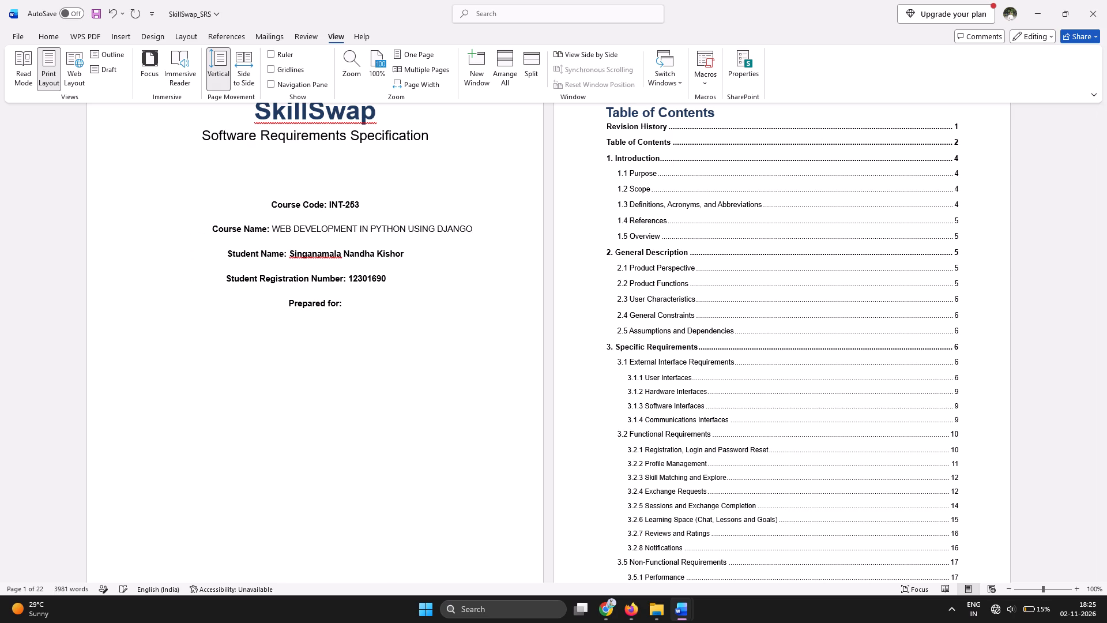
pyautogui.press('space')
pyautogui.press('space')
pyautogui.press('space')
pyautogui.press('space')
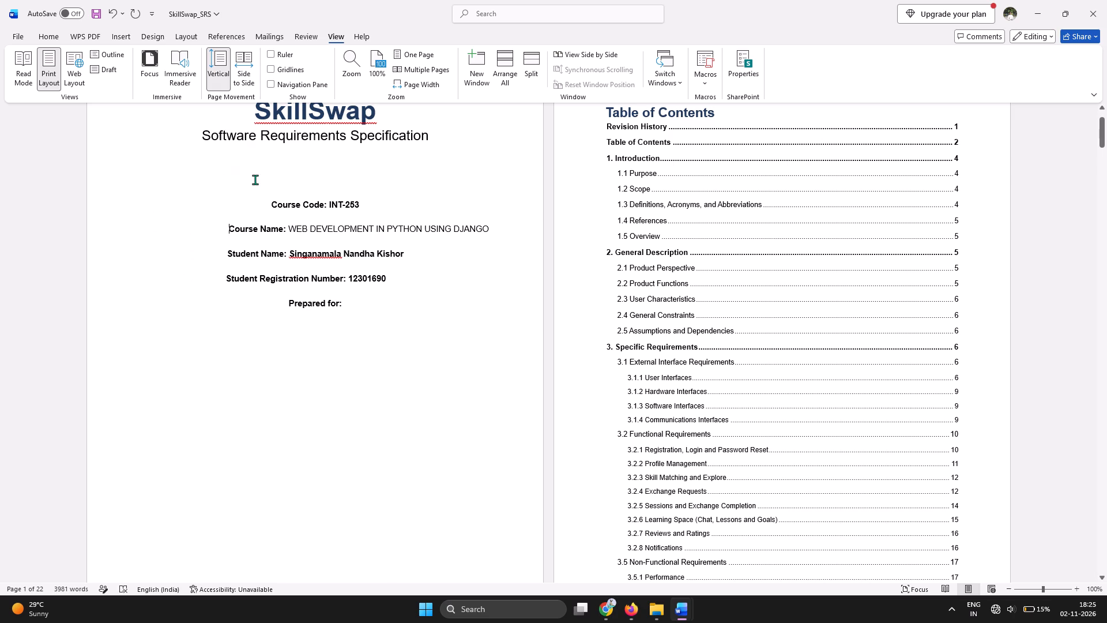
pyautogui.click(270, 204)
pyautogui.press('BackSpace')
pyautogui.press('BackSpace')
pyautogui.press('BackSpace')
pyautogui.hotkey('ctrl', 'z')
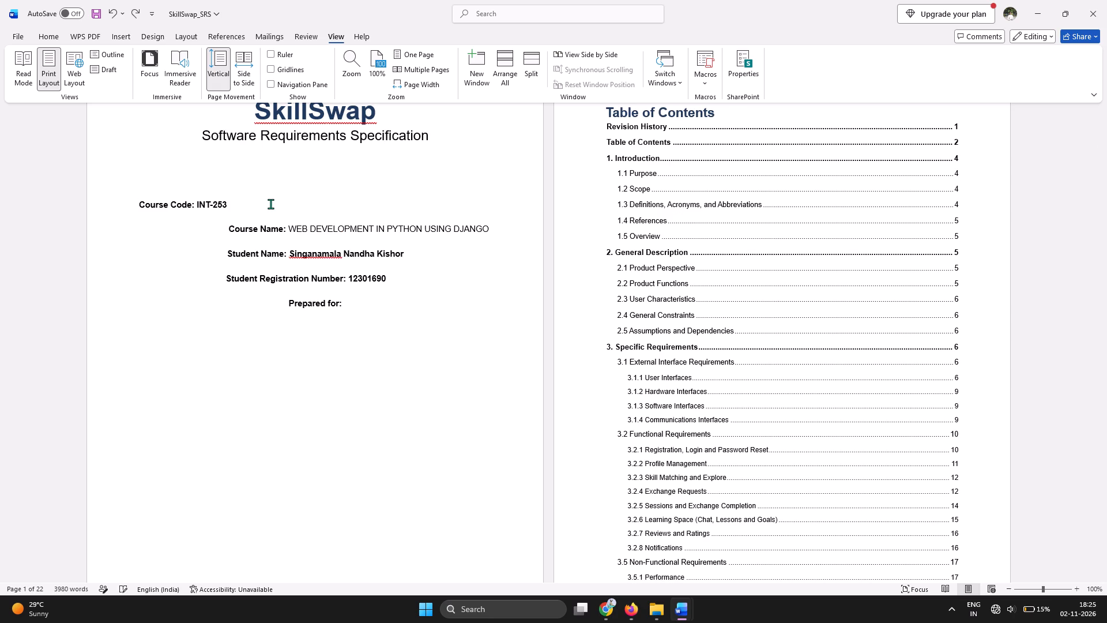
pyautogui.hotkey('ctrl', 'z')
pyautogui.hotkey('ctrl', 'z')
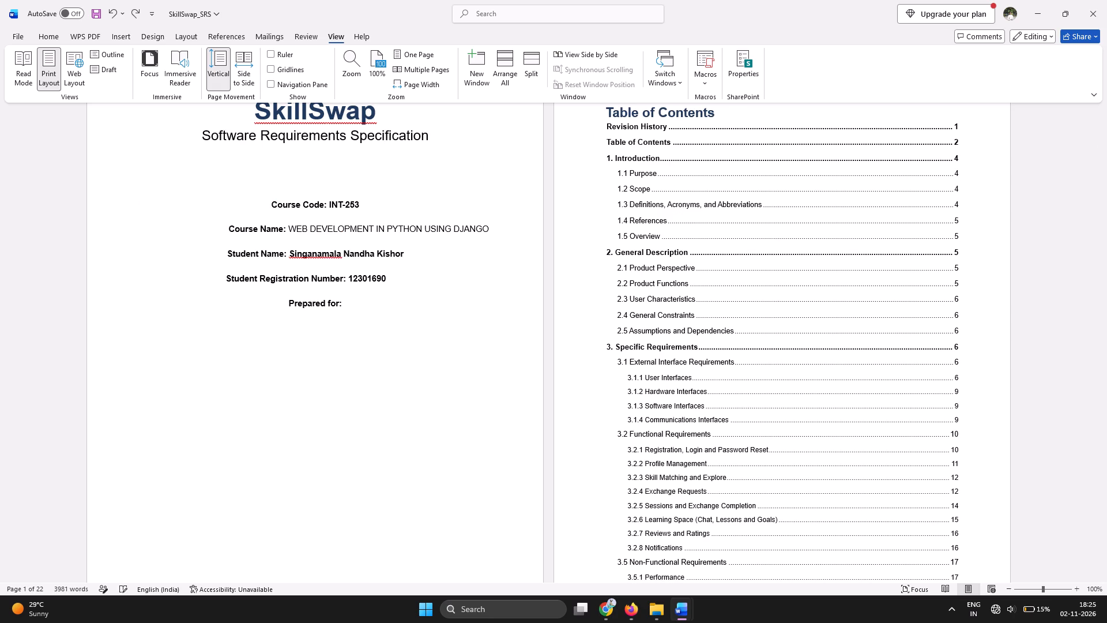
# Remove the centering offset of the Course Code line and indent it with spaces to start level with the Course Name line.
pyautogui.press('BackSpace')
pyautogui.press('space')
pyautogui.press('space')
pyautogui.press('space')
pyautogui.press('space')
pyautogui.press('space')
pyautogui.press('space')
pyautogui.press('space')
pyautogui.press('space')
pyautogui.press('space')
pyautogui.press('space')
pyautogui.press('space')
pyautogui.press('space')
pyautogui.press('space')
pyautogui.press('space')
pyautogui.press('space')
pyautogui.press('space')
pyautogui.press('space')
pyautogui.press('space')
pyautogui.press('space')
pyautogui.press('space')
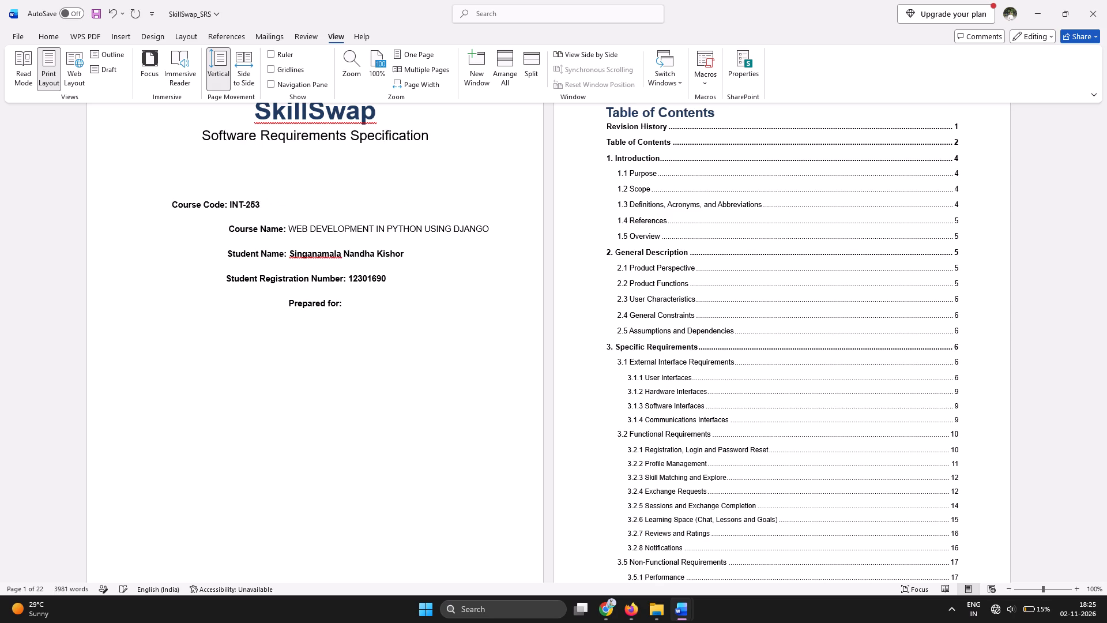
pyautogui.press('BackSpace')
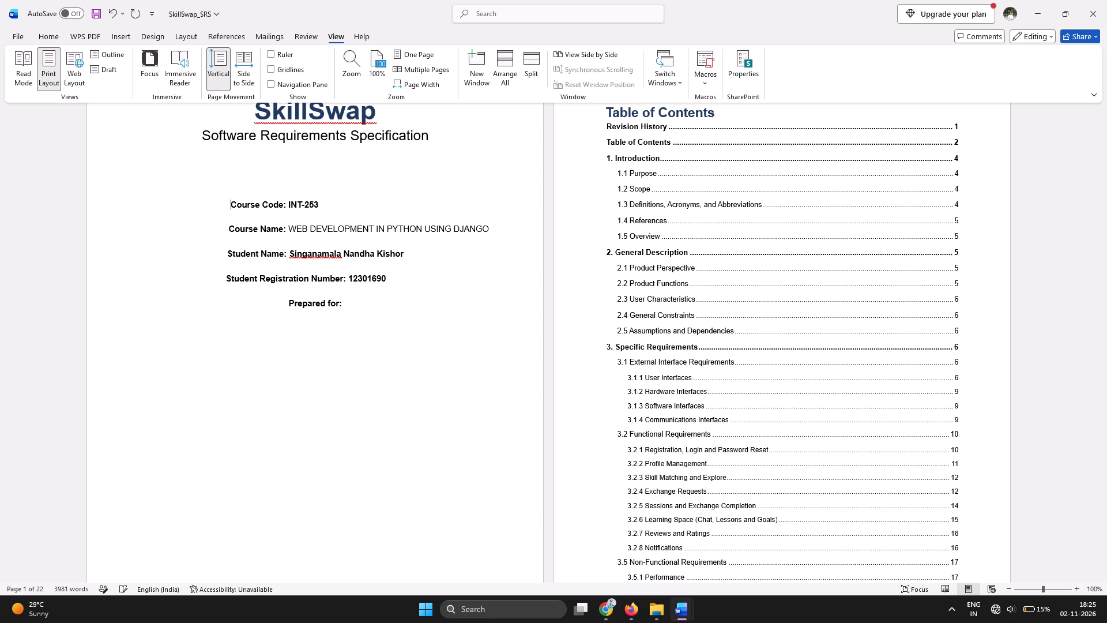
pyautogui.press('BackSpace')
# Remove the centering offset of the Prepared for line and indent it with spaces to start level with the Student Registration Number line.
pyautogui.click(368, 301)
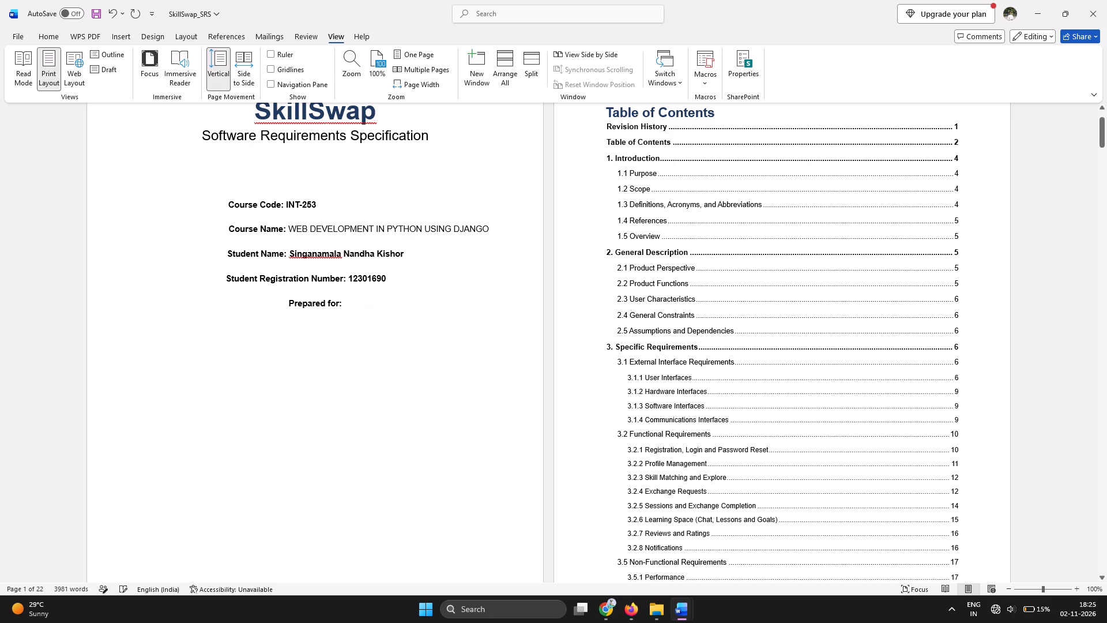
pyautogui.click(289, 301)
pyautogui.press('BackSpace')
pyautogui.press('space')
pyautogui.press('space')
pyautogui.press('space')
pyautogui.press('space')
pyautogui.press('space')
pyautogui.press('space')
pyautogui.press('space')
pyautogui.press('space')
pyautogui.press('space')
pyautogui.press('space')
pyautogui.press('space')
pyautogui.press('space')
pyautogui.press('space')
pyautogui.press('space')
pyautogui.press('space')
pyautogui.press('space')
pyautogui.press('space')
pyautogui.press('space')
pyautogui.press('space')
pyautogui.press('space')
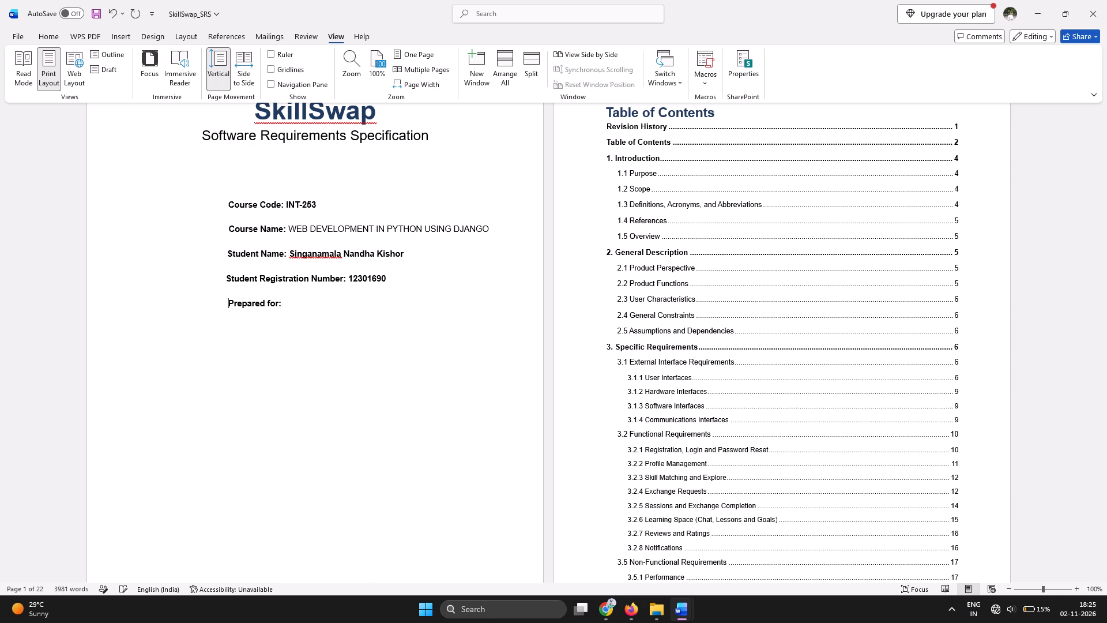
pyautogui.press('BackSpace')
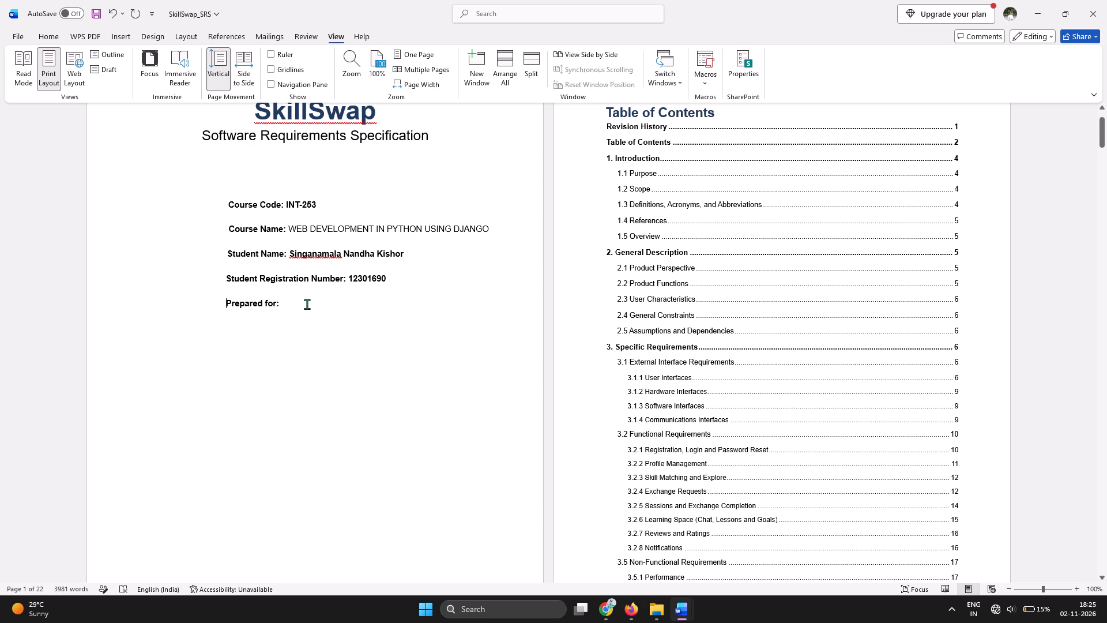
# Enter Continuous Assessment-3 Spring 2025 after Prepared for, following the wording on the report format document's title page.
pyautogui.click(308, 304)
pyautogui.hotkey('alt', 'Tab')
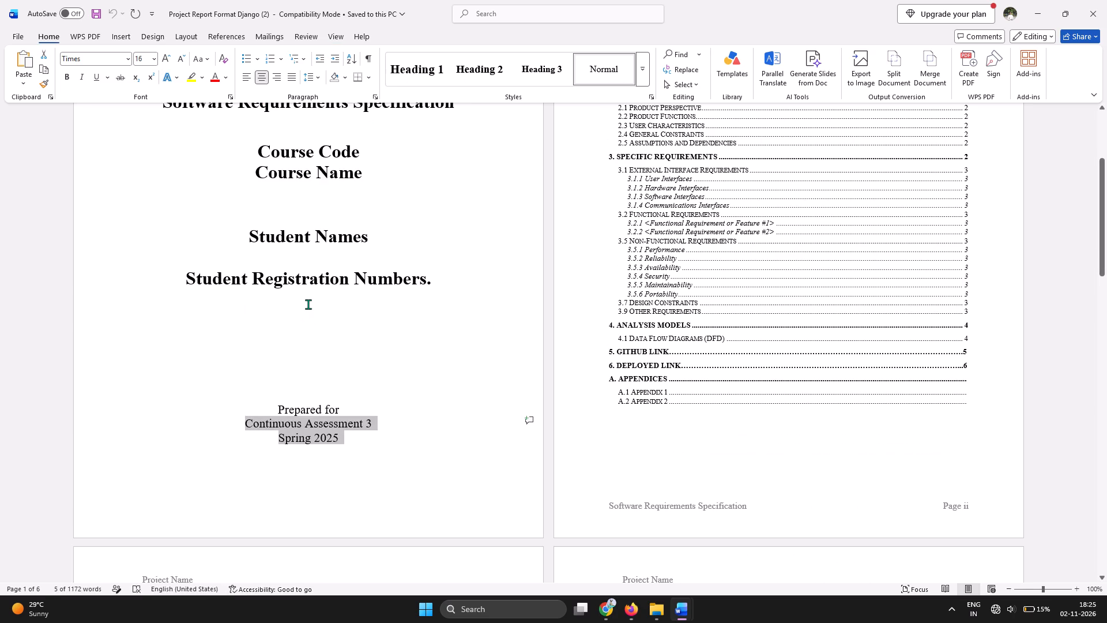
pyautogui.hotkey('alt', 'Tab')
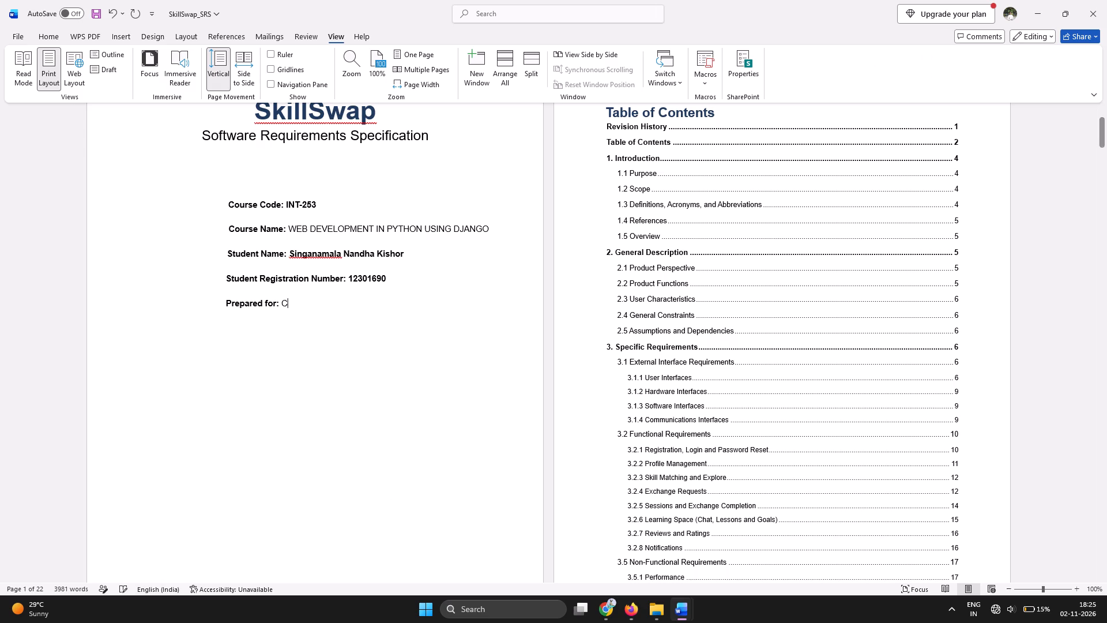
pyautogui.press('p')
pyautogui.press('BackSpace')
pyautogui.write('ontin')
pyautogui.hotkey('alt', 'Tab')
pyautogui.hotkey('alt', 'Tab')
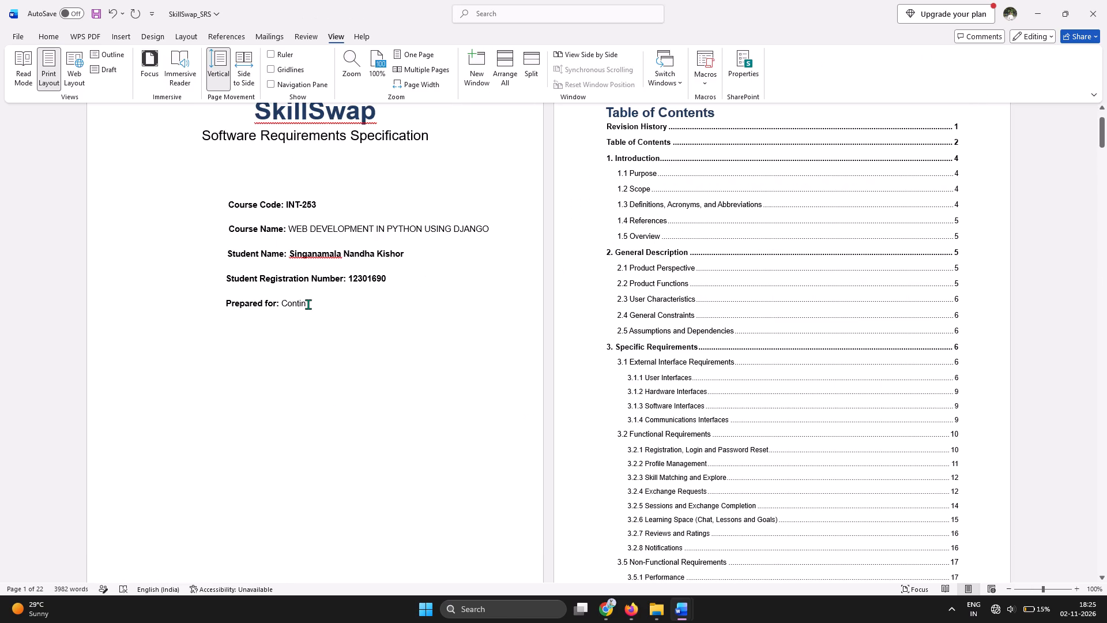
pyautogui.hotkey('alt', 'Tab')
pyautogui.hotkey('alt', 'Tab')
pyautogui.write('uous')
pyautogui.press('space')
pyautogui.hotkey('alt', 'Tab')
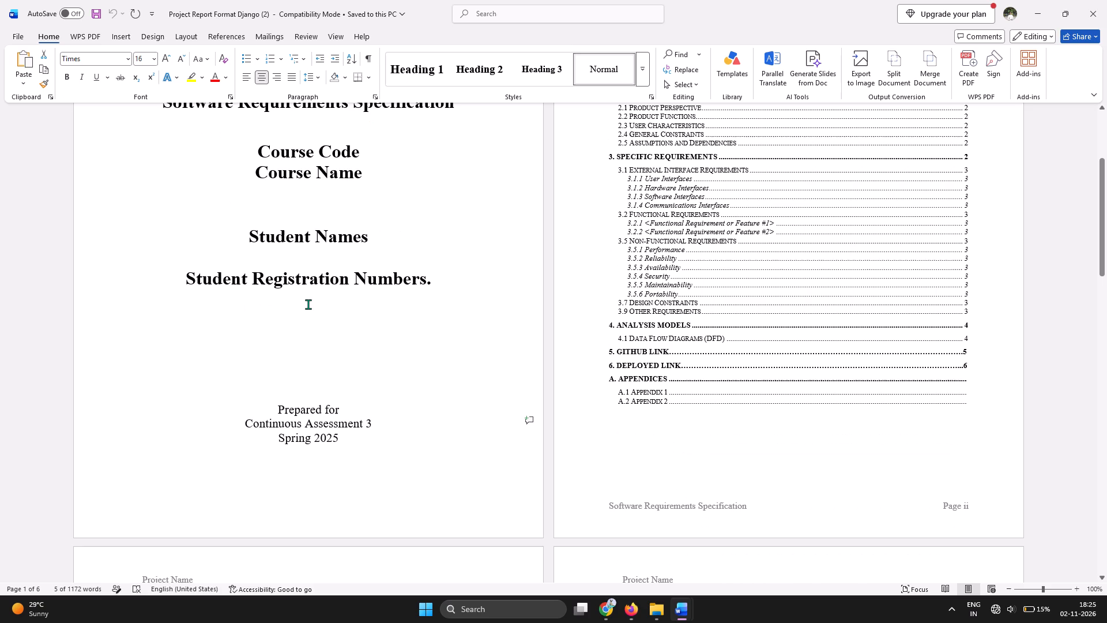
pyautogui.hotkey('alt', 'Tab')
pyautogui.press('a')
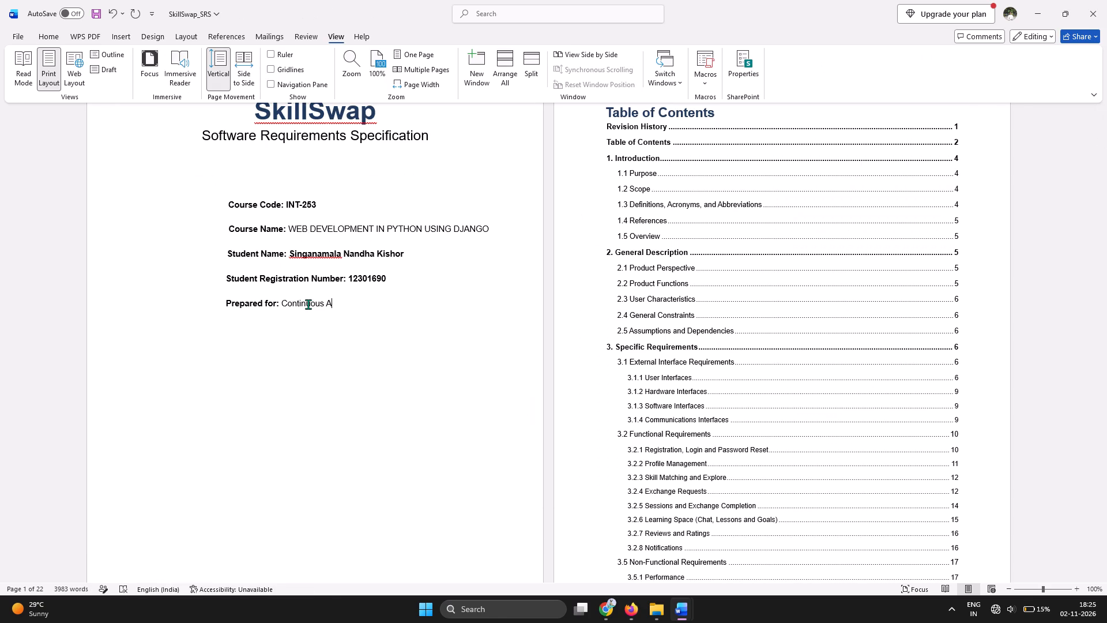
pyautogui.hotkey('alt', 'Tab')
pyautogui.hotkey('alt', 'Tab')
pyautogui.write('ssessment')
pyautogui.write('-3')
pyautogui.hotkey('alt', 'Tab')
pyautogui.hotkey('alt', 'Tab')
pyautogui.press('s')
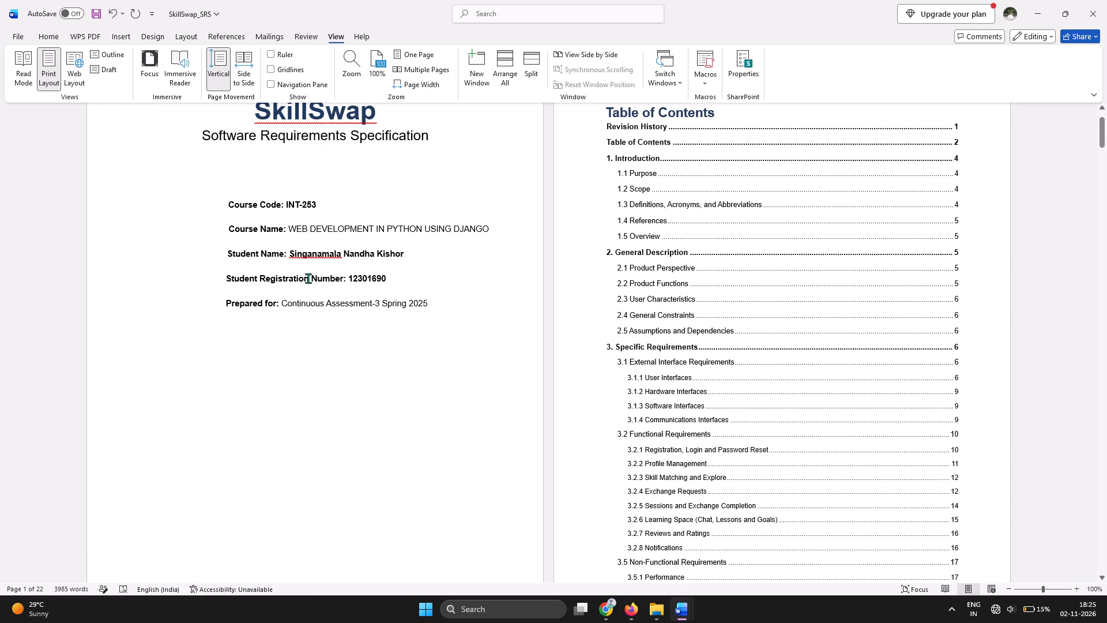
# Remove bold from the course code, student name and registration number values, keeping their labels bold.
pyautogui.moveTo(286, 204); pyautogui.dragTo(313, 205)
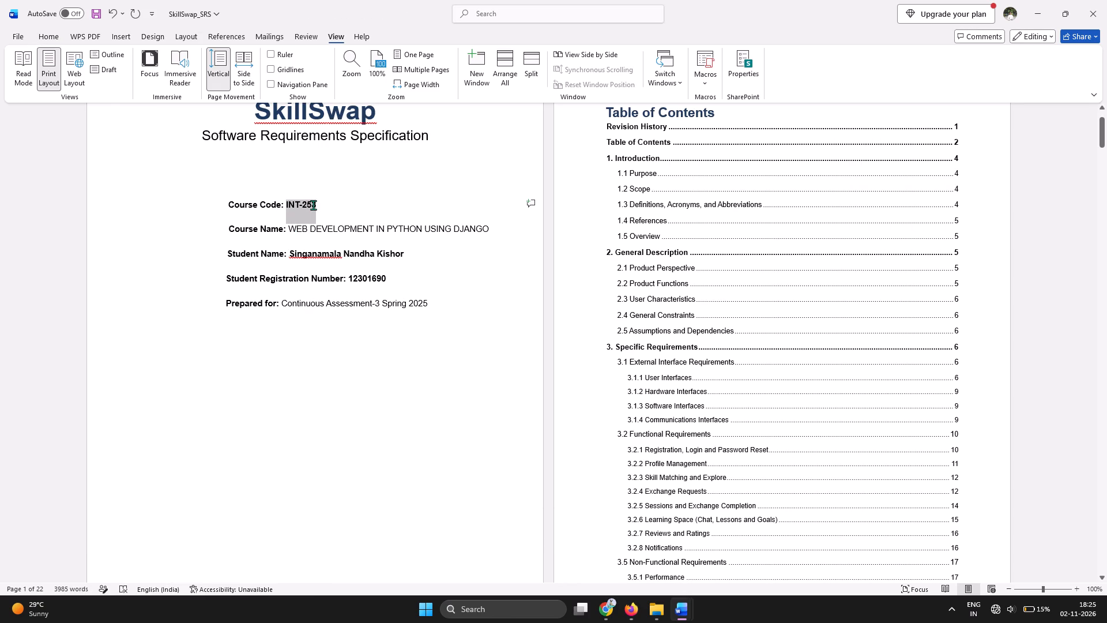
pyautogui.moveTo(313, 205); pyautogui.dragTo(316, 200)
pyautogui.click(326, 179)
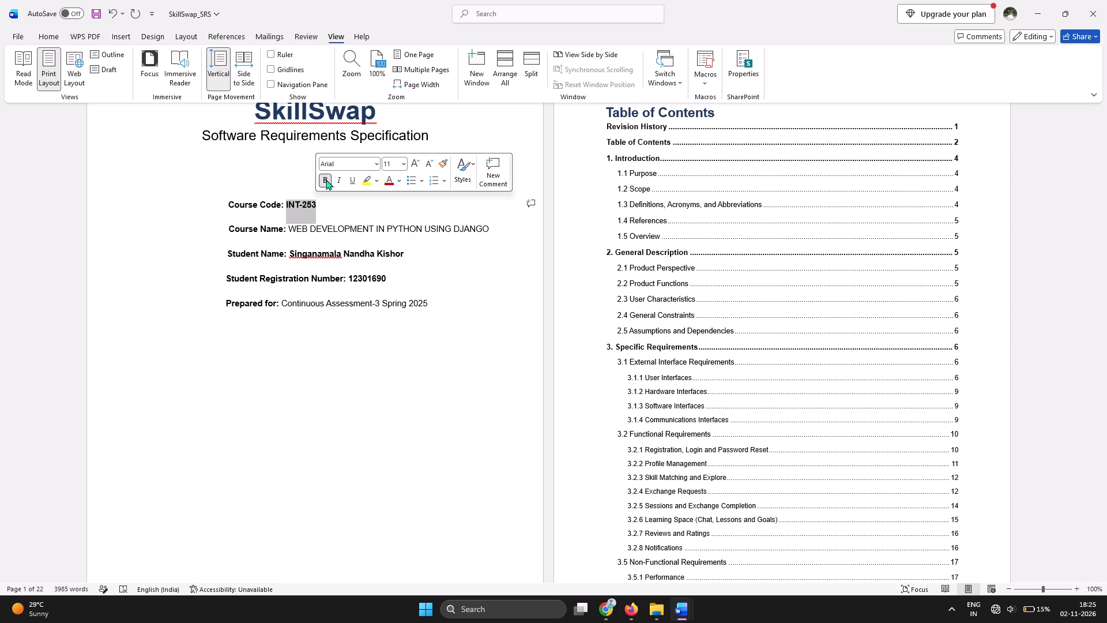
pyautogui.moveTo(406, 257); pyautogui.dragTo(303, 254)
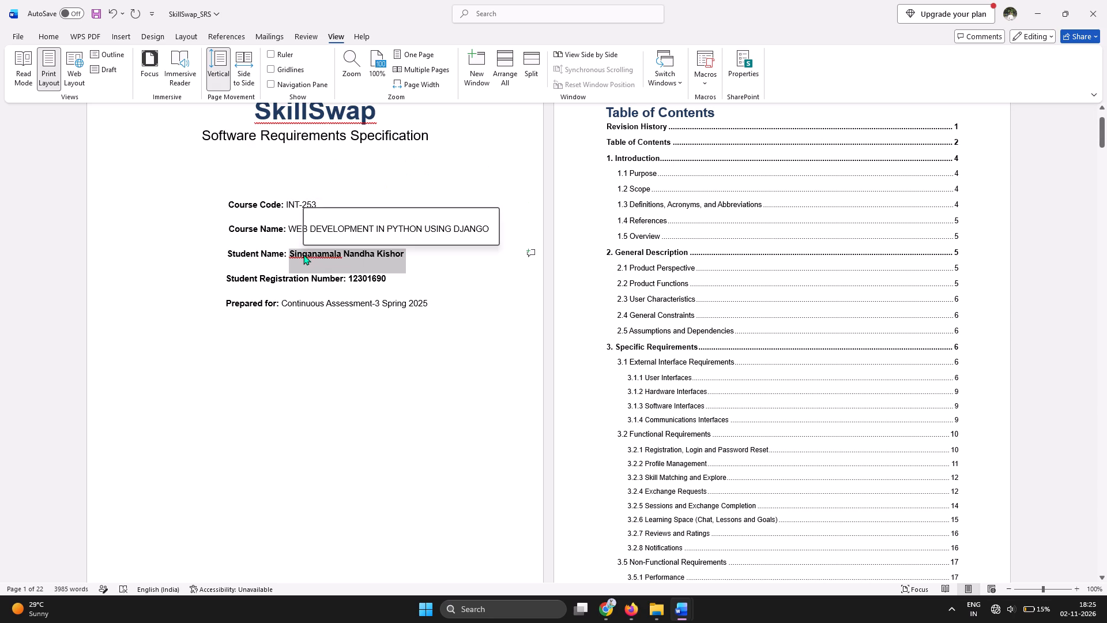
pyautogui.click(313, 238)
pyautogui.moveTo(386, 275); pyautogui.dragTo(364, 275)
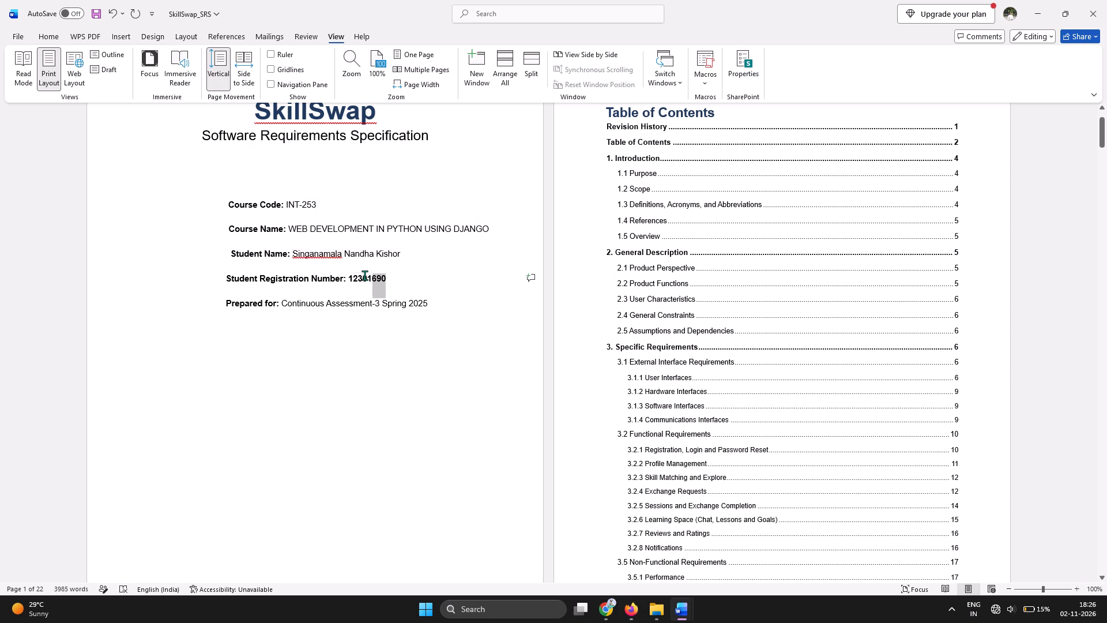
pyautogui.moveTo(364, 275); pyautogui.dragTo(347, 275)
pyautogui.click(357, 258)
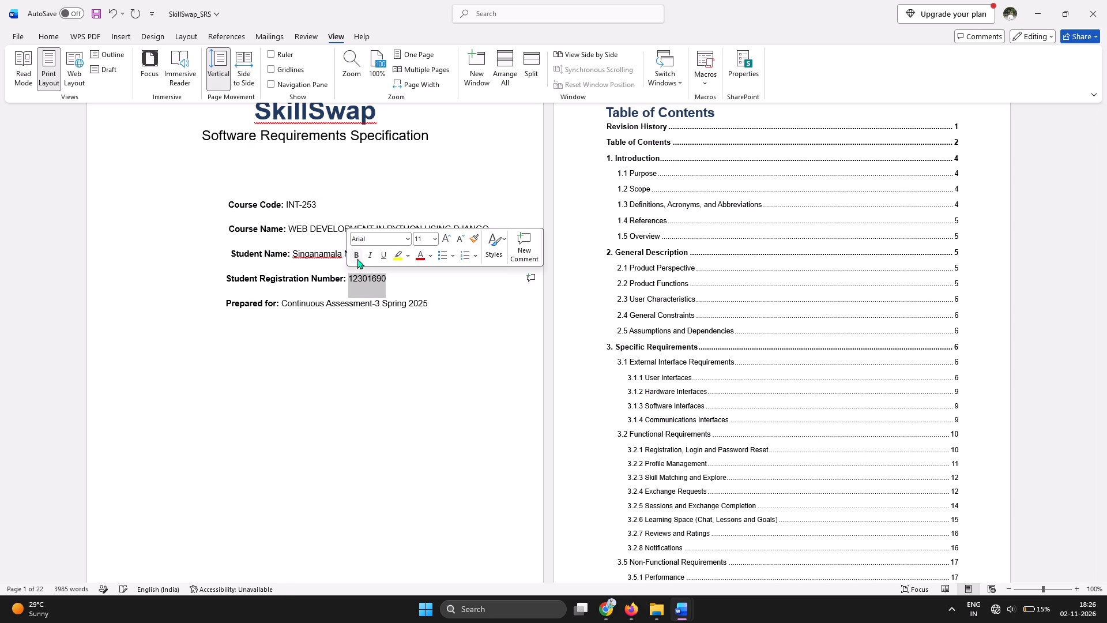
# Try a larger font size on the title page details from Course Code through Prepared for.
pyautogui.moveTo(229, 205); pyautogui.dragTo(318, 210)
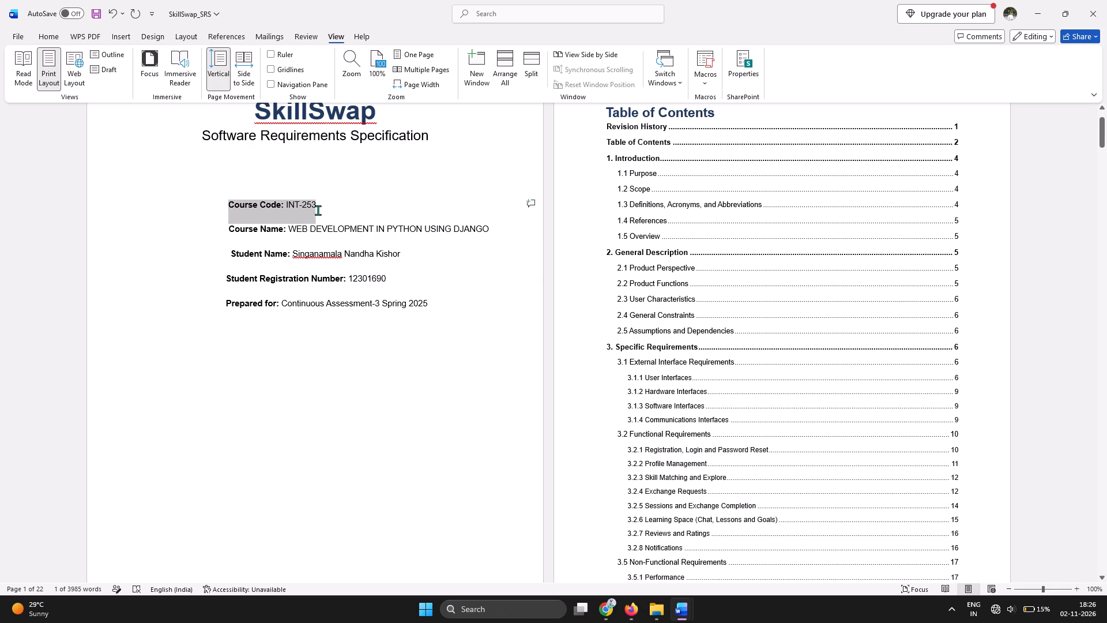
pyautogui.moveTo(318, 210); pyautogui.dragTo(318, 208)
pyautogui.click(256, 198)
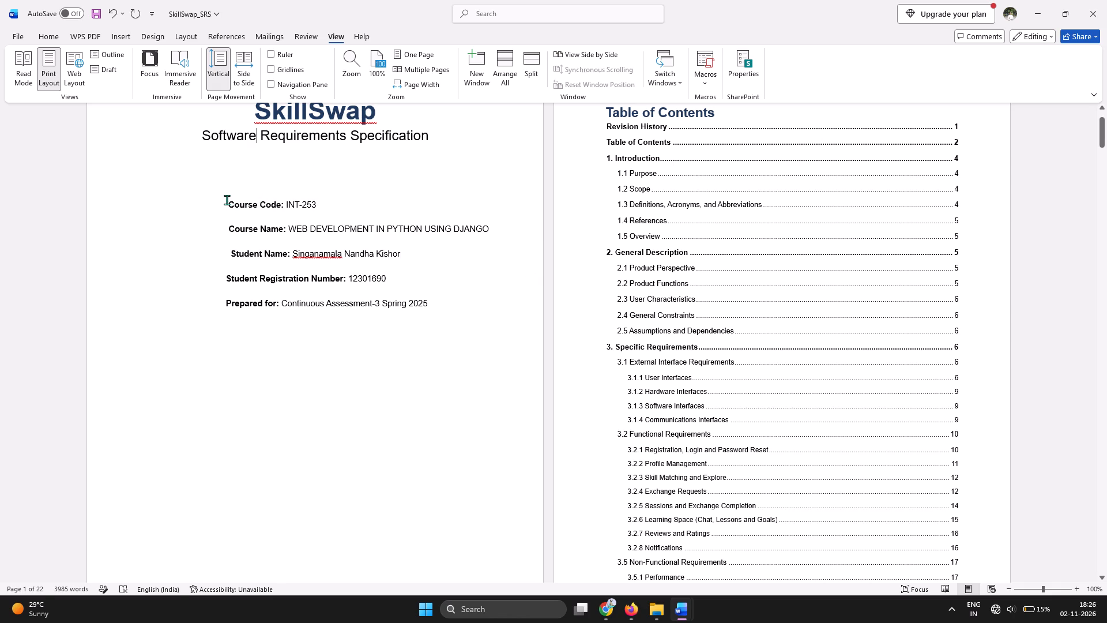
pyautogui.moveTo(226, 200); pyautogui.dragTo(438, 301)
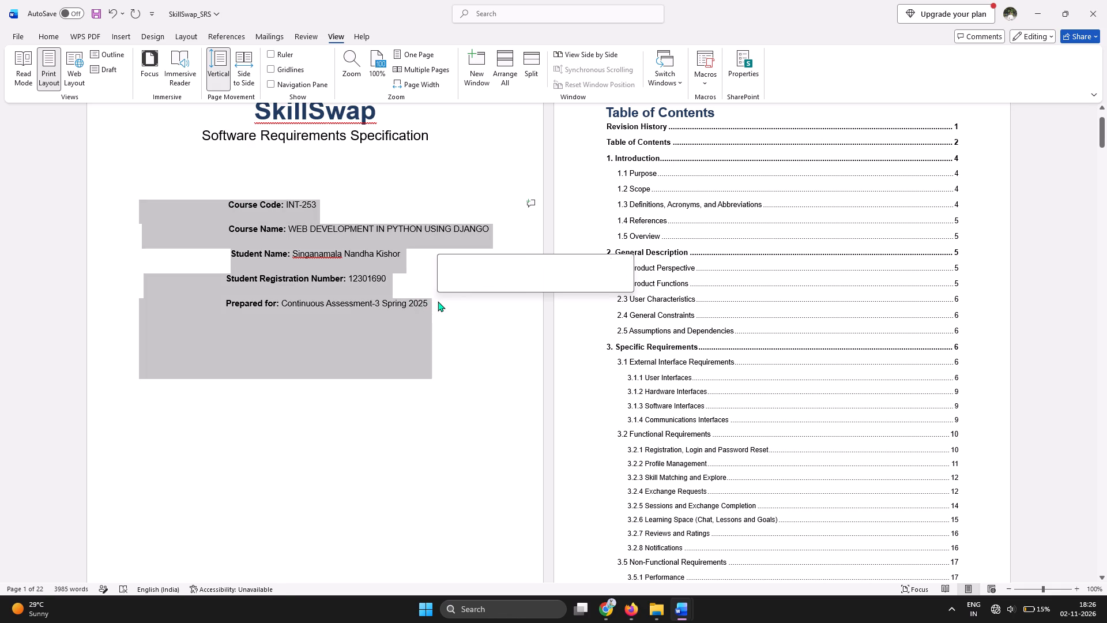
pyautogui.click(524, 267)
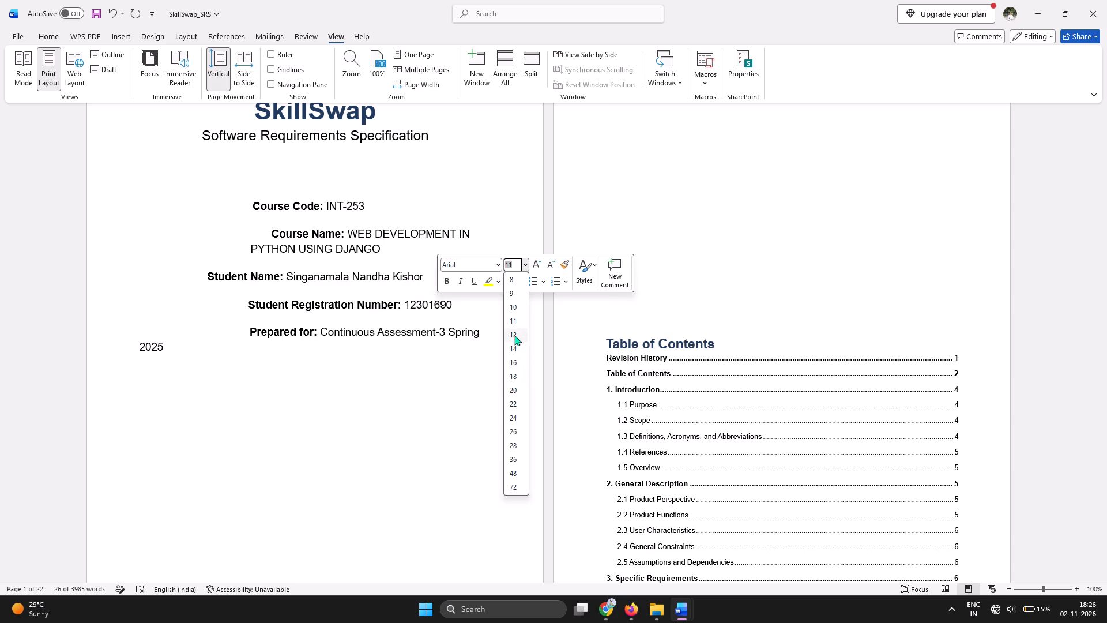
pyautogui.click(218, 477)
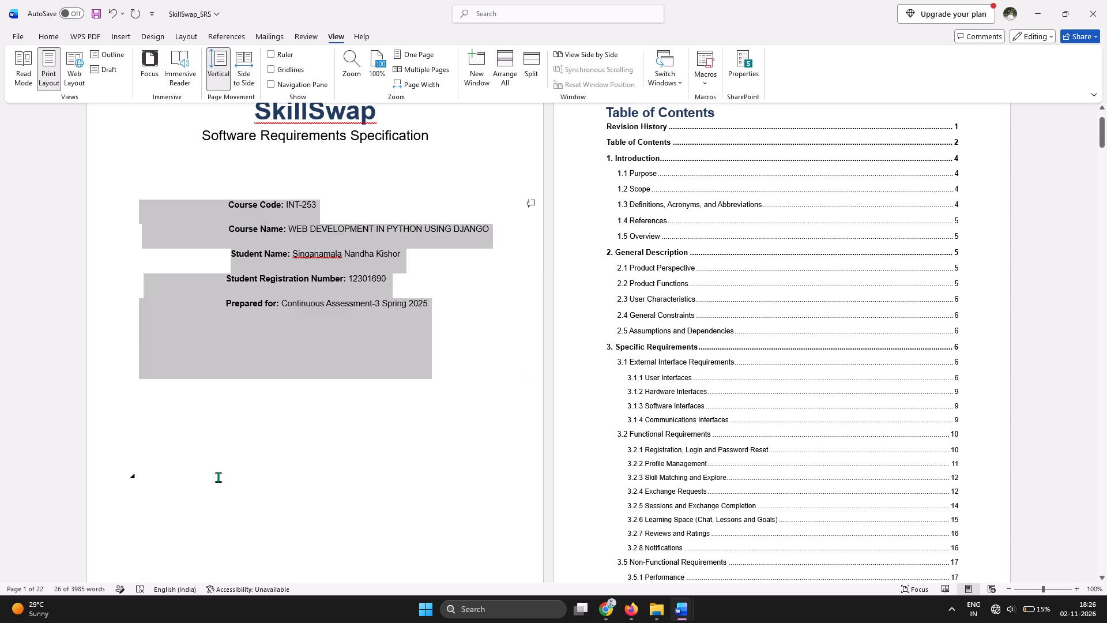
# Set the Course Code label on the title page to font size 20.
pyautogui.click(278, 234)
pyautogui.moveTo(228, 208); pyautogui.dragTo(283, 207)
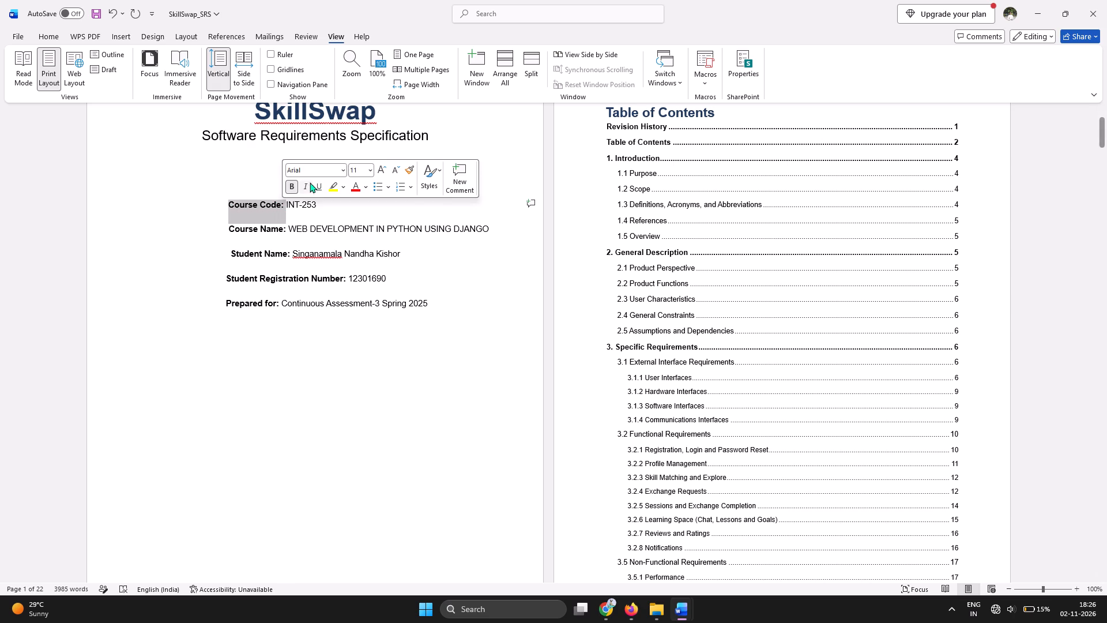
pyautogui.click(370, 169)
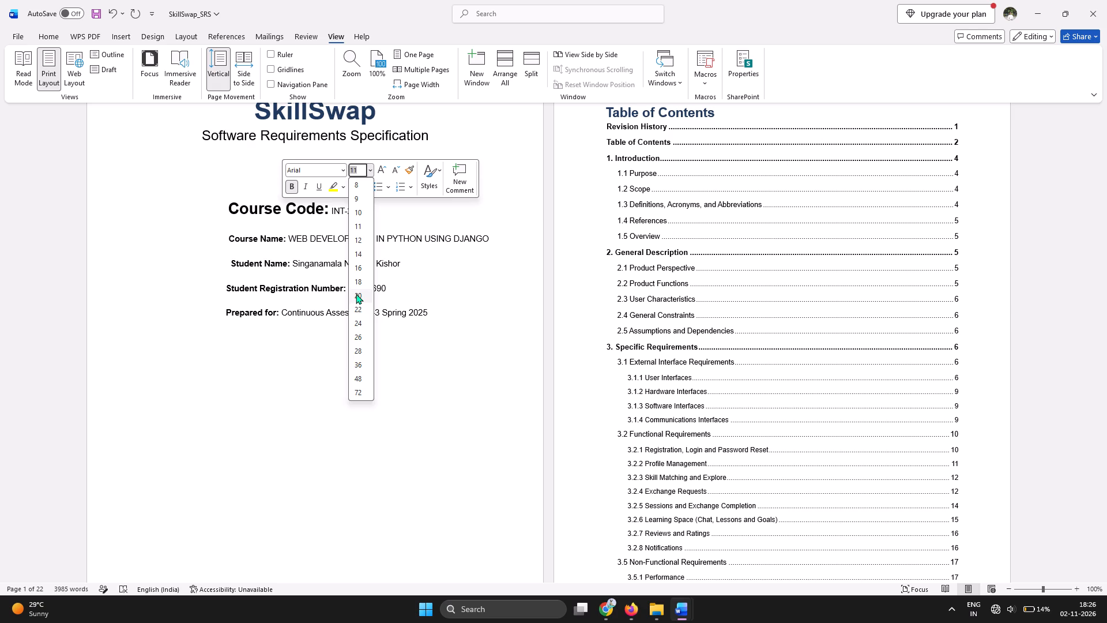
pyautogui.click(356, 293)
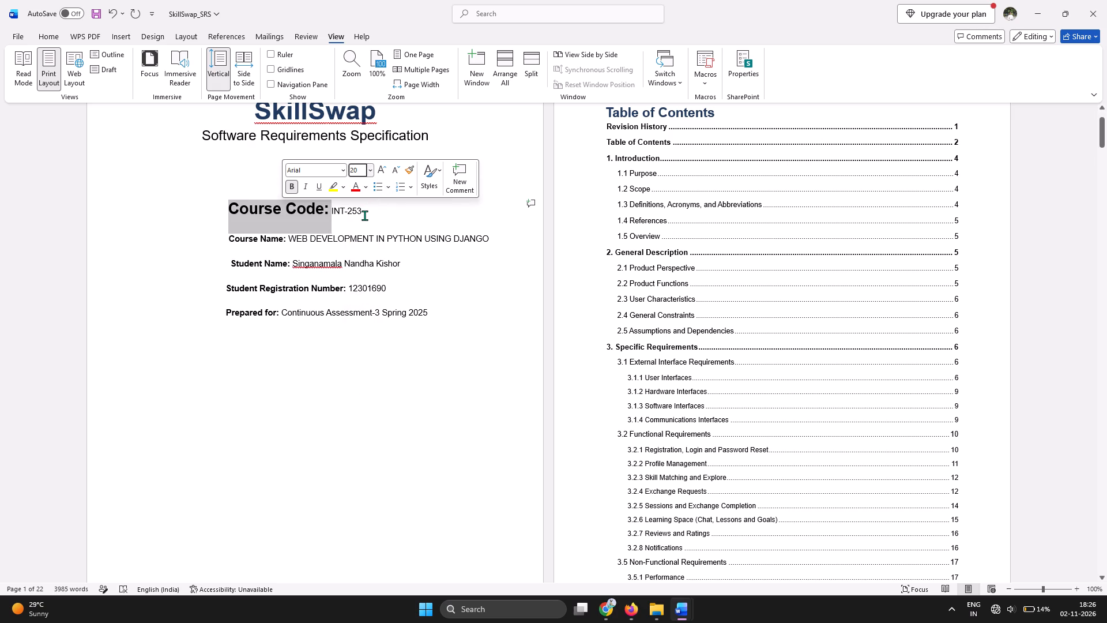
# Set the course code value INT-253 to font size 18.
pyautogui.click(364, 215)
pyautogui.moveTo(364, 215); pyautogui.dragTo(332, 212)
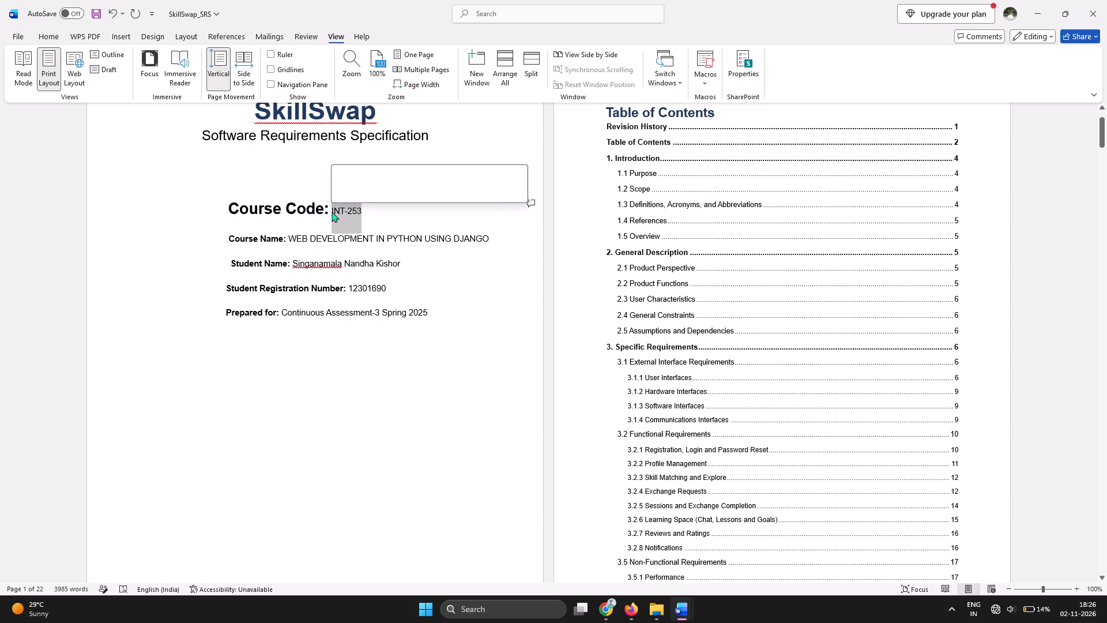
pyautogui.click(419, 171)
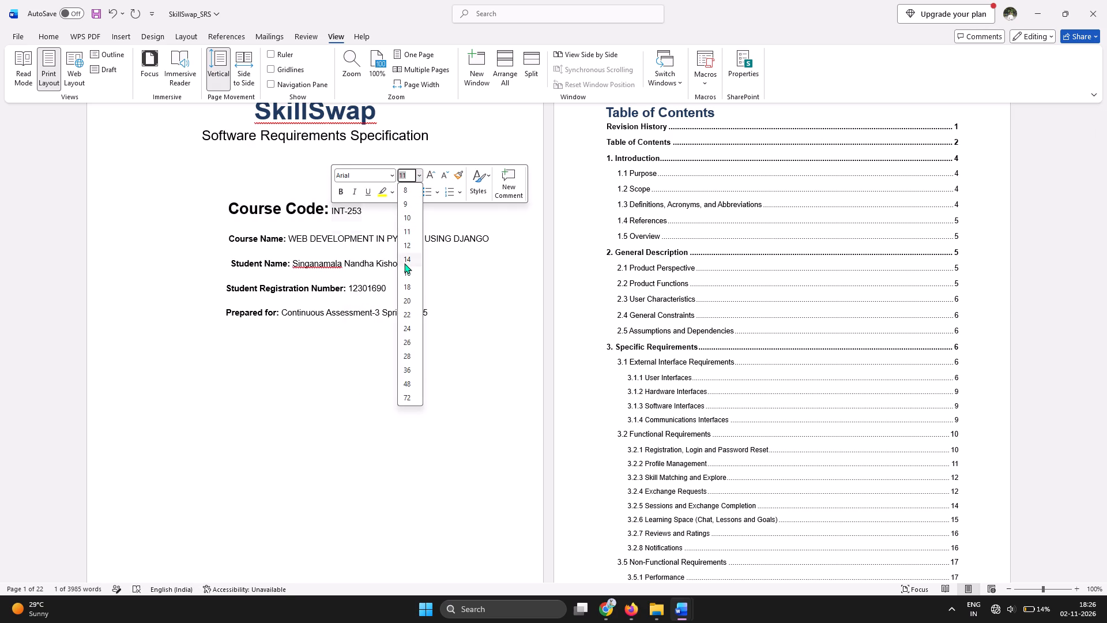
pyautogui.click(402, 293)
pyautogui.click(429, 282)
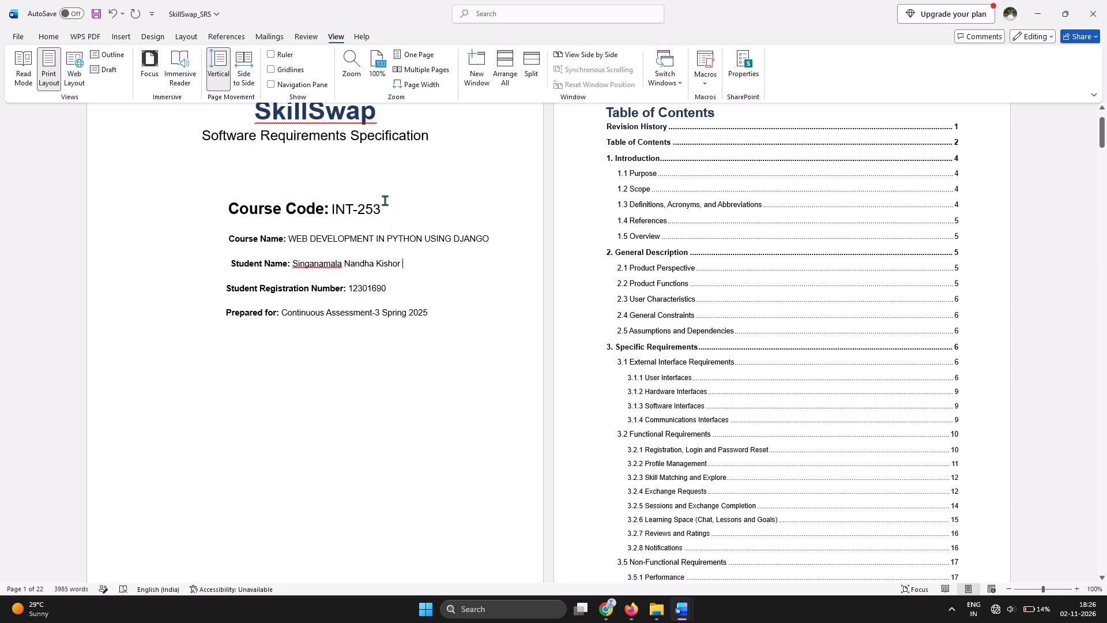
# Set the Course Name label on the title page to font size 20.
pyautogui.moveTo(227, 242); pyautogui.dragTo(278, 240)
pyautogui.click(278, 240)
pyautogui.moveTo(285, 238); pyautogui.dragTo(273, 238)
pyautogui.moveTo(273, 238); pyautogui.dragTo(248, 237)
pyautogui.click(336, 198)
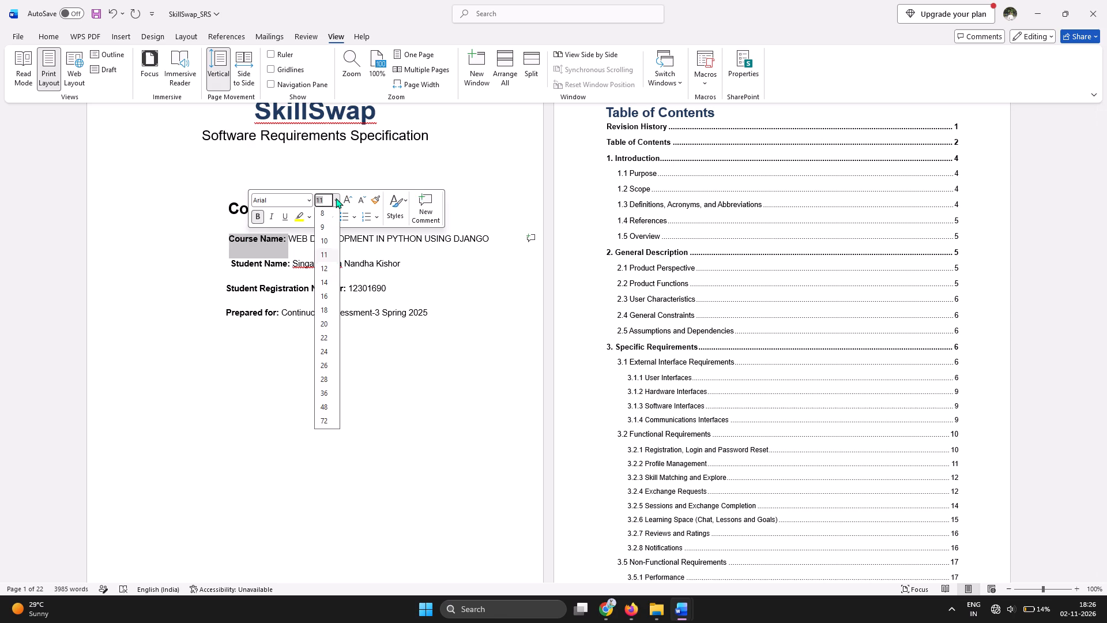
pyautogui.click(325, 322)
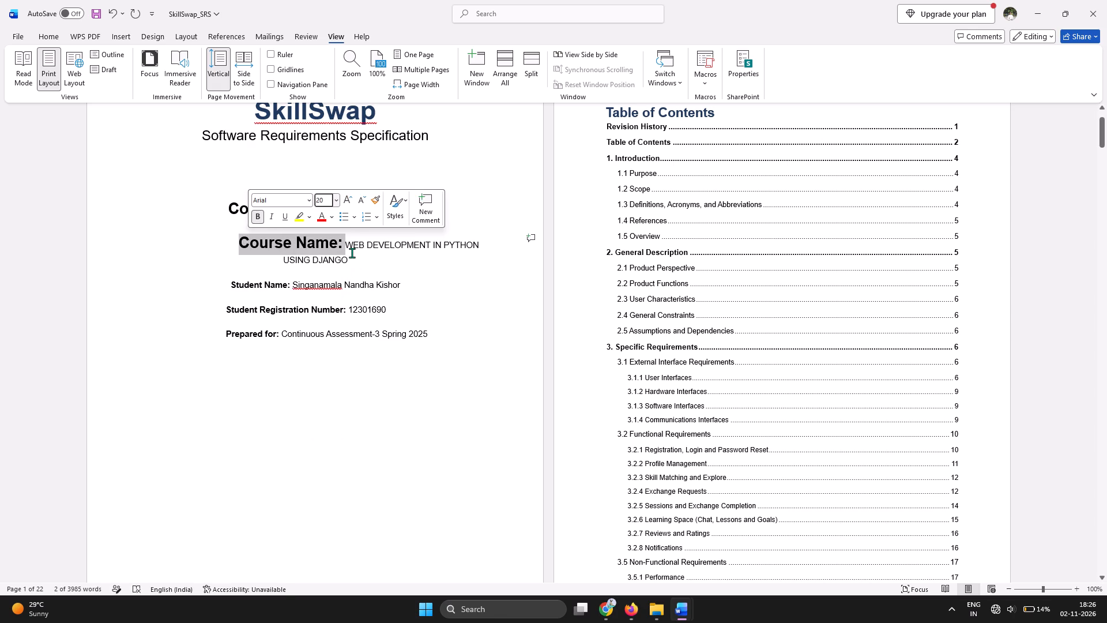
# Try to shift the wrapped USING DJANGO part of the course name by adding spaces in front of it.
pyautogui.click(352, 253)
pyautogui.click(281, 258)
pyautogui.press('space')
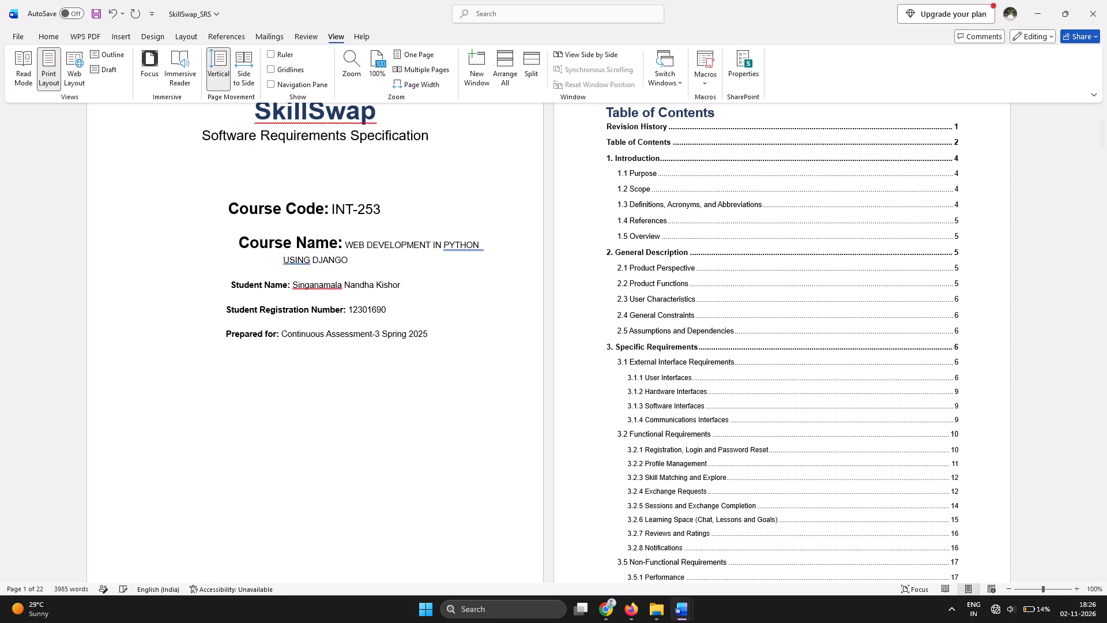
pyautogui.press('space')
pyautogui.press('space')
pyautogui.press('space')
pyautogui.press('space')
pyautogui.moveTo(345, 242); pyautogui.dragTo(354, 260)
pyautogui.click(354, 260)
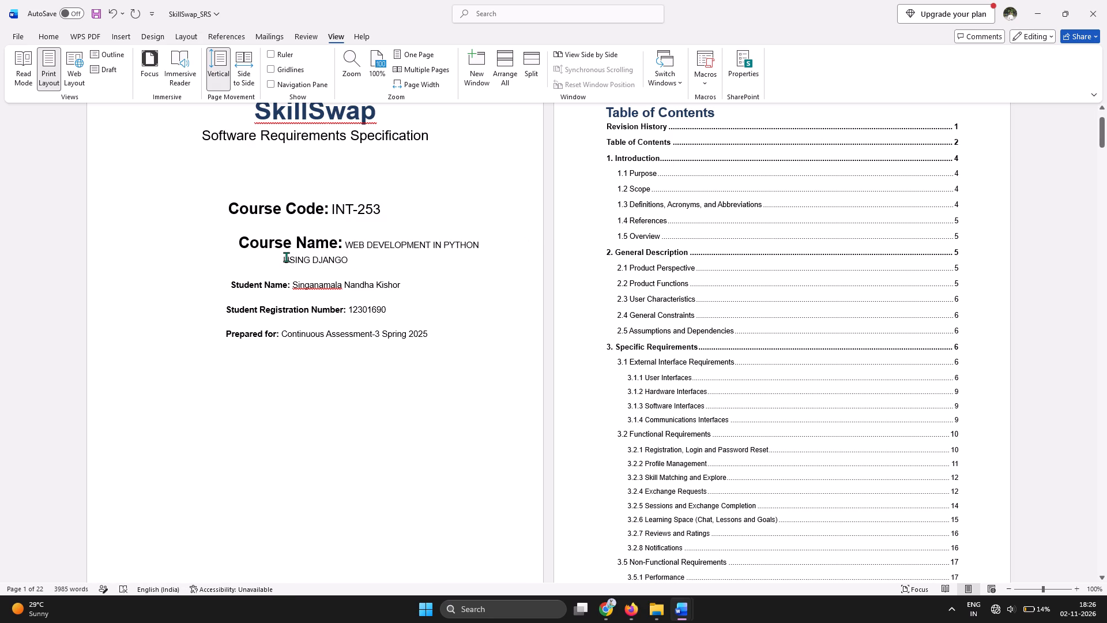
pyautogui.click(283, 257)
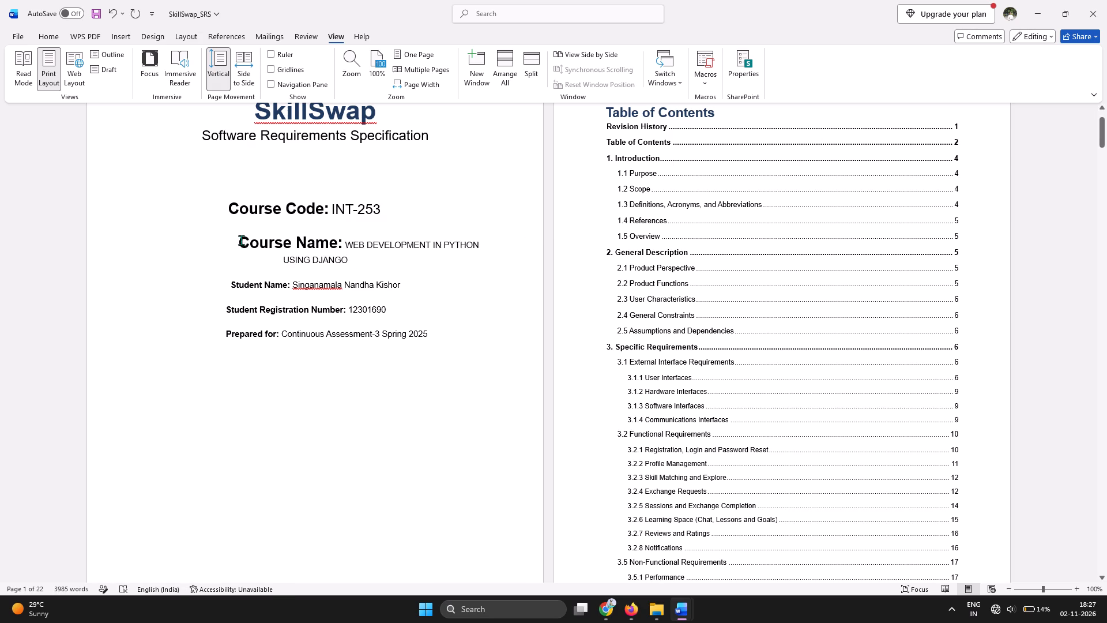
# Remove leading spaces before the Course Name label so it starts level with the Course Code label.
pyautogui.click(238, 239)
pyautogui.press('BackSpace')
pyautogui.press('BackSpace')
pyautogui.press('BackSpace')
pyautogui.press('BackSpace')
pyautogui.press('BackSpace')
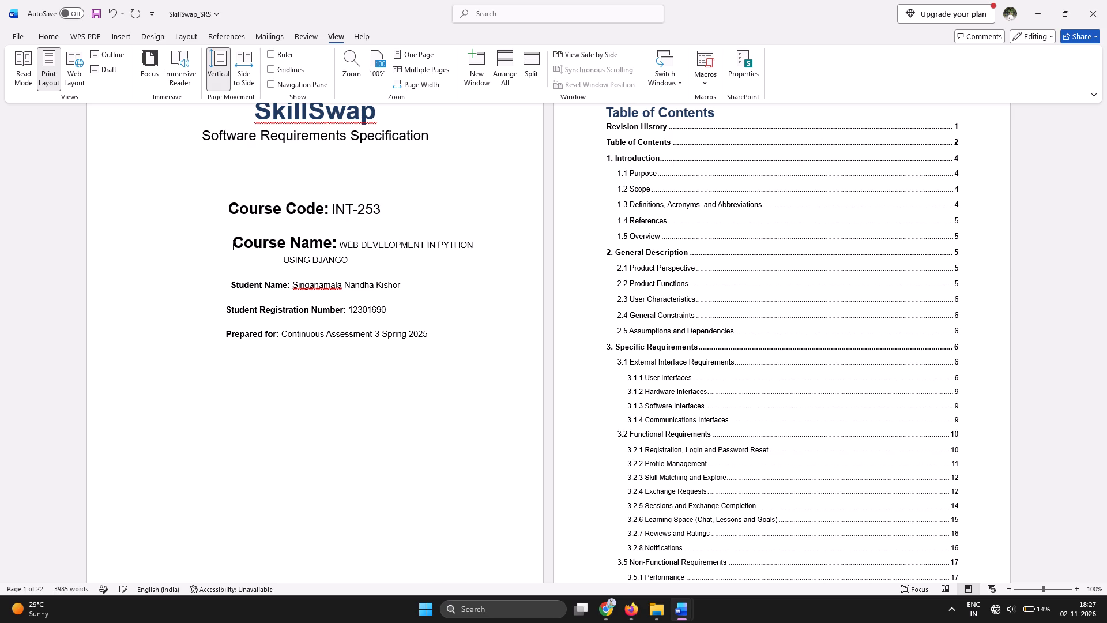
pyautogui.press('BackSpace')
pyautogui.press('BackSpace')
pyautogui.press('BackSpace')
pyautogui.press('BackSpace')
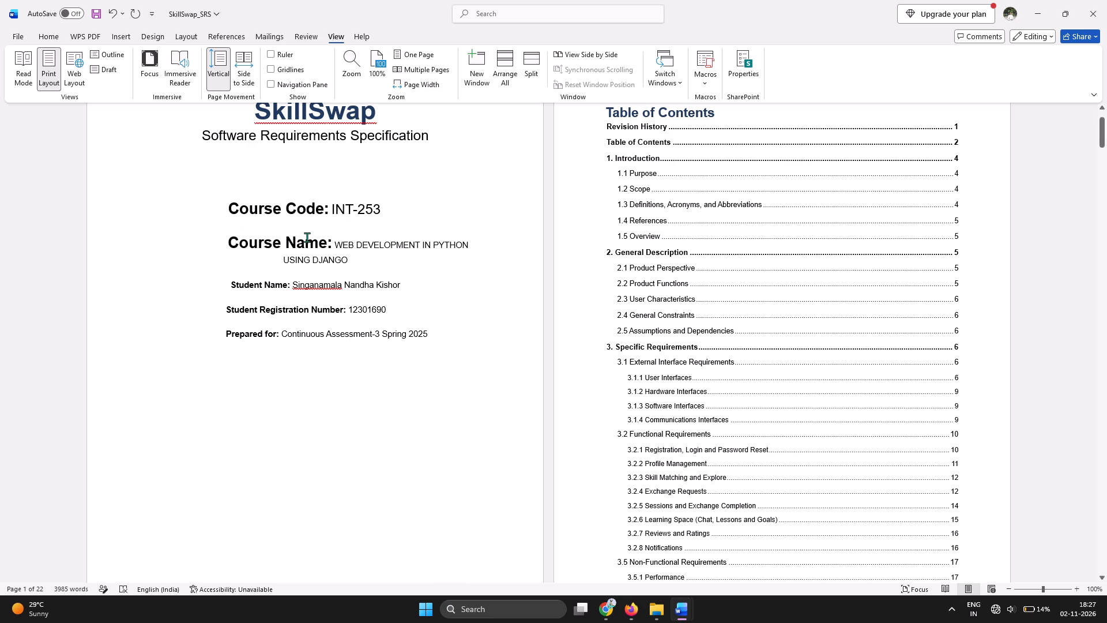
# Replace the all-capitals course name value with Web Development in Python Using Django.
pyautogui.click(276, 263)
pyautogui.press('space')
pyautogui.click(357, 262)
pyautogui.press('BackSpace')
pyautogui.press('BackSpace')
pyautogui.press('BackSpace')
pyautogui.press('BackSpace')
pyautogui.press('BackSpace')
pyautogui.press('BackSpace')
pyautogui.press('BackSpace')
pyautogui.press('BackSpace')
pyautogui.press('BackSpace')
pyautogui.press('BackSpace')
pyautogui.press('BackSpace')
pyautogui.press('BackSpace')
pyautogui.press('BackSpace')
pyautogui.press('BackSpace')
pyautogui.press('BackSpace')
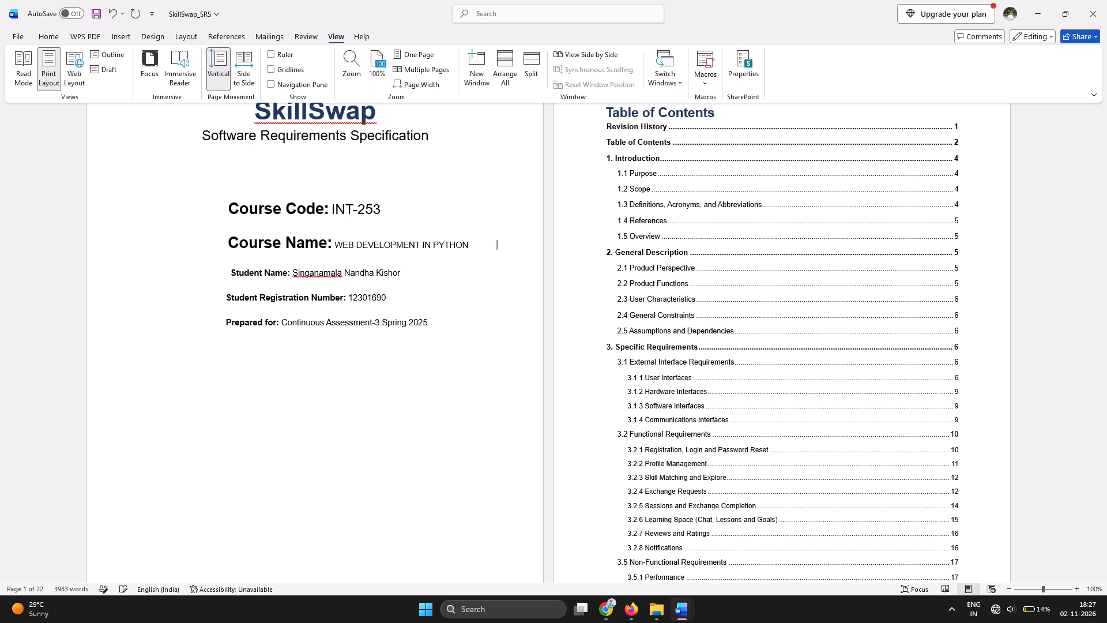
pyautogui.press('BackSpace')
pyautogui.press('BackSpace')
pyautogui.press('BackSpace')
pyautogui.press('BackSpace')
pyautogui.press('BackSpace')
pyautogui.press('BackSpace')
pyautogui.press('BackSpace')
pyautogui.press('BackSpace')
pyautogui.press('BackSpace')
pyautogui.press('BackSpace')
pyautogui.press('BackSpace')
pyautogui.press('BackSpace')
pyautogui.press('BackSpace')
pyautogui.press('BackSpace')
pyautogui.press('BackSpace')
pyautogui.press('BackSpace')
pyautogui.press('BackSpace')
pyautogui.press('BackSpace')
pyautogui.press('BackSpace')
pyautogui.press('BackSpace')
pyautogui.press('BackSpace')
pyautogui.press('BackSpace')
pyautogui.press('BackSpace')
pyautogui.press('BackSpace')
pyautogui.press('BackSpace')
pyautogui.press('BackSpace')
pyautogui.press('BackSpace')
pyautogui.press('BackSpace')
pyautogui.press('BackSpace')
pyautogui.press('BackSpace')
pyautogui.press('BackSpace')
pyautogui.press('BackSpace')
pyautogui.press('BackSpace')
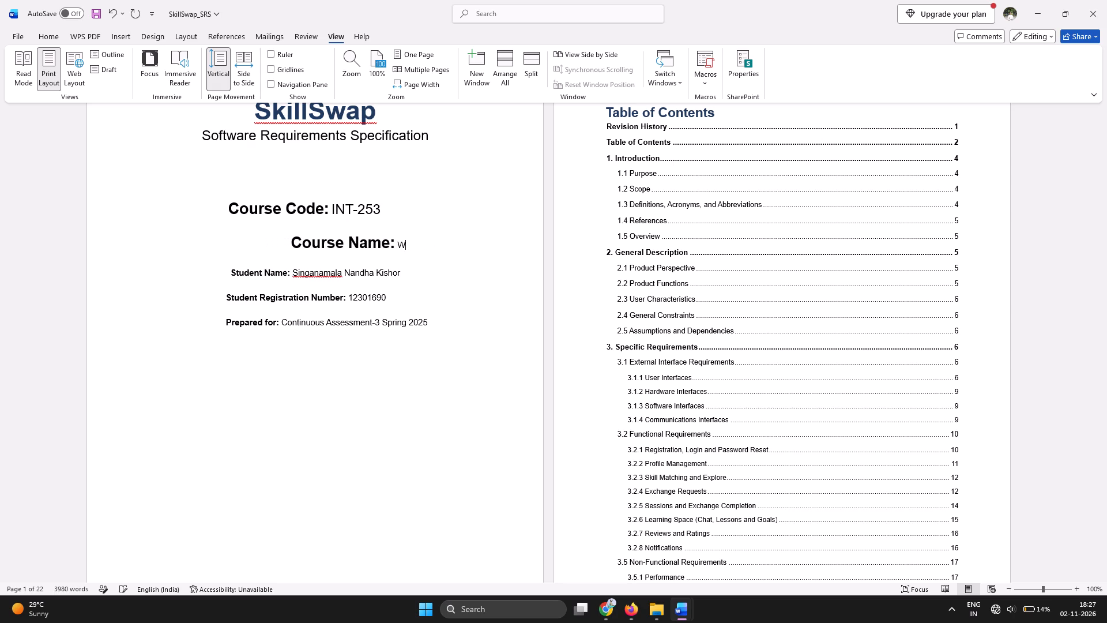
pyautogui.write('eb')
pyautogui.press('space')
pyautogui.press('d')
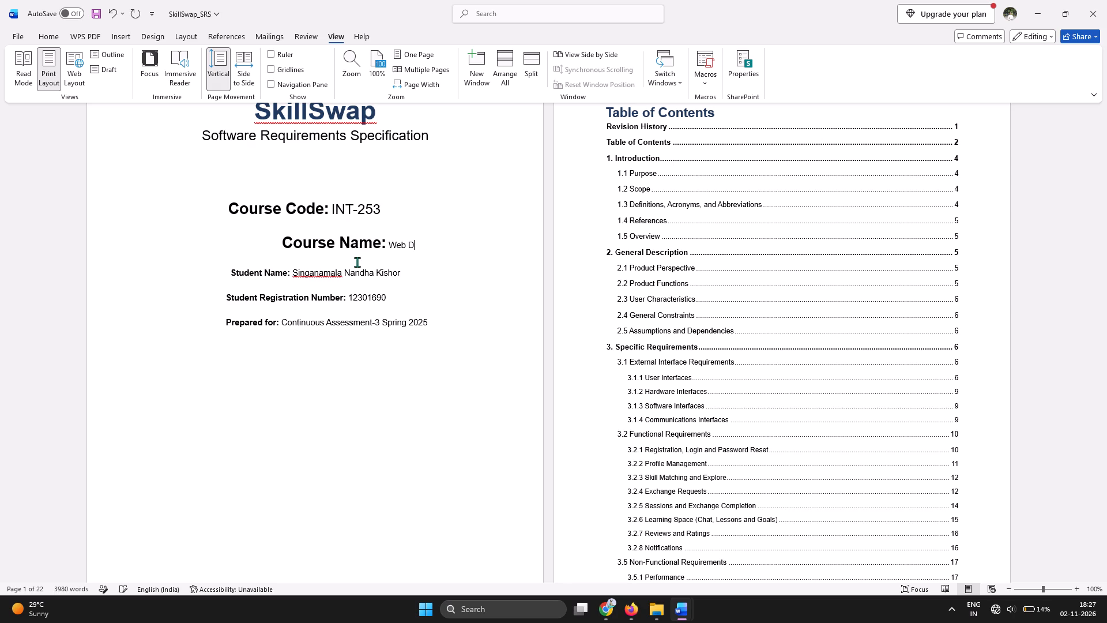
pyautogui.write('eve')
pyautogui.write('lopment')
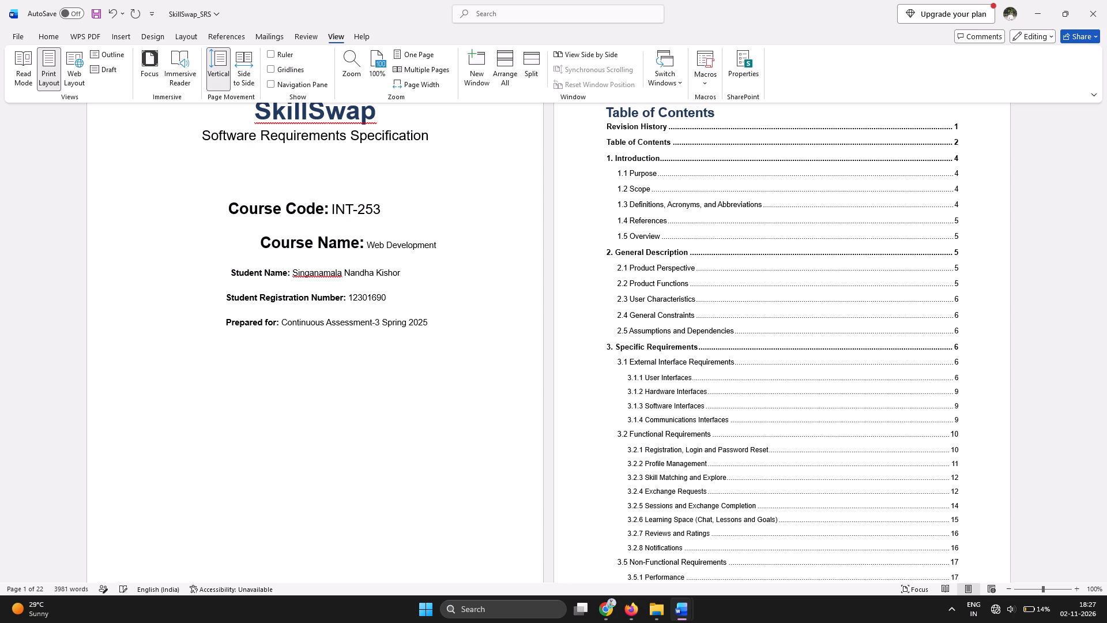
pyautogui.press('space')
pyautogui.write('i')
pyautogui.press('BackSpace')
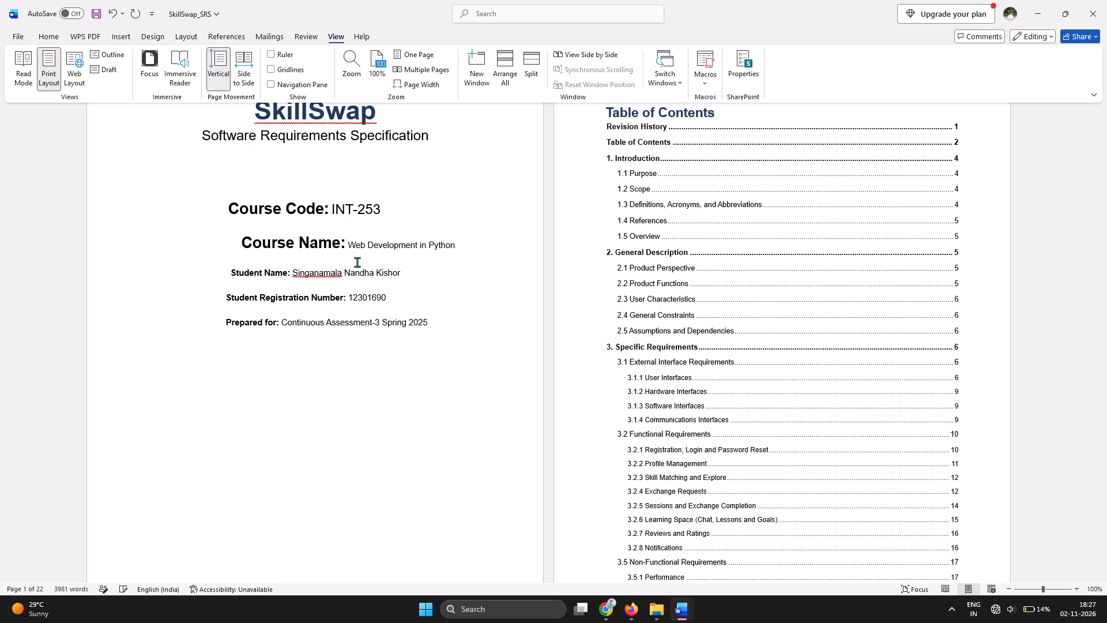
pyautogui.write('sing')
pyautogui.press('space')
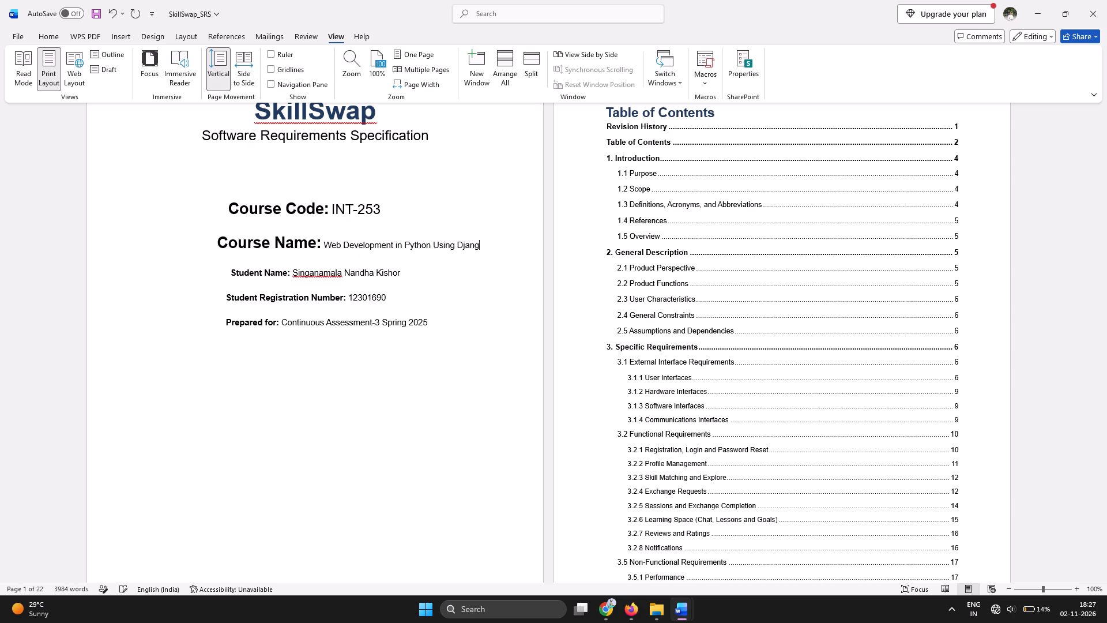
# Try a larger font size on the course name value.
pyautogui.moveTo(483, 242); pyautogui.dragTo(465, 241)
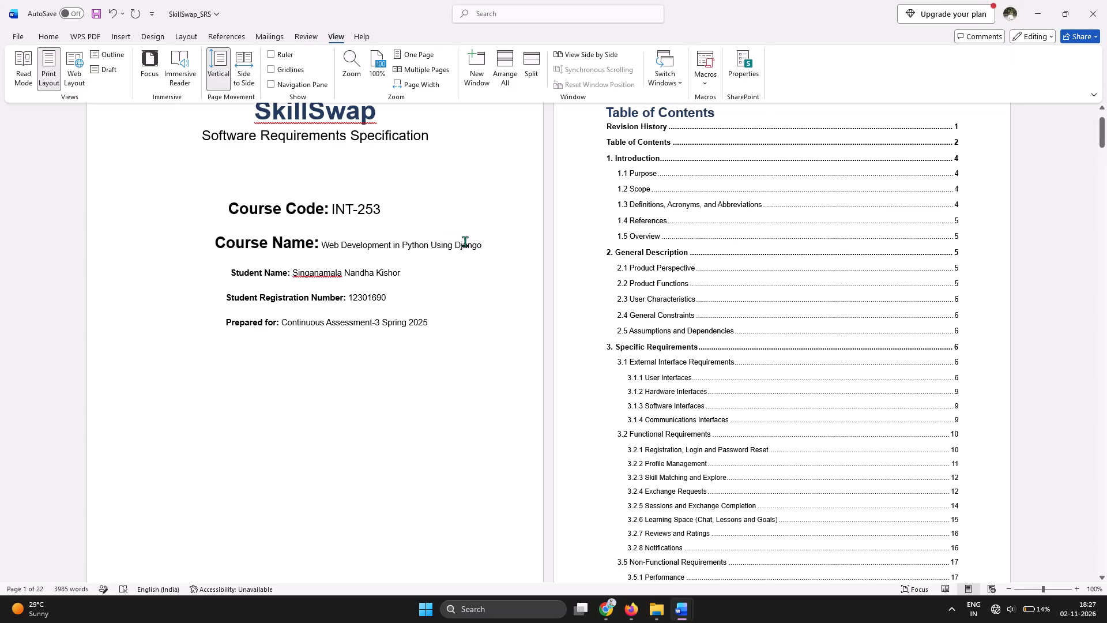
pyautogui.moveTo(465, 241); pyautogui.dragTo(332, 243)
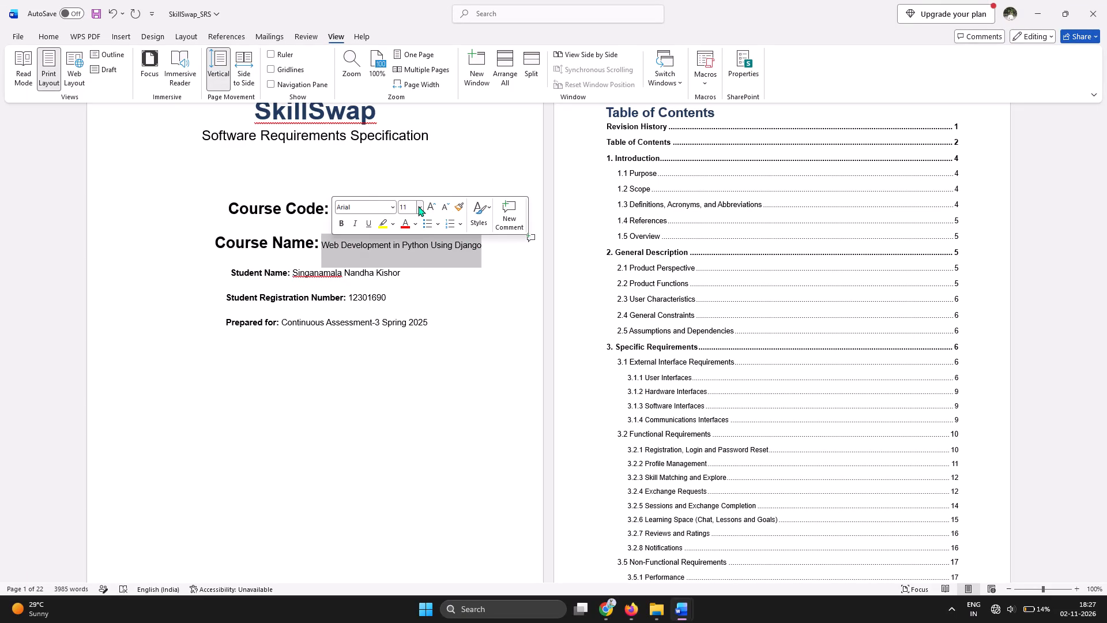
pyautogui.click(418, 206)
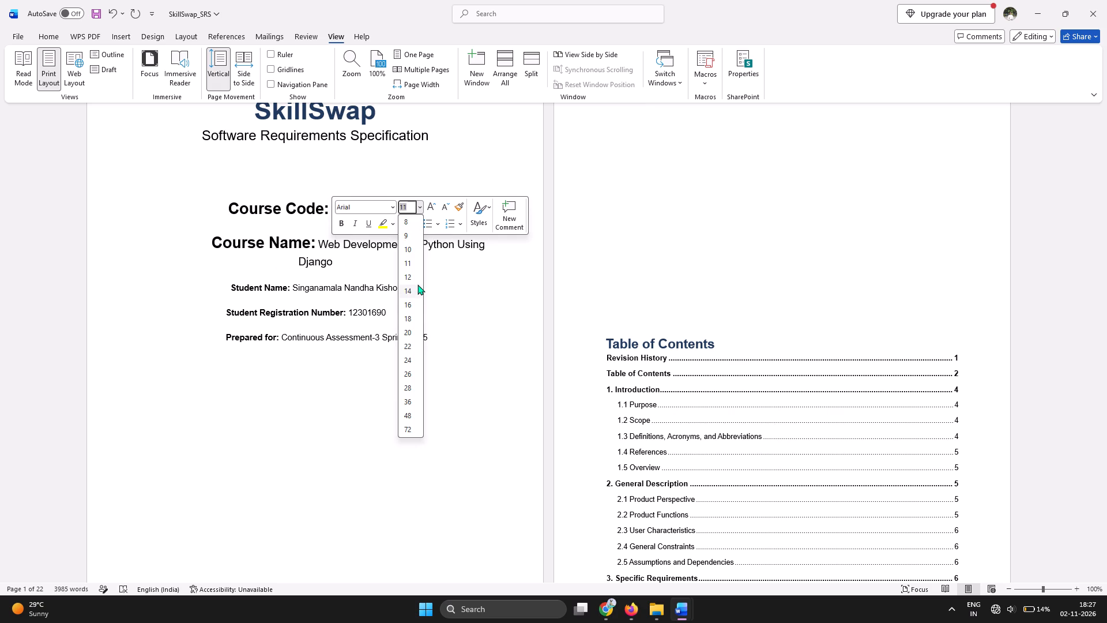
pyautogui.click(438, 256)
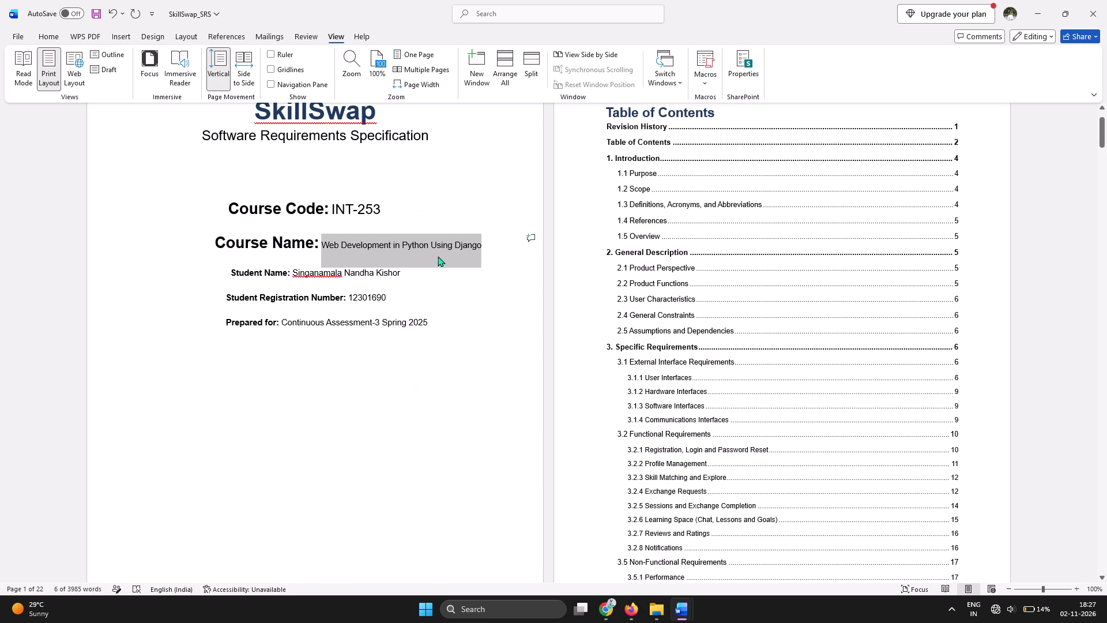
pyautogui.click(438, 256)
# Set the Student Name label on the title page to font size 20.
pyautogui.moveTo(289, 276); pyautogui.dragTo(236, 275)
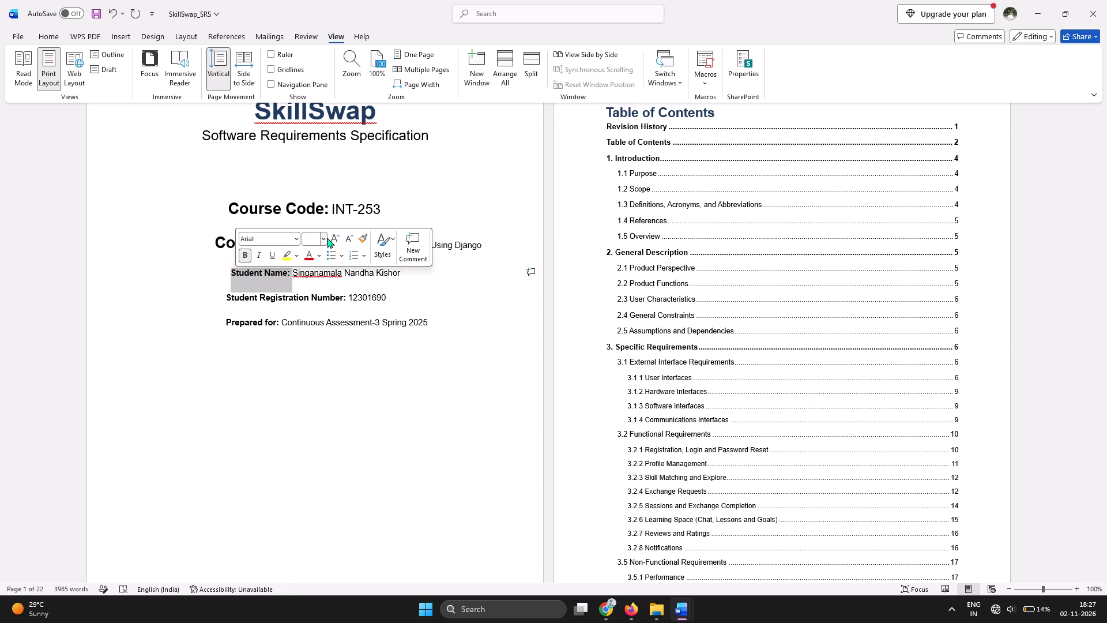
pyautogui.click(327, 238)
pyautogui.click(312, 362)
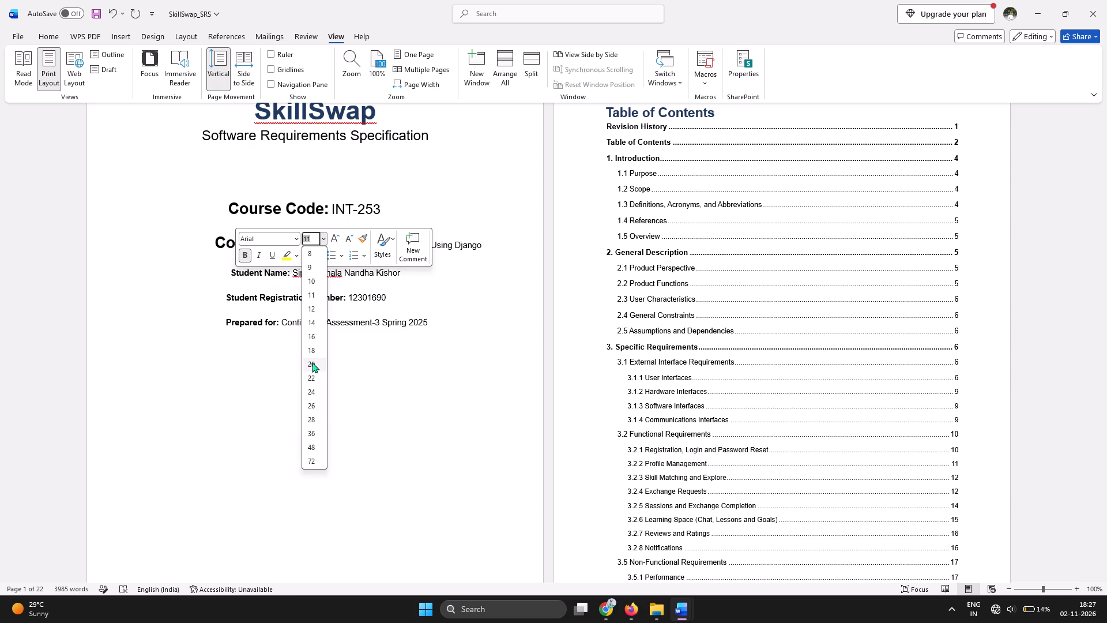
pyautogui.click(421, 286)
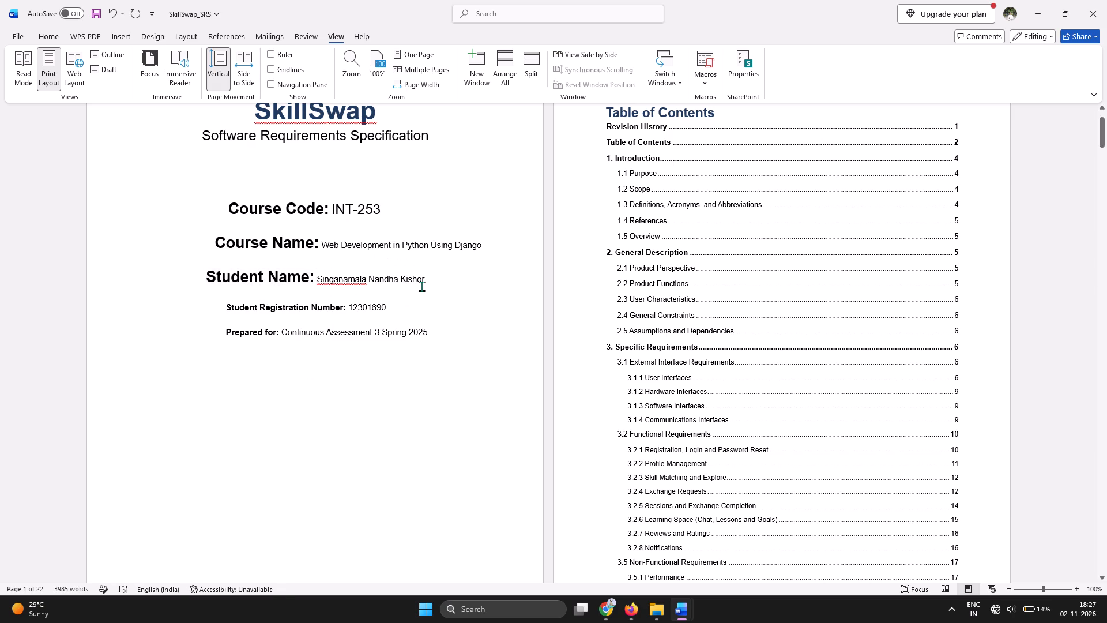
# Set the Student Registration Number label on the title page to font size 20.
pyautogui.moveTo(227, 309); pyautogui.dragTo(344, 308)
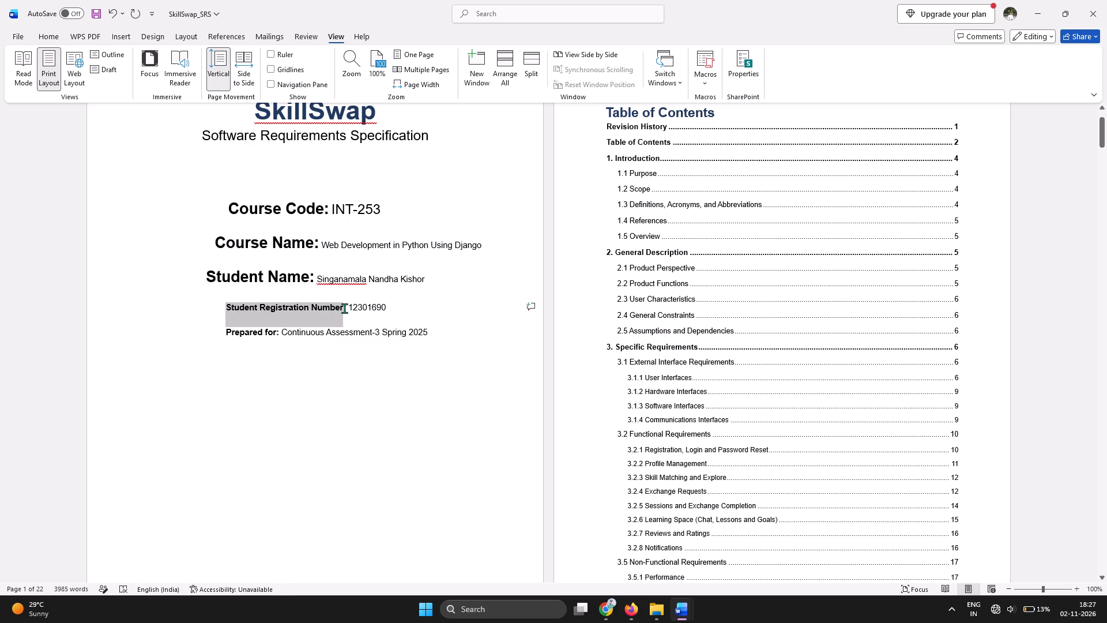
pyautogui.moveTo(344, 308); pyautogui.dragTo(347, 309)
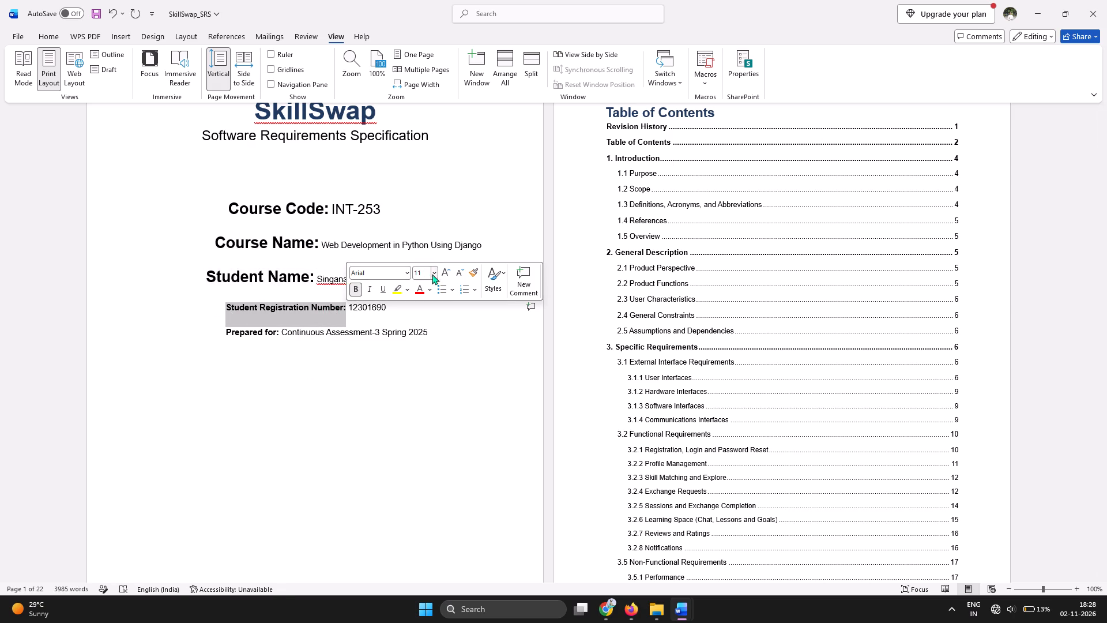
pyautogui.click(435, 274)
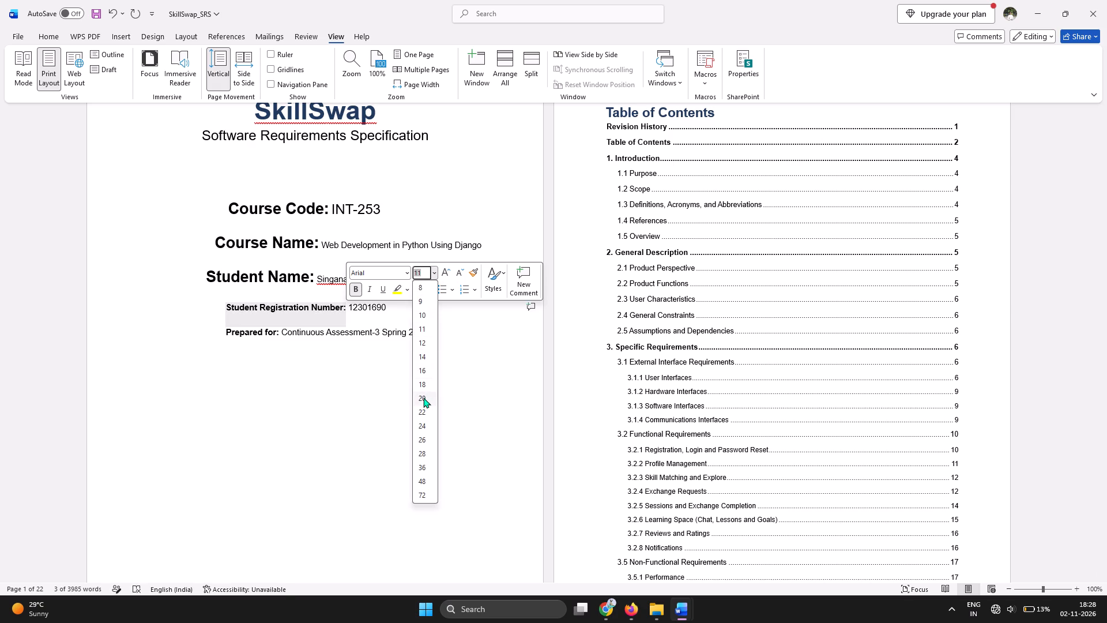
pyautogui.click(423, 397)
pyautogui.click(295, 360)
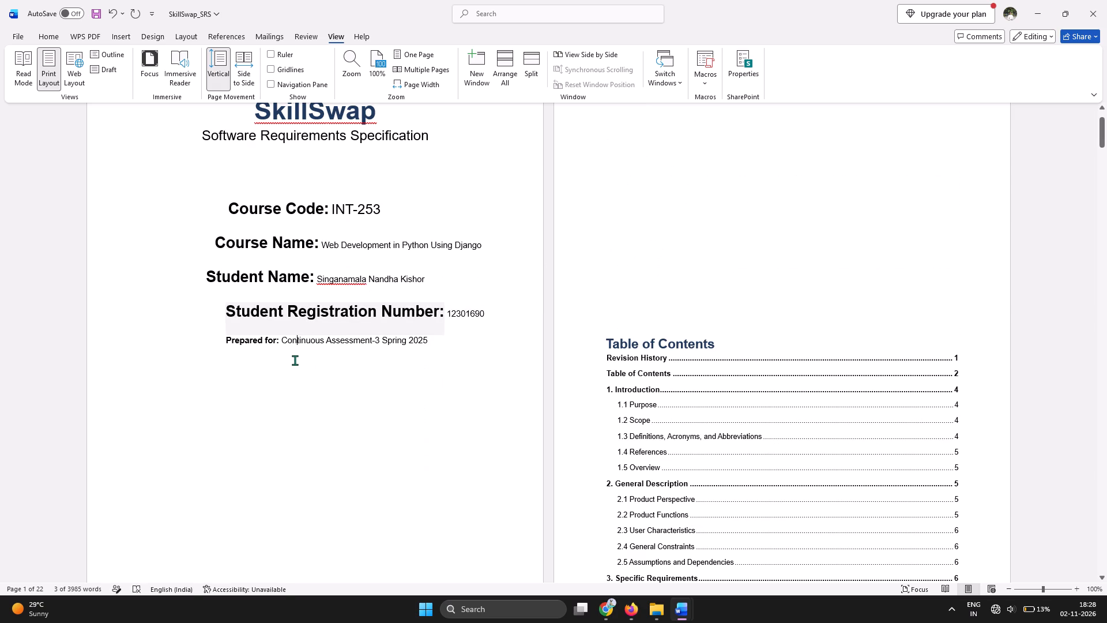
# Remove leading spaces before the Student Registration Number label to move it closer to the other labels' starting position.
pyautogui.click(229, 315)
pyautogui.press('BackSpace')
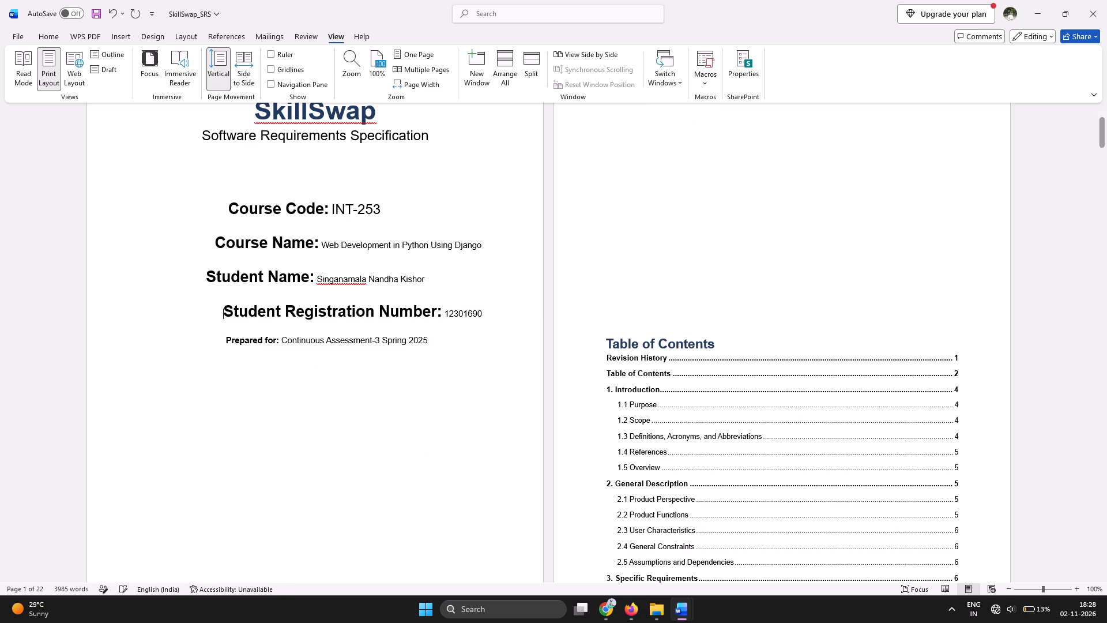
pyautogui.press('BackSpace')
pyautogui.press('BackSpace')
pyautogui.press('BackSpace')
pyautogui.press('BackSpace')
pyautogui.press('BackSpace')
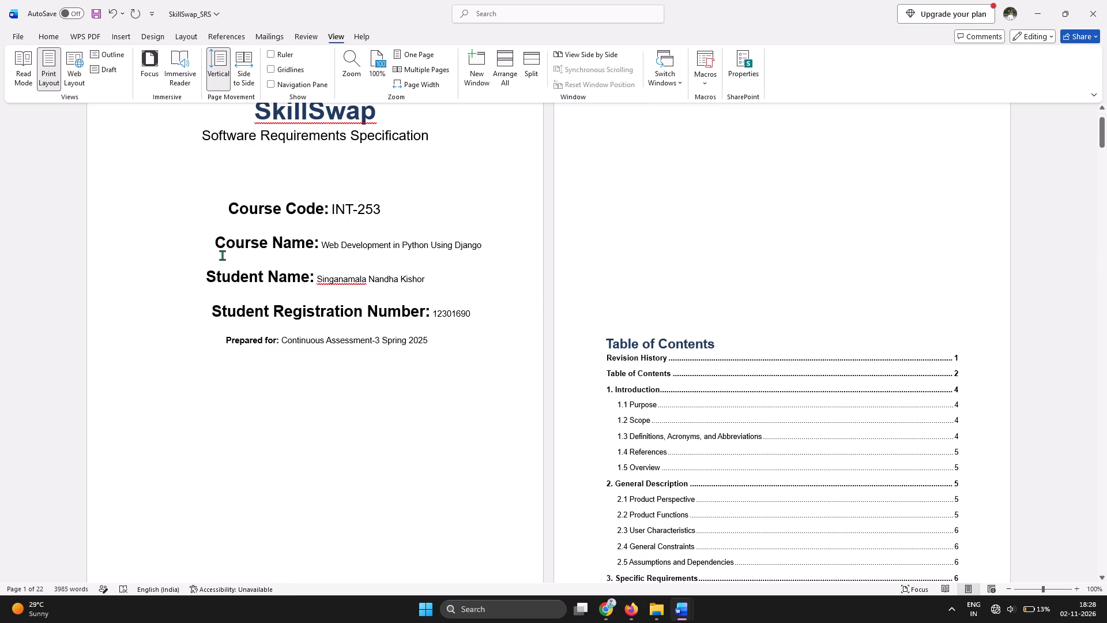
# Remove leading spaces before the Course Code label so it starts about level with the Course Name label.
pyautogui.click(228, 202)
pyautogui.press('BackSpace')
pyautogui.press('BackSpace')
pyautogui.press('BackSpace')
pyautogui.press('BackSpace')
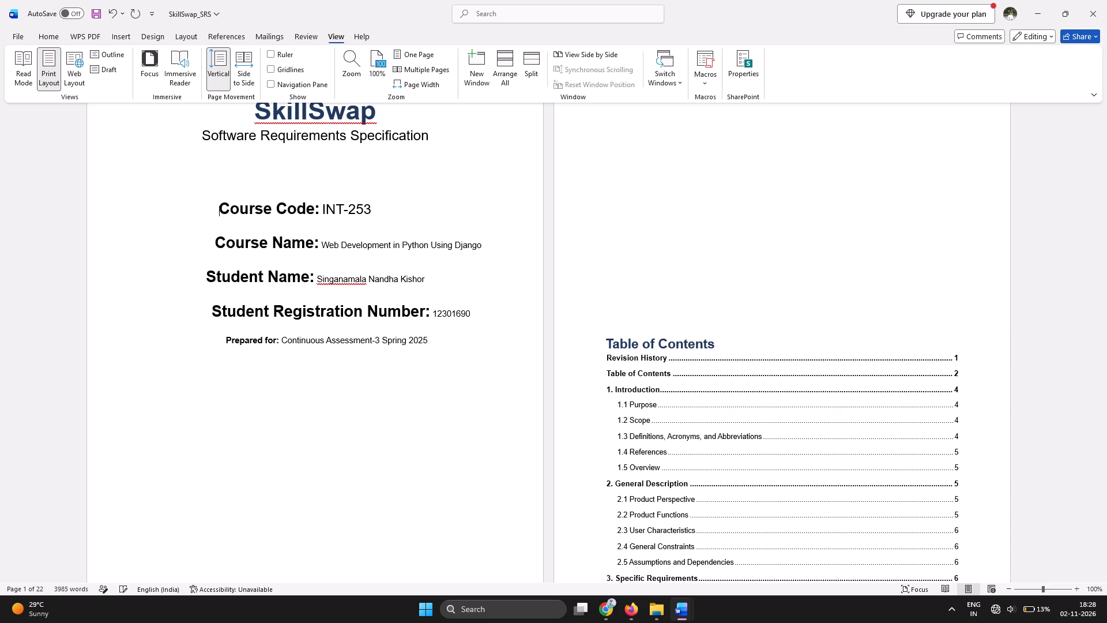
pyautogui.press('BackSpace')
# Add leading spaces before the Student Name and Student Registration Number labels to line them up with the Course Name label.
pyautogui.click(204, 277)
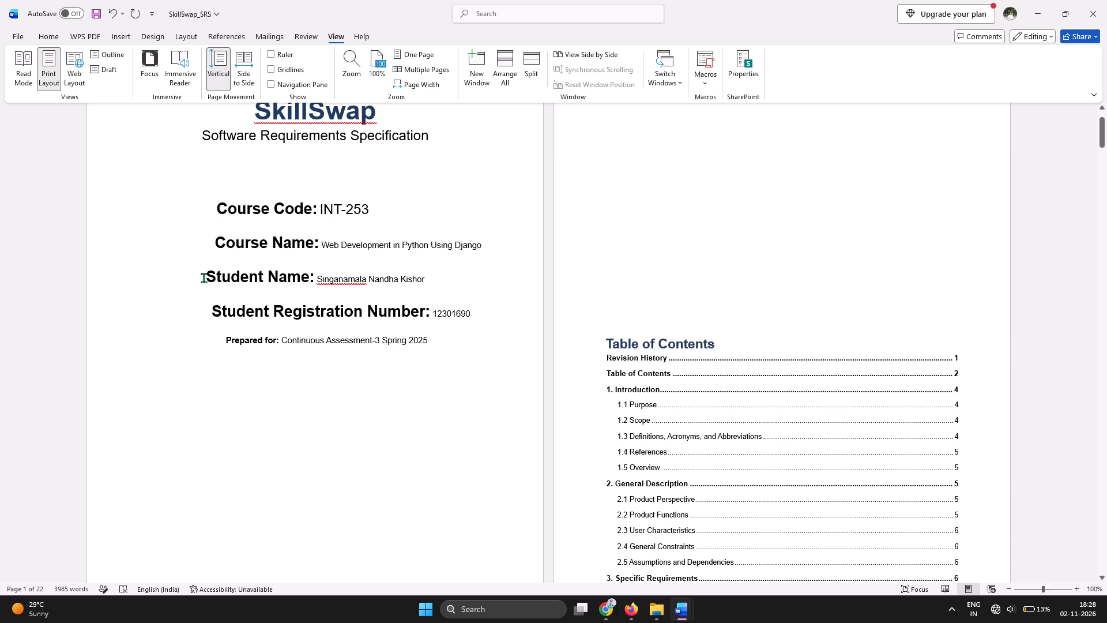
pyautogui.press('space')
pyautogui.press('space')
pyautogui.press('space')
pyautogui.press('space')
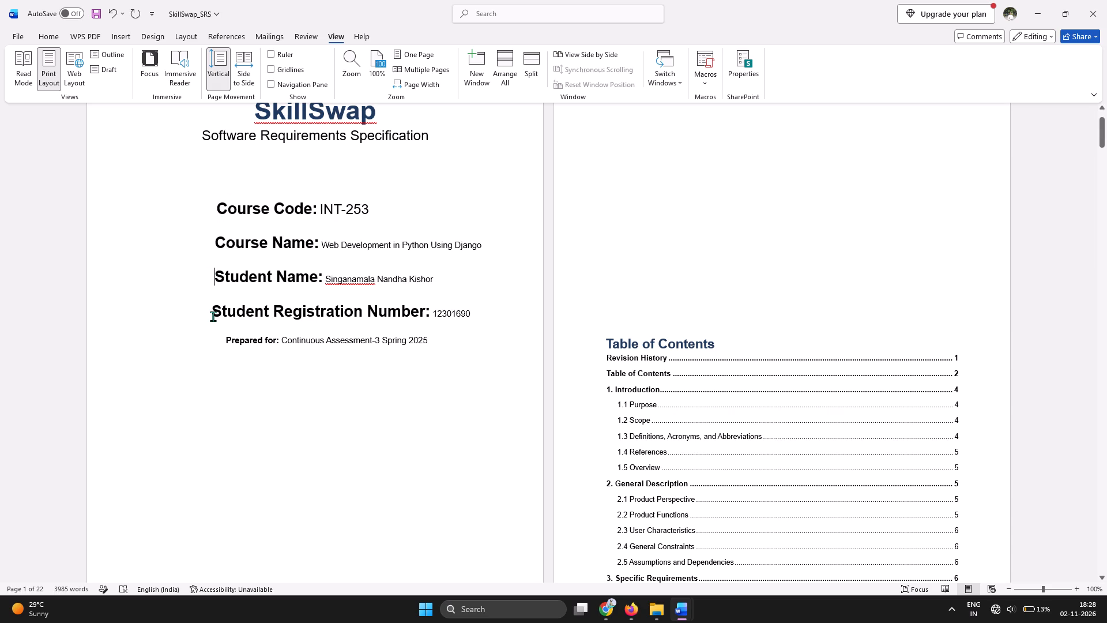
pyautogui.click(213, 316)
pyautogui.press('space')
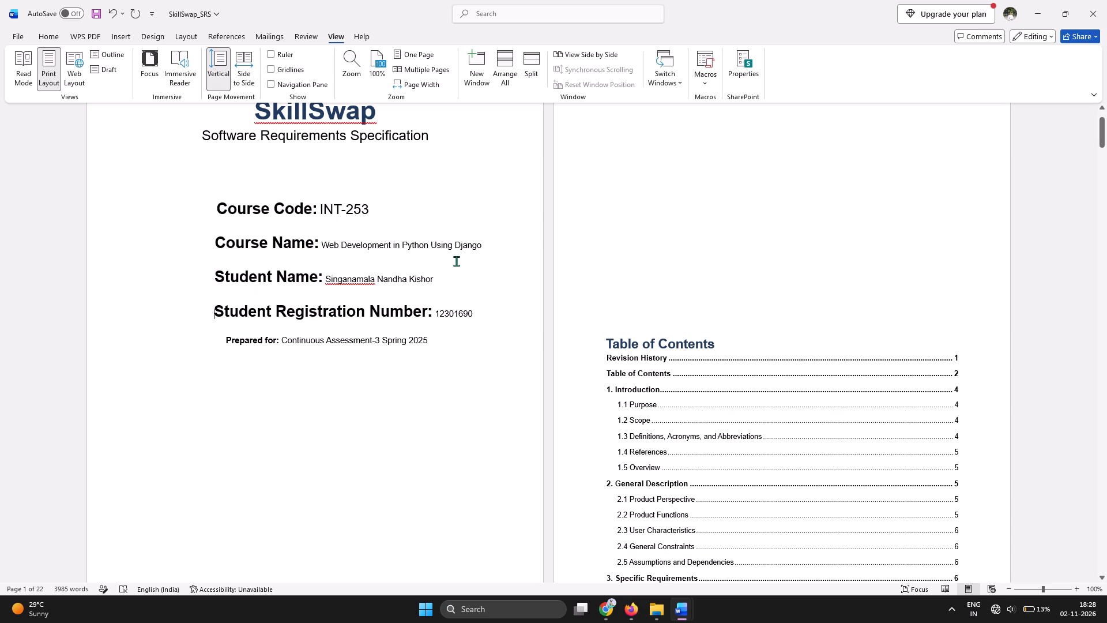
# Remove leading spaces before the Prepared for label so it starts level with the labels above it.
pyautogui.click(223, 340)
pyautogui.press('BackSpace')
pyautogui.press('BackSpace')
pyautogui.press('BackSpace')
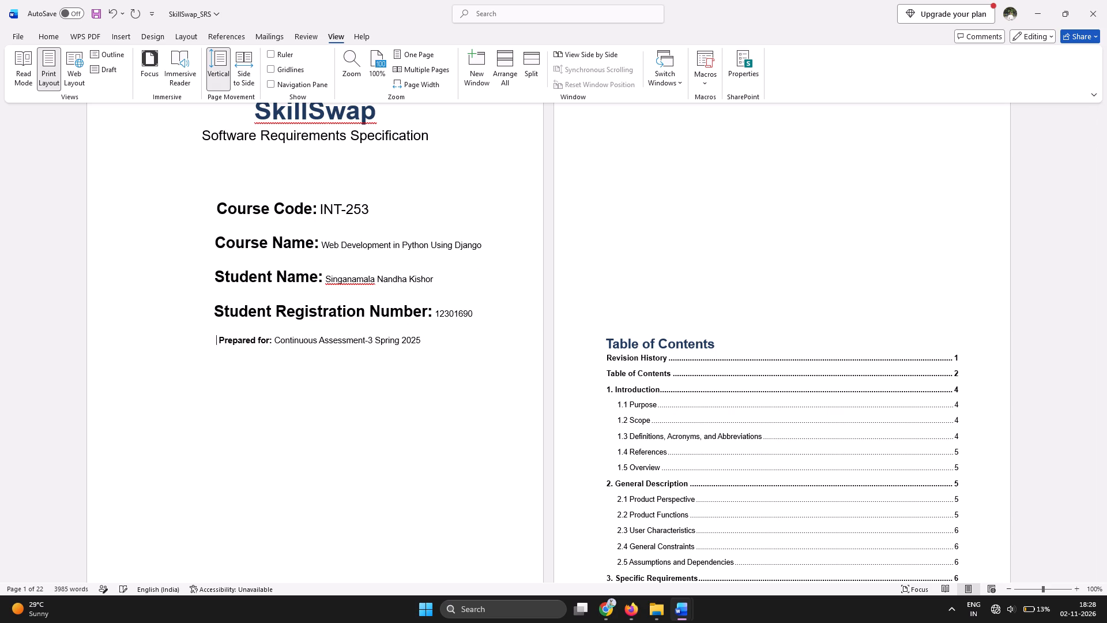
pyautogui.press('BackSpace')
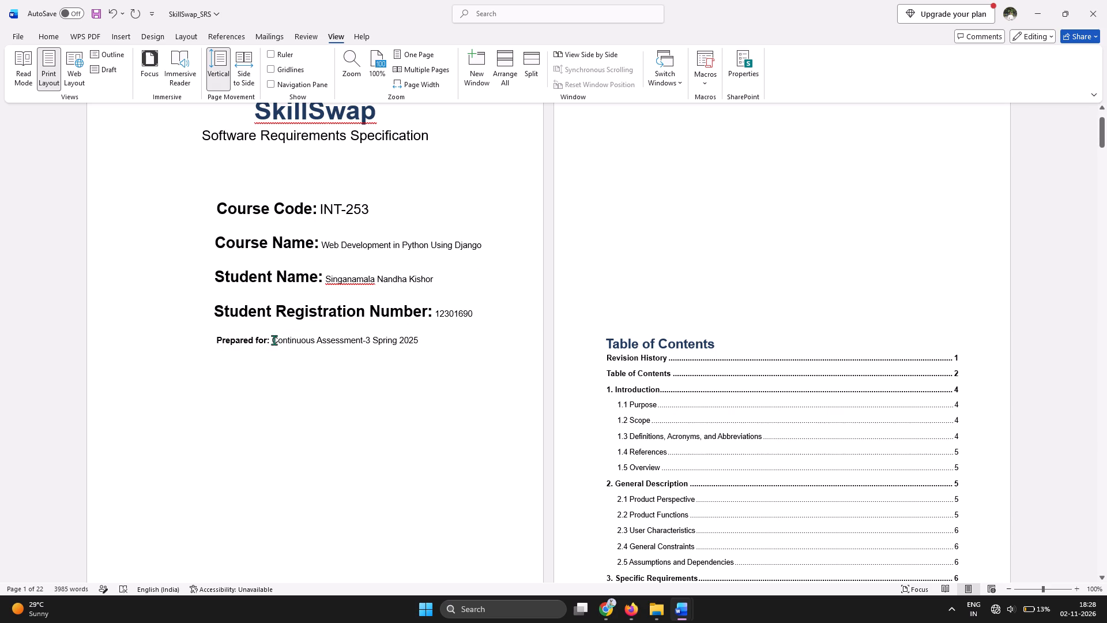
# Set the Prepared for label on the title page to font size 20.
pyautogui.moveTo(269, 340); pyautogui.dragTo(221, 337)
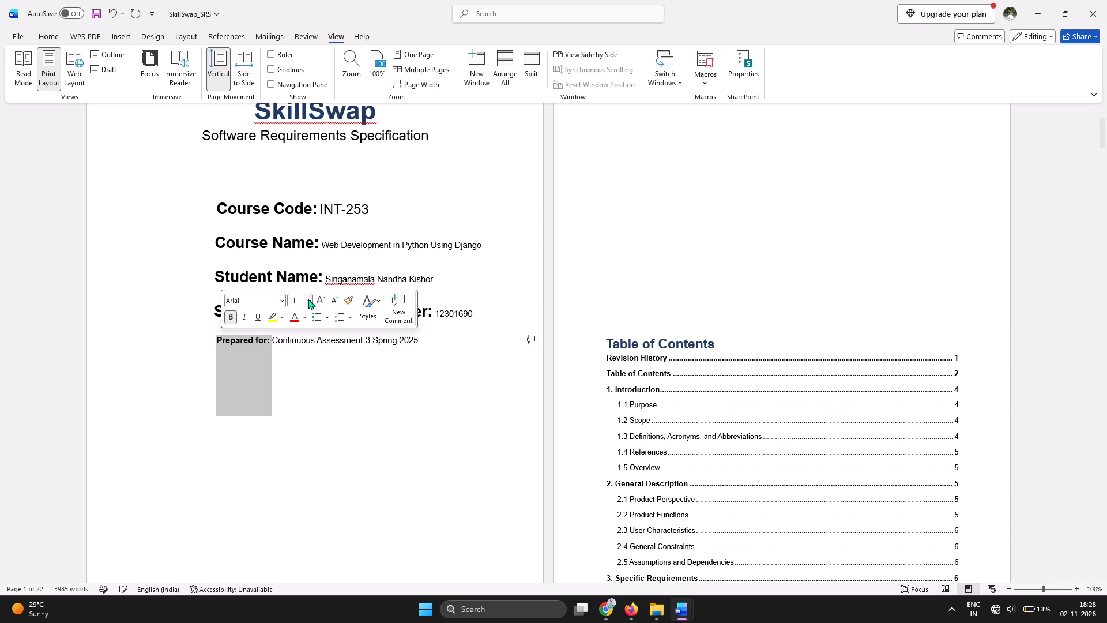
pyautogui.click(312, 297)
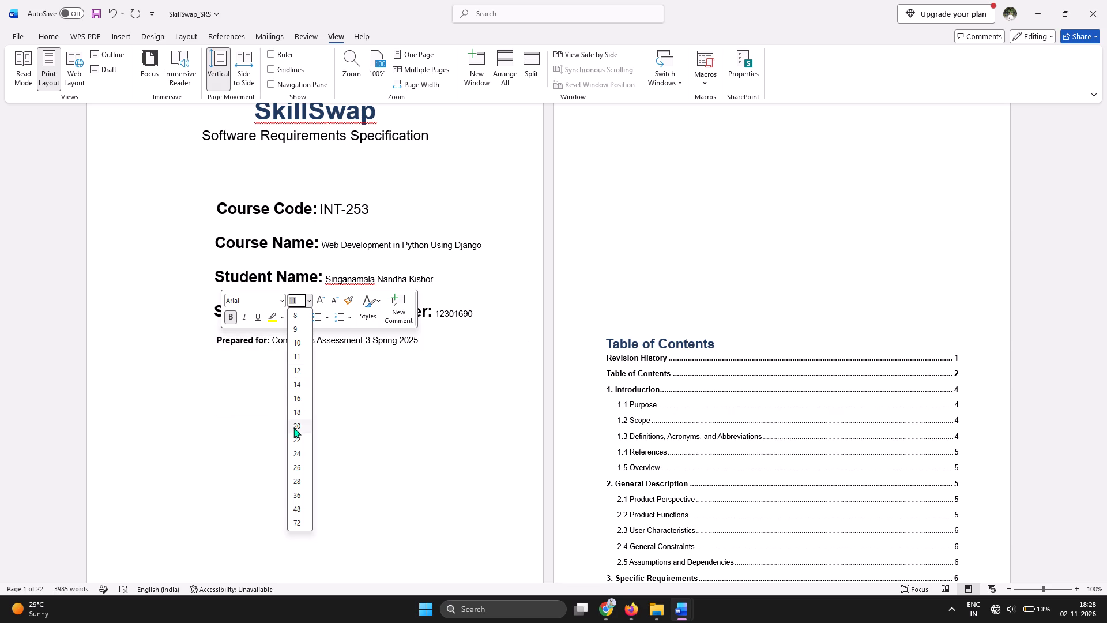
pyautogui.click(293, 427)
pyautogui.click(415, 378)
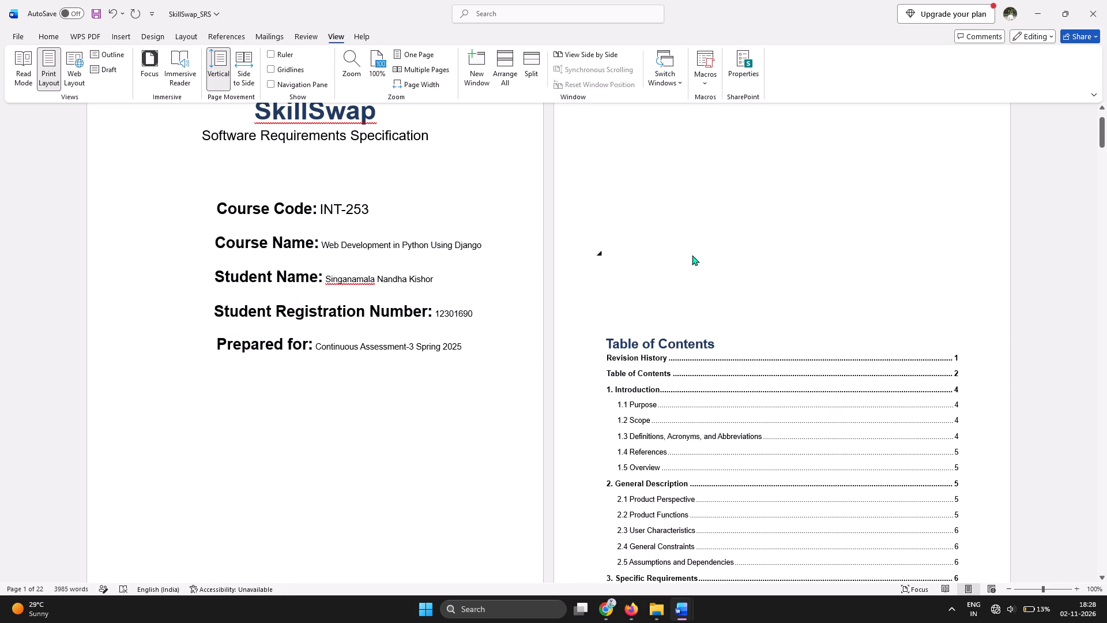
# Delete the blank lines above the Table of Contents heading so it starts at the top of its page.
pyautogui.click(616, 321)
pyautogui.press('BackSpace')
pyautogui.press('BackSpace')
pyautogui.press('BackSpace')
pyautogui.press('BackSpace')
pyautogui.scroll(1, 616, 321)
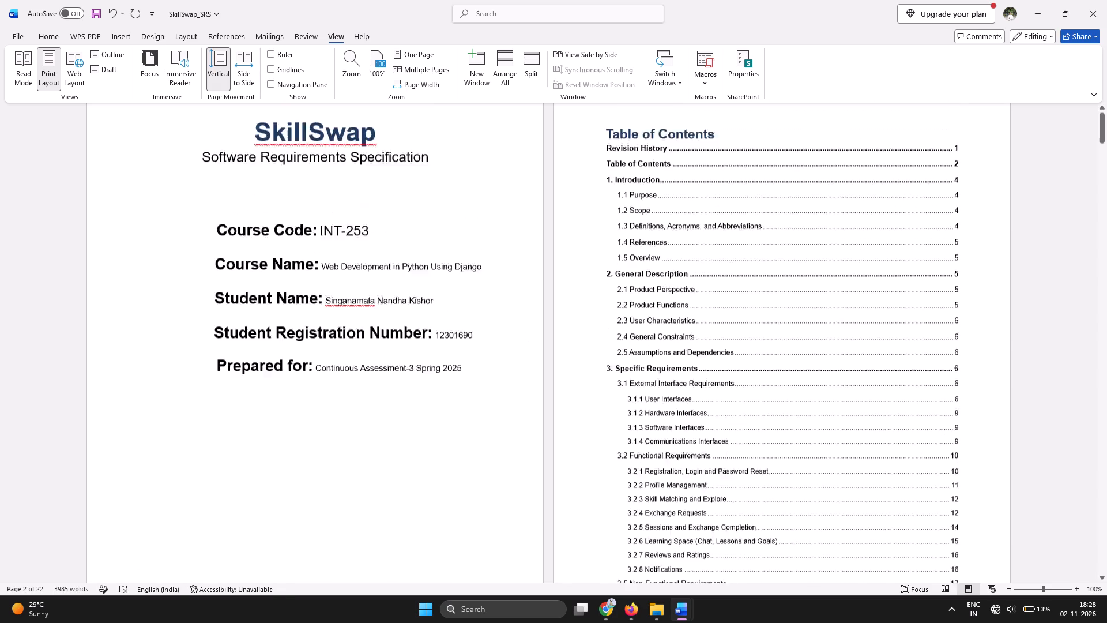
pyautogui.scroll(1, 616, 321)
pyautogui.scroll(-1, 378, 351)
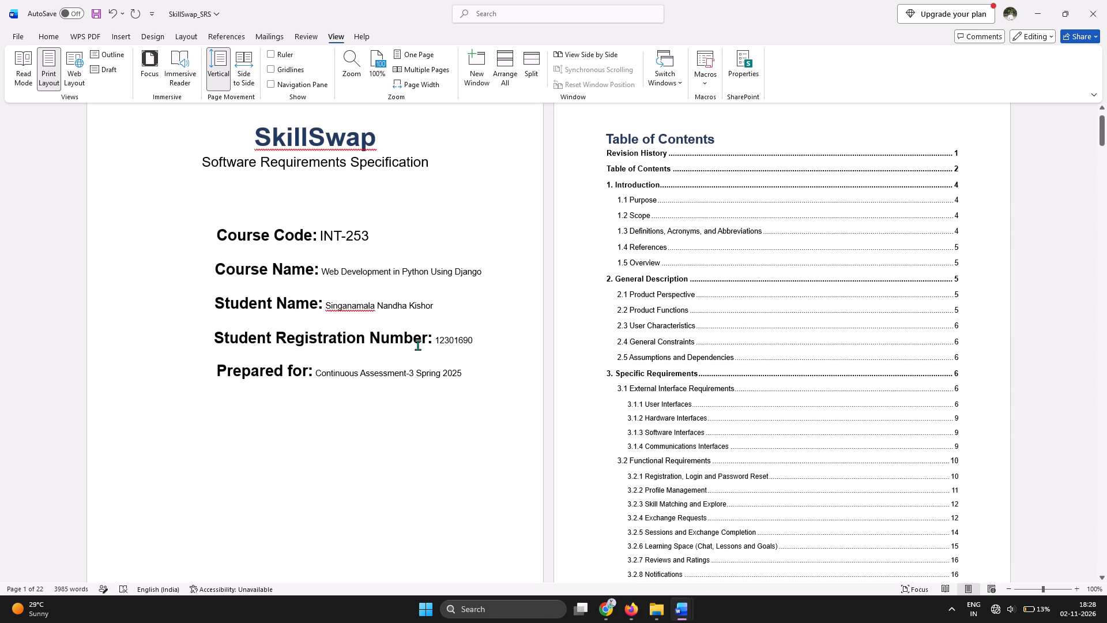
# Set the course name value, Web Development in Python Using Django, to font size 12.
pyautogui.moveTo(488, 272); pyautogui.dragTo(323, 267)
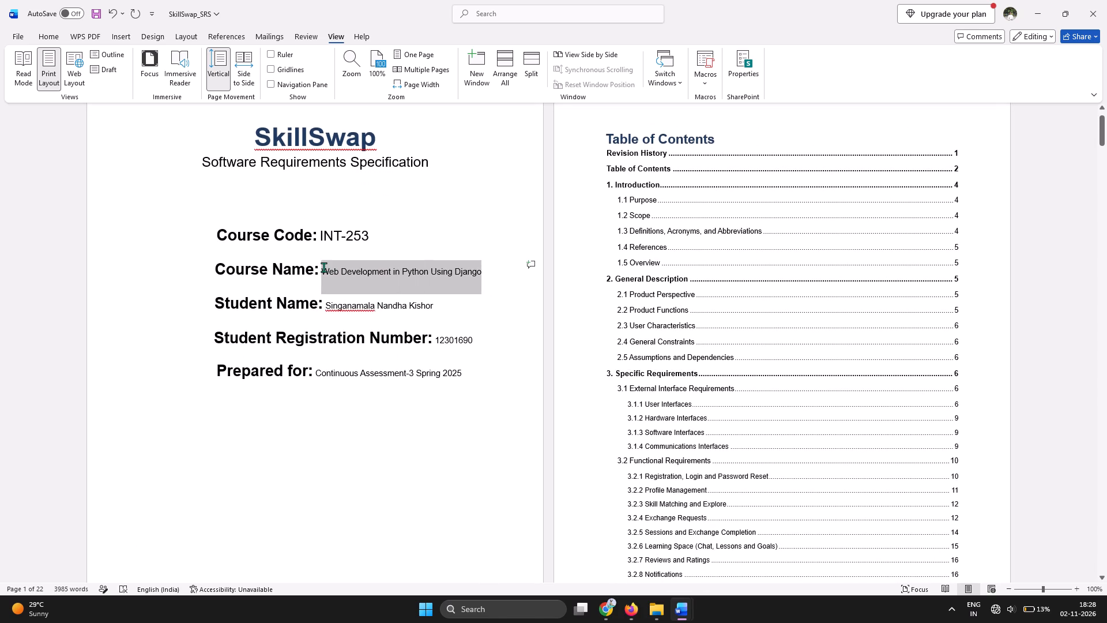
pyautogui.moveTo(323, 267); pyautogui.dragTo(324, 267)
pyautogui.click(414, 231)
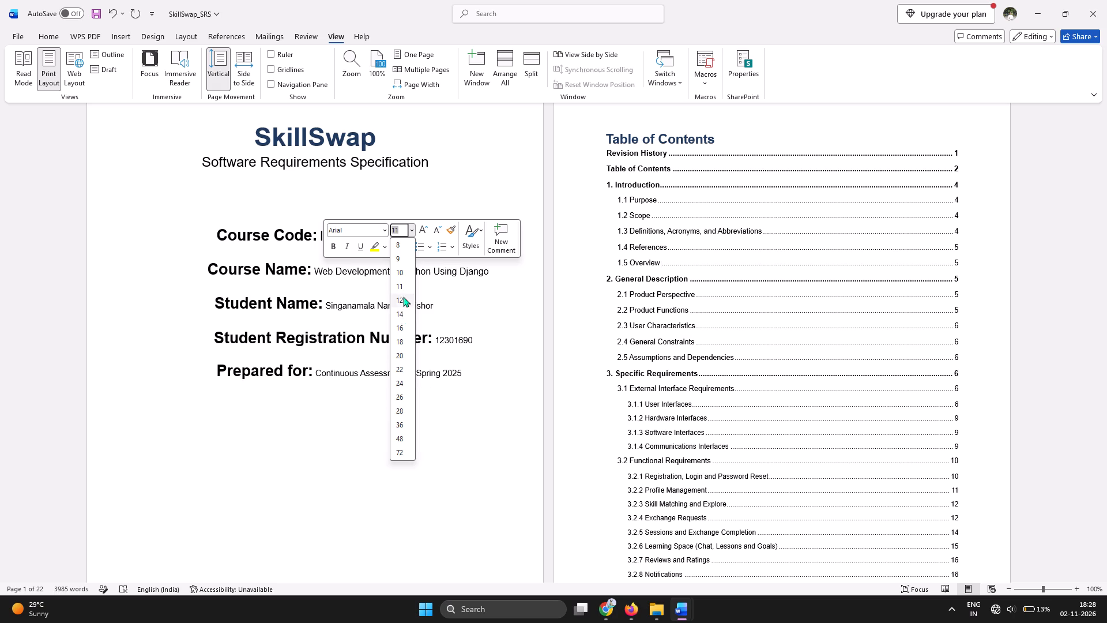
pyautogui.click(403, 297)
pyautogui.click(343, 258)
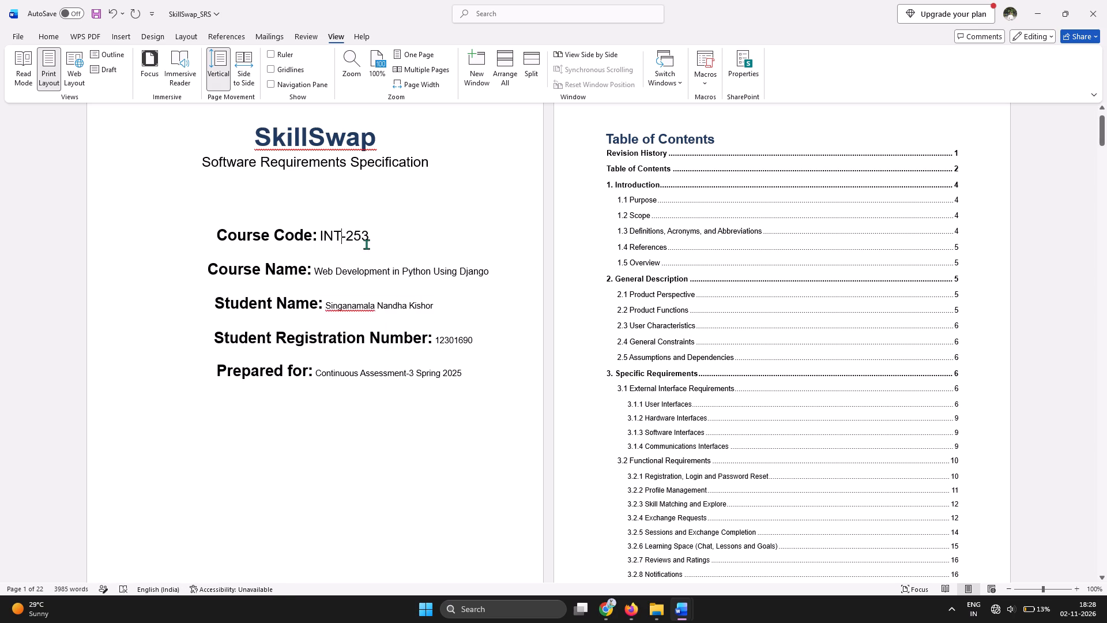
# Set the course code value INT-253 on the title page to font size 12.
pyautogui.moveTo(375, 240); pyautogui.dragTo(321, 231)
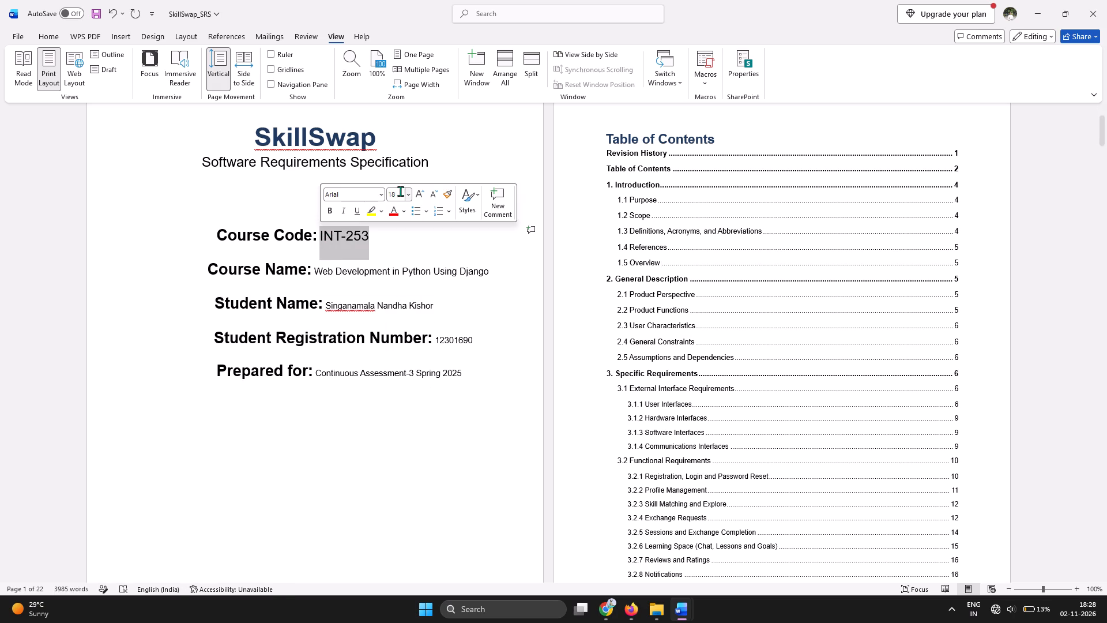
pyautogui.click(409, 193)
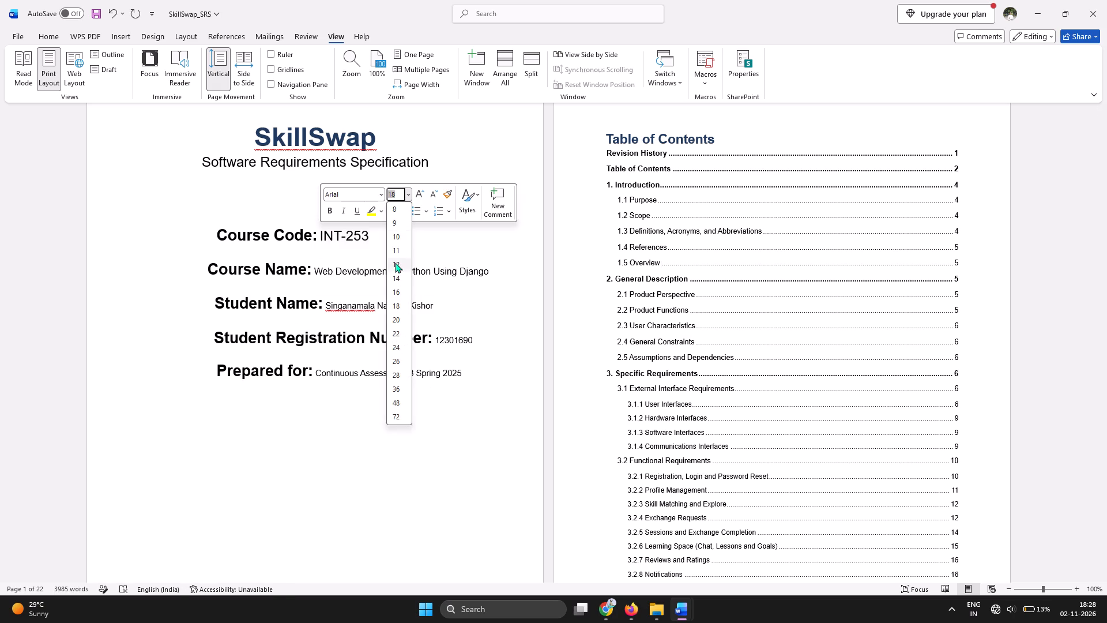
pyautogui.click(395, 262)
# Set the student name value on the title page to font size 12.
pyautogui.moveTo(439, 311); pyautogui.dragTo(385, 310)
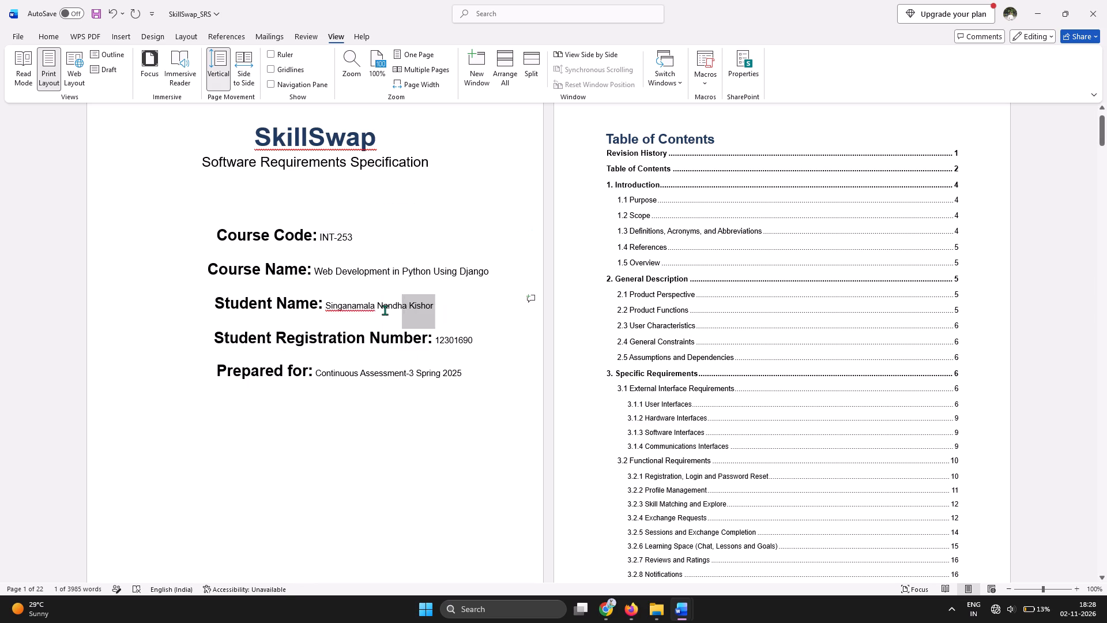
pyautogui.moveTo(385, 310); pyautogui.dragTo(329, 305)
pyautogui.click(416, 266)
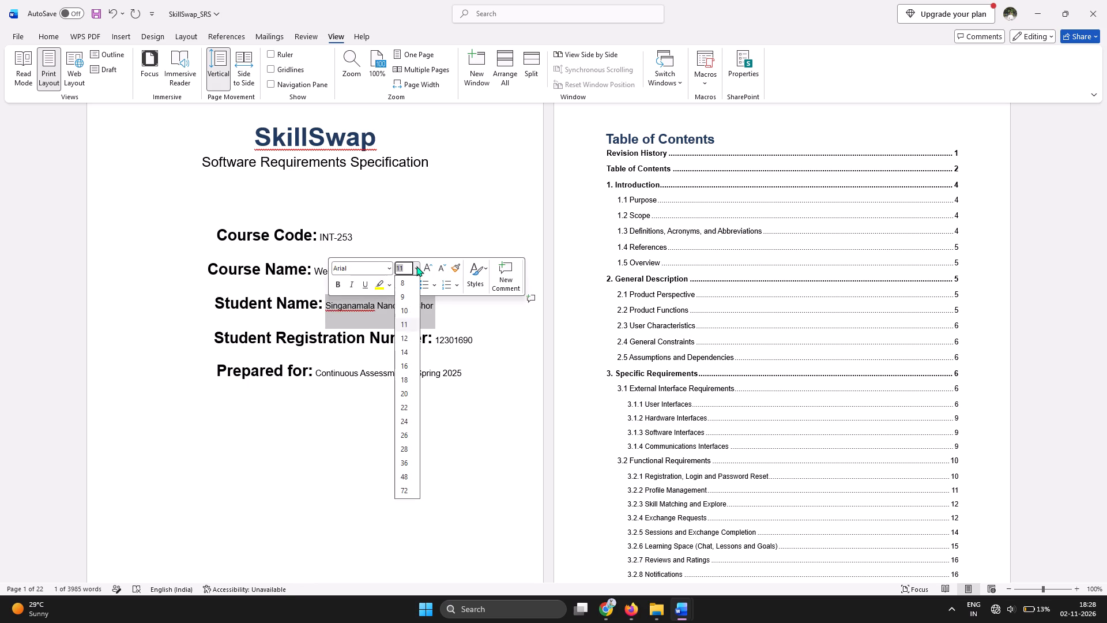
pyautogui.click(402, 337)
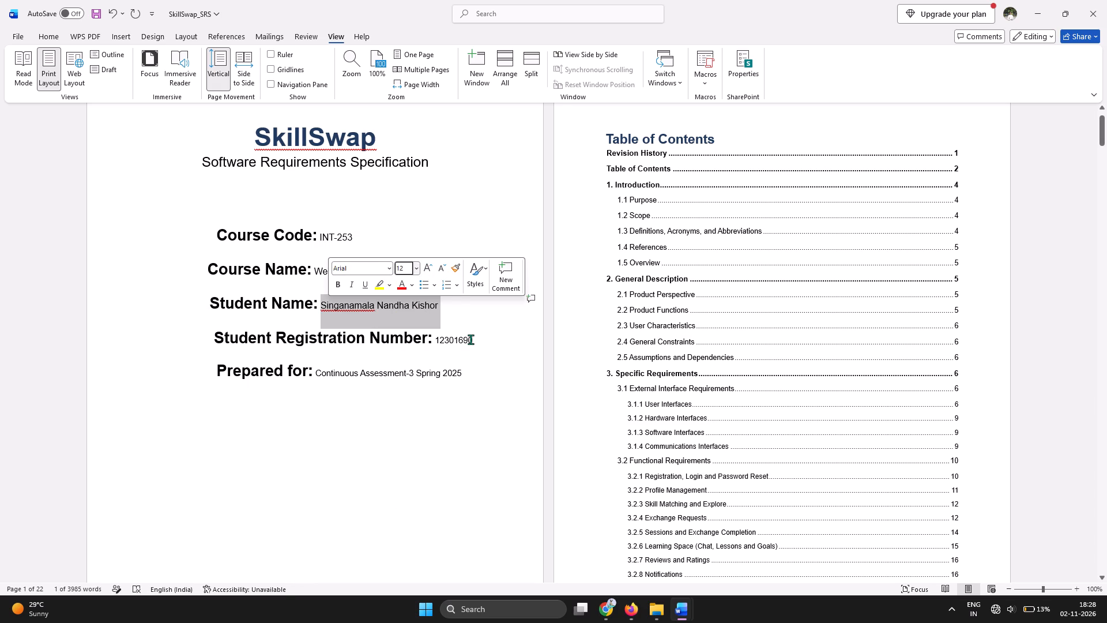
# Set the student registration number value on the title page to font size 12.
pyautogui.click(470, 339)
pyautogui.moveTo(480, 339); pyautogui.dragTo(437, 338)
pyautogui.click(437, 338)
pyautogui.moveTo(434, 338); pyautogui.dragTo(464, 339)
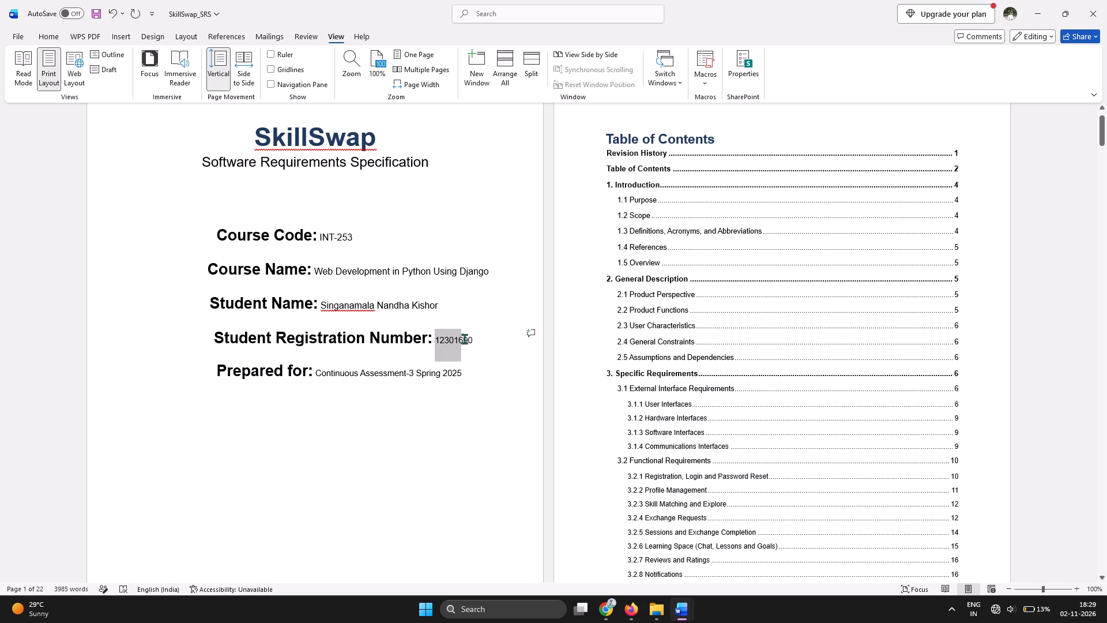
pyautogui.moveTo(464, 339); pyautogui.dragTo(475, 339)
pyautogui.click(560, 302)
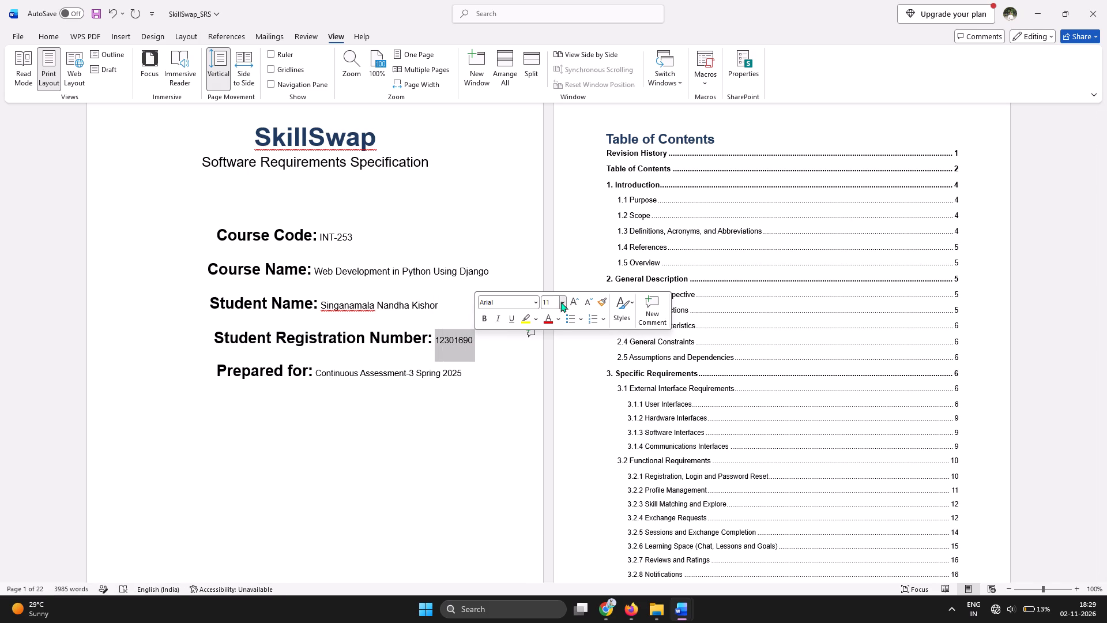
pyautogui.click(552, 369)
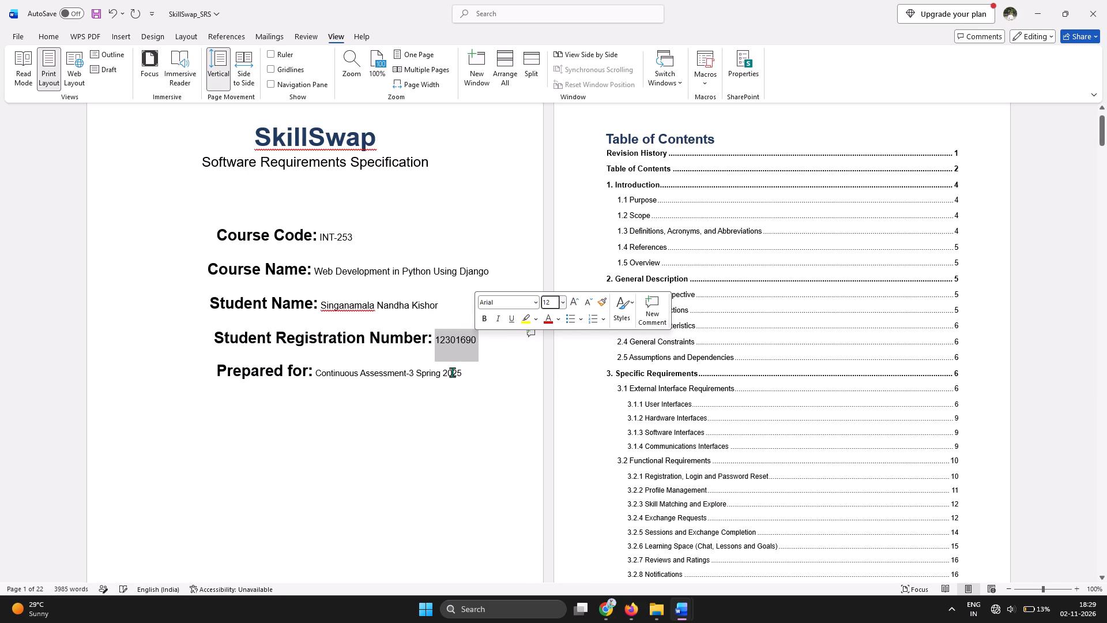
# Set the Prepared for value, Continuous Assessment-3 Spring 2025, to font size 12.
pyautogui.moveTo(466, 371); pyautogui.dragTo(335, 370)
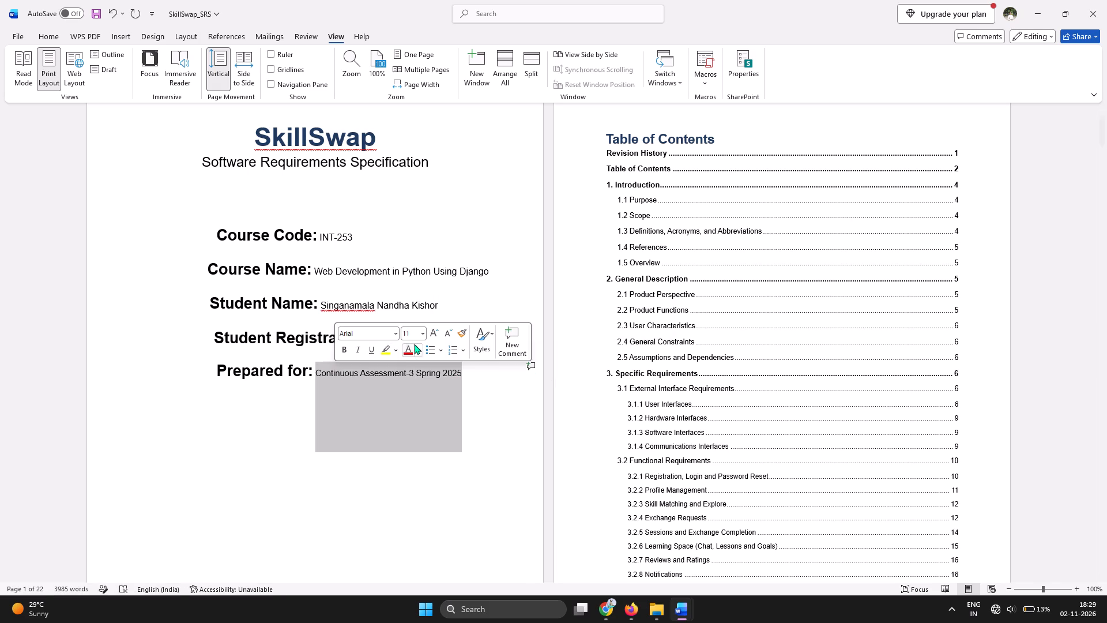
pyautogui.click(421, 333)
pyautogui.click(414, 404)
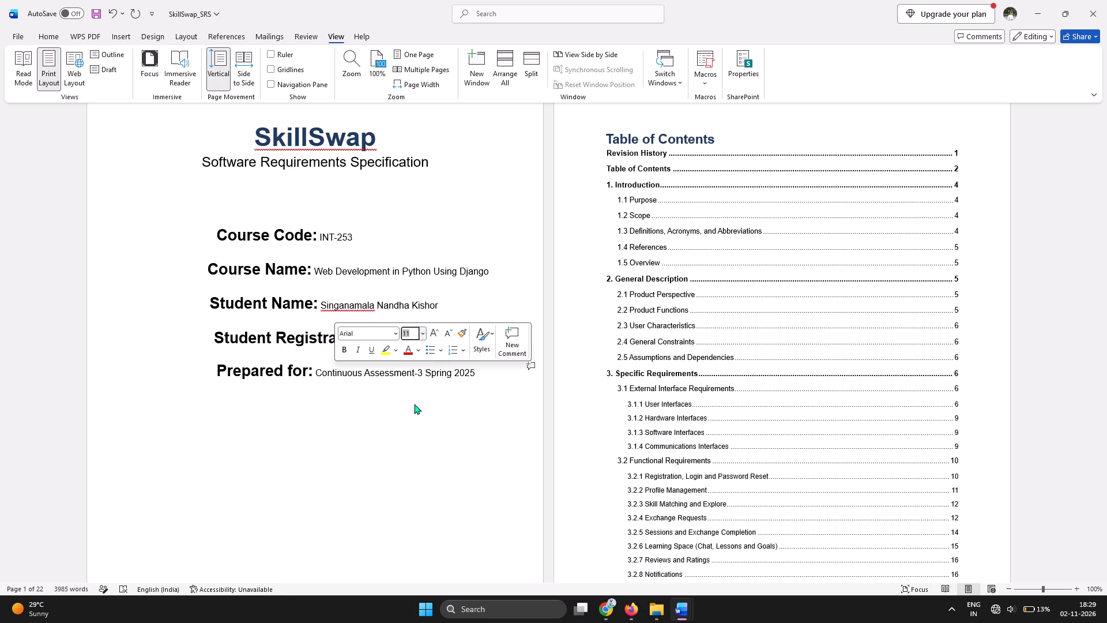
pyautogui.click(481, 376)
# Set the SkillSwap title together with the Software Requirements Specification subtitle to font size 20.
pyautogui.scroll(1, 481, 376)
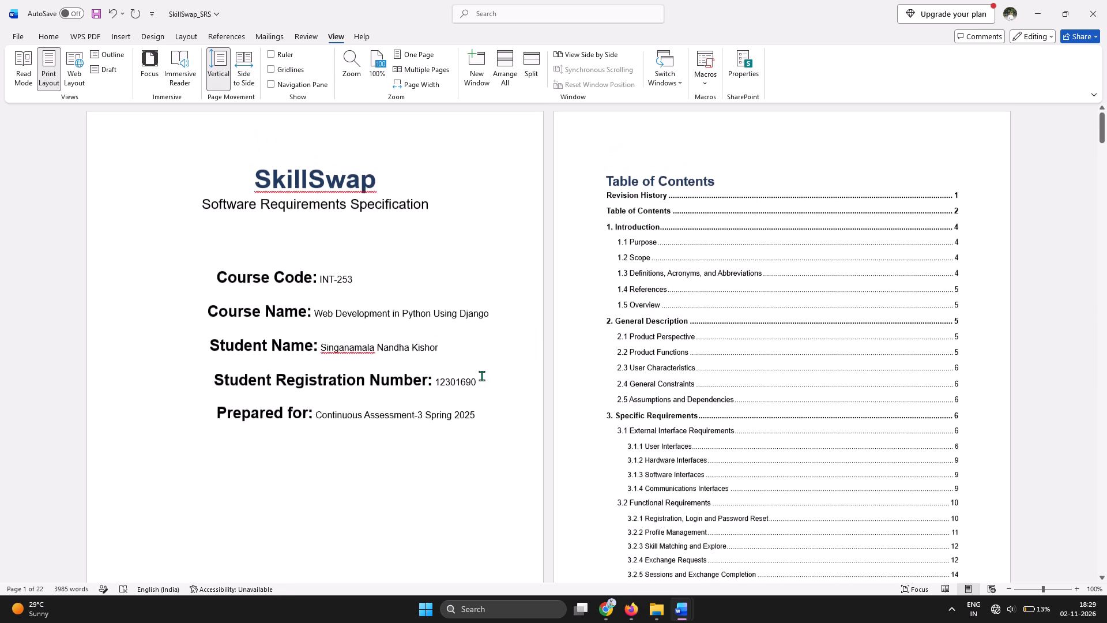
pyautogui.moveTo(438, 209); pyautogui.dragTo(415, 209)
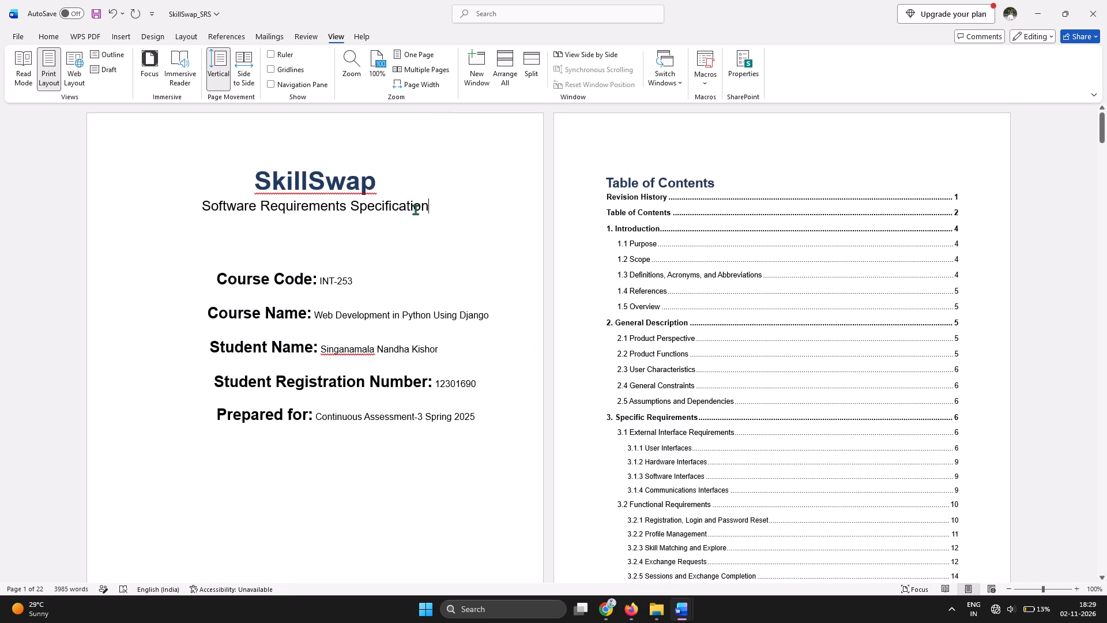
pyautogui.moveTo(415, 209); pyautogui.dragTo(217, 194)
pyautogui.click(303, 157)
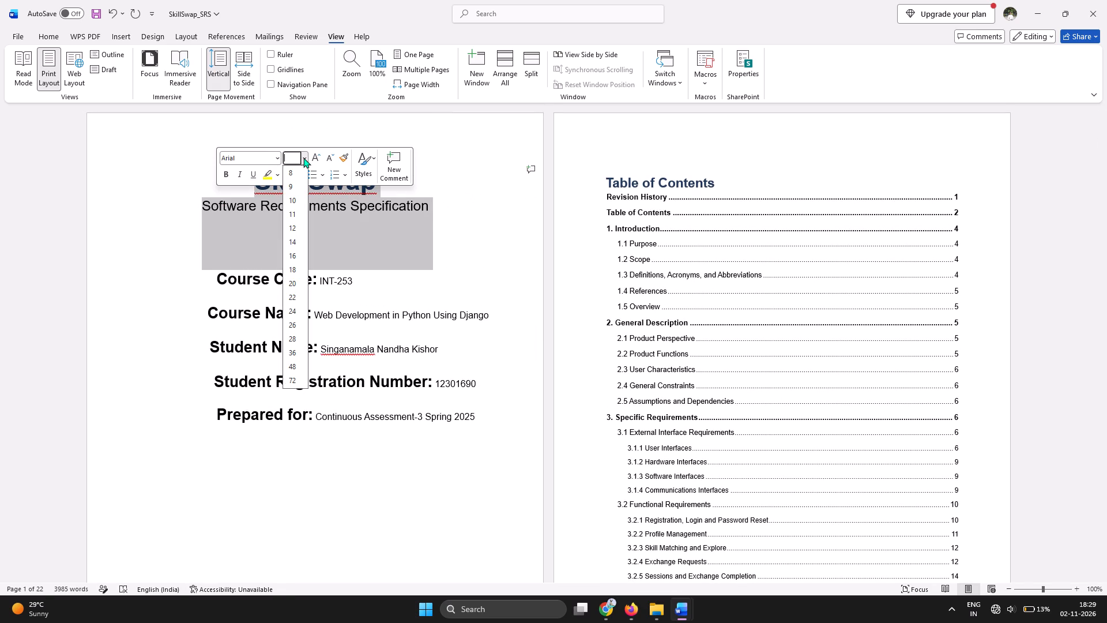
pyautogui.click(290, 279)
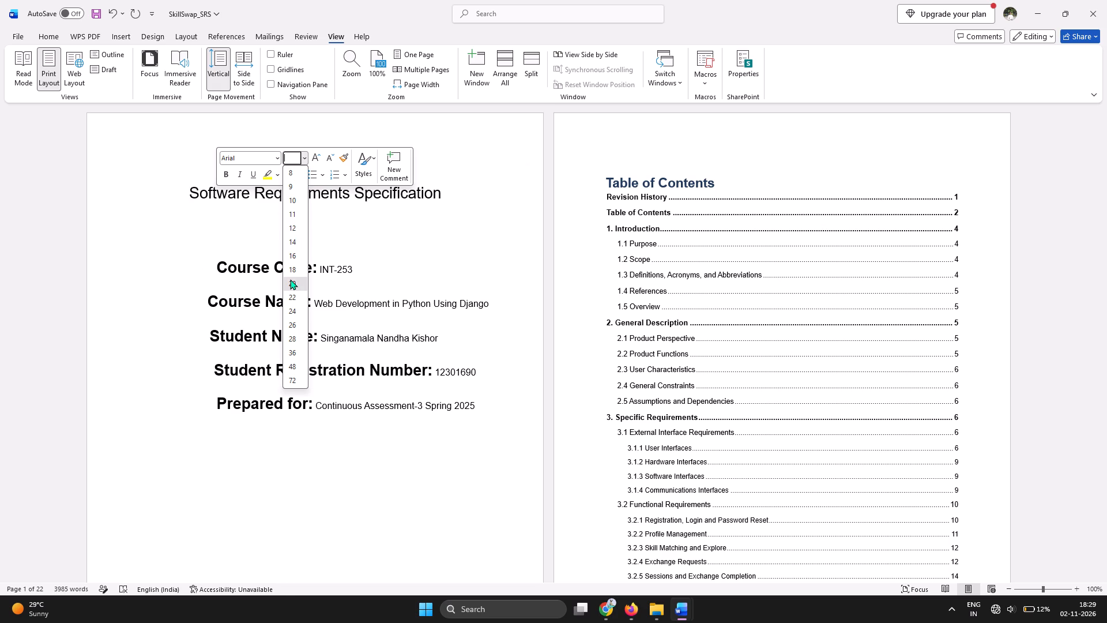
# Make the Software Requirements Specification subtitle on the title page bold.
pyautogui.click(225, 180)
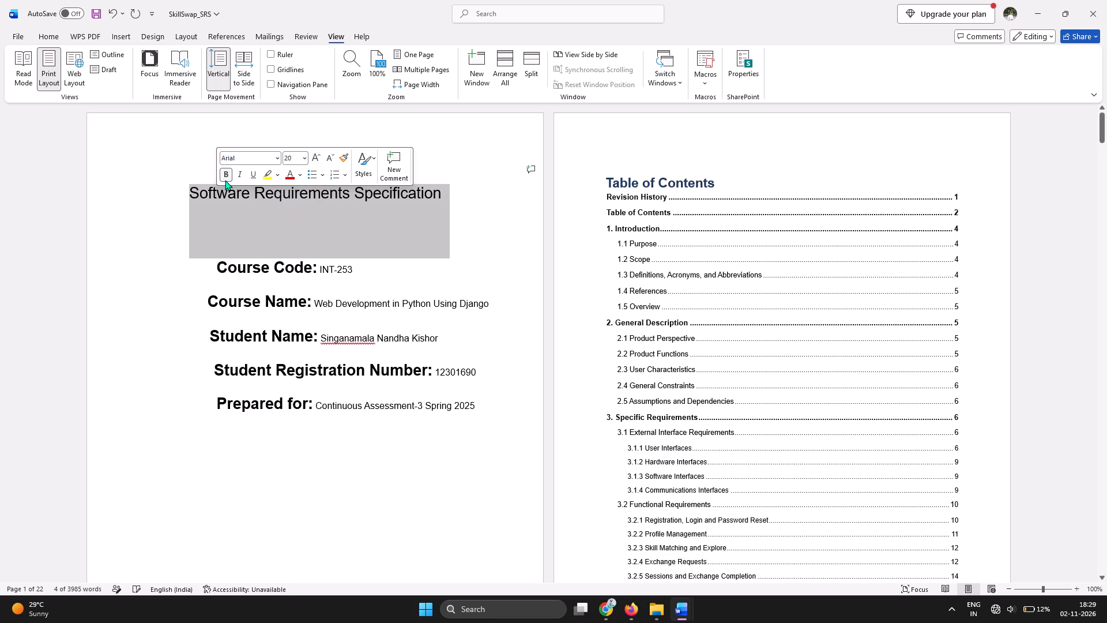
pyautogui.click(227, 176)
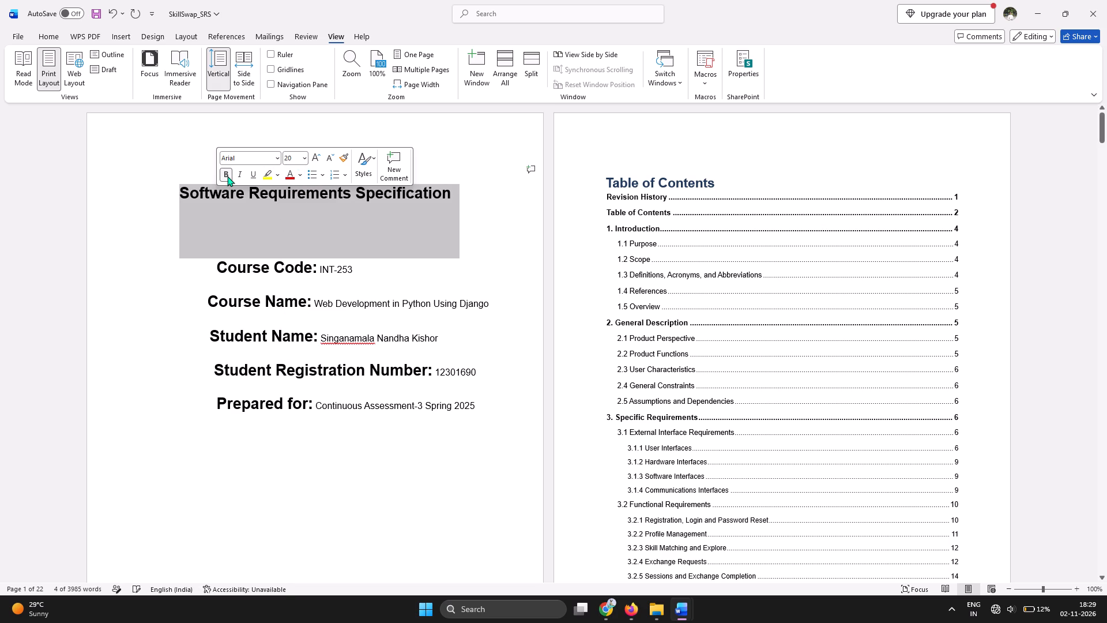
pyautogui.click(447, 187)
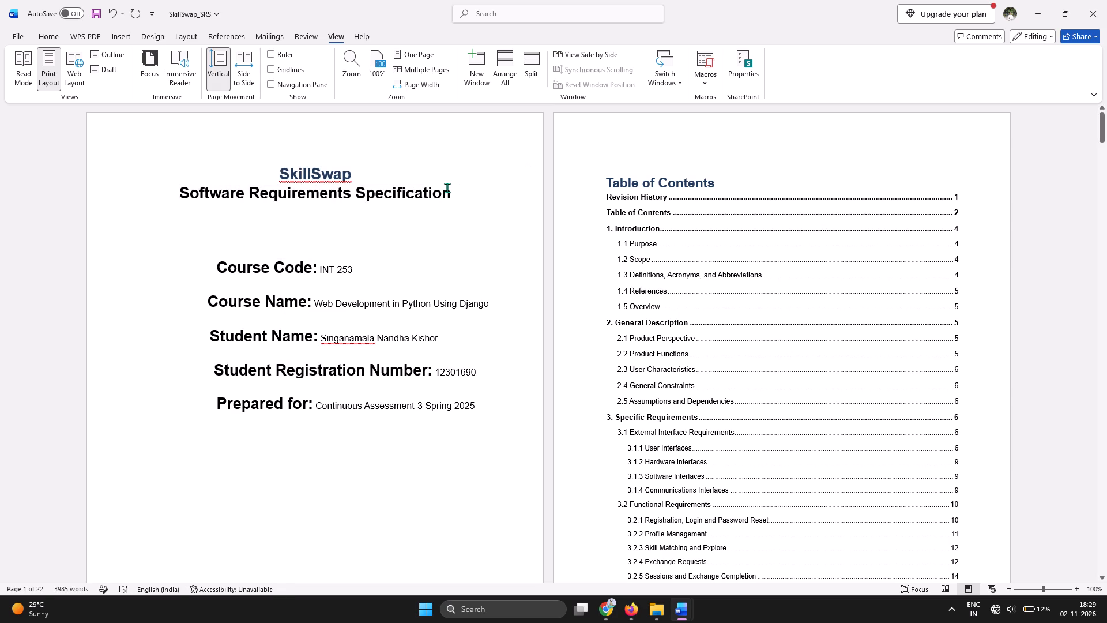
# Review the layout of the whole SkillSwap document, from the title page through the appendices and back to the title page.
pyautogui.scroll(-2, 447, 187)
pyautogui.scroll(2, 447, 187)
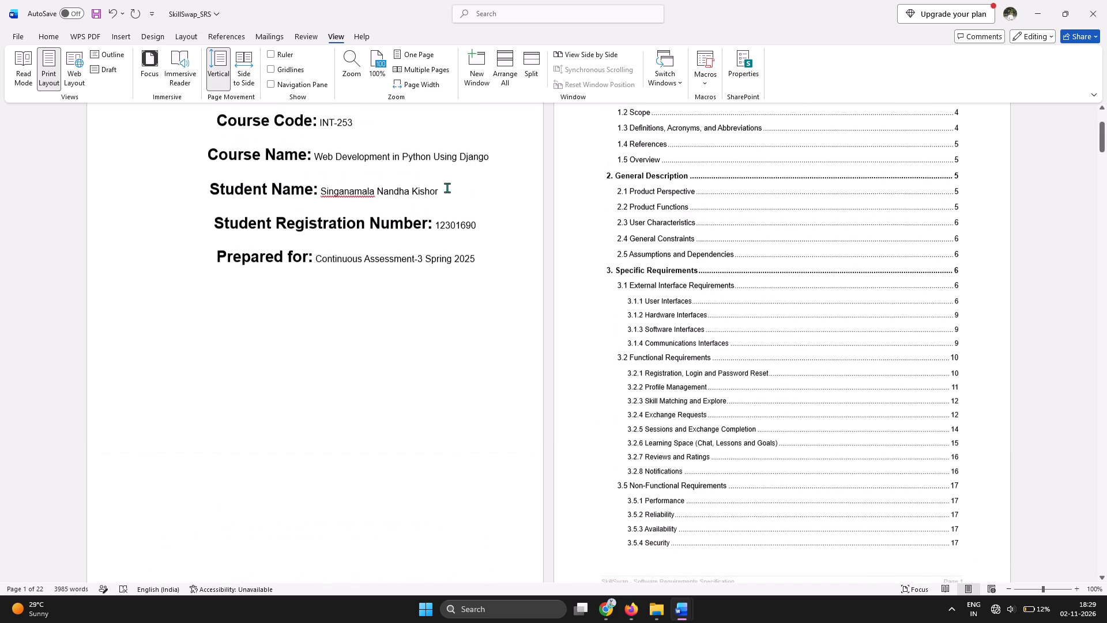
pyautogui.scroll(-3, 447, 187)
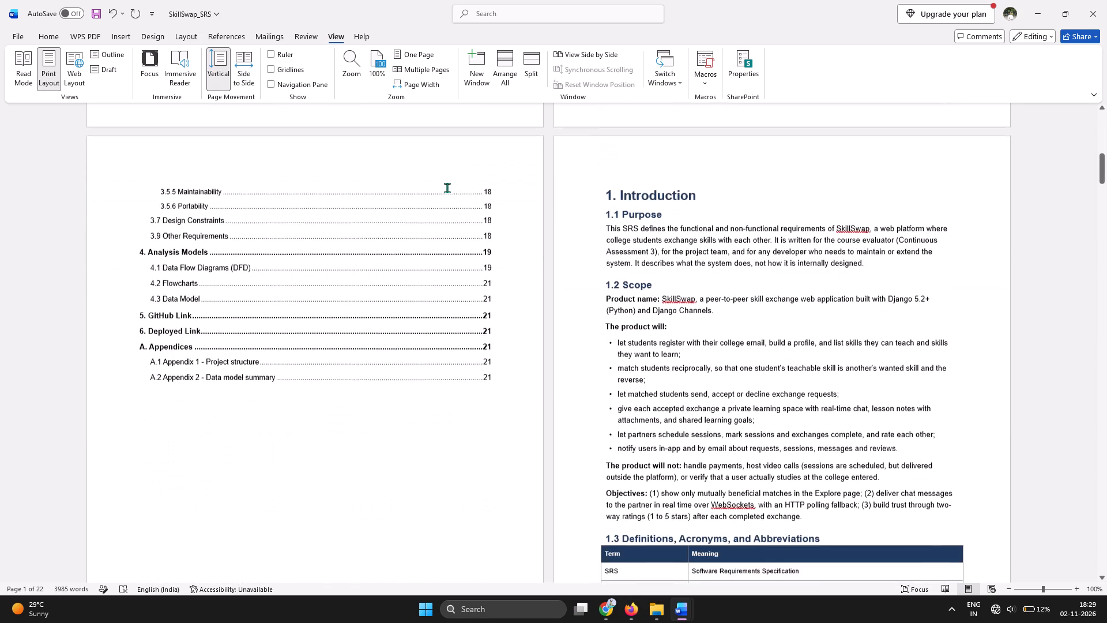
pyautogui.scroll(-3, 447, 187)
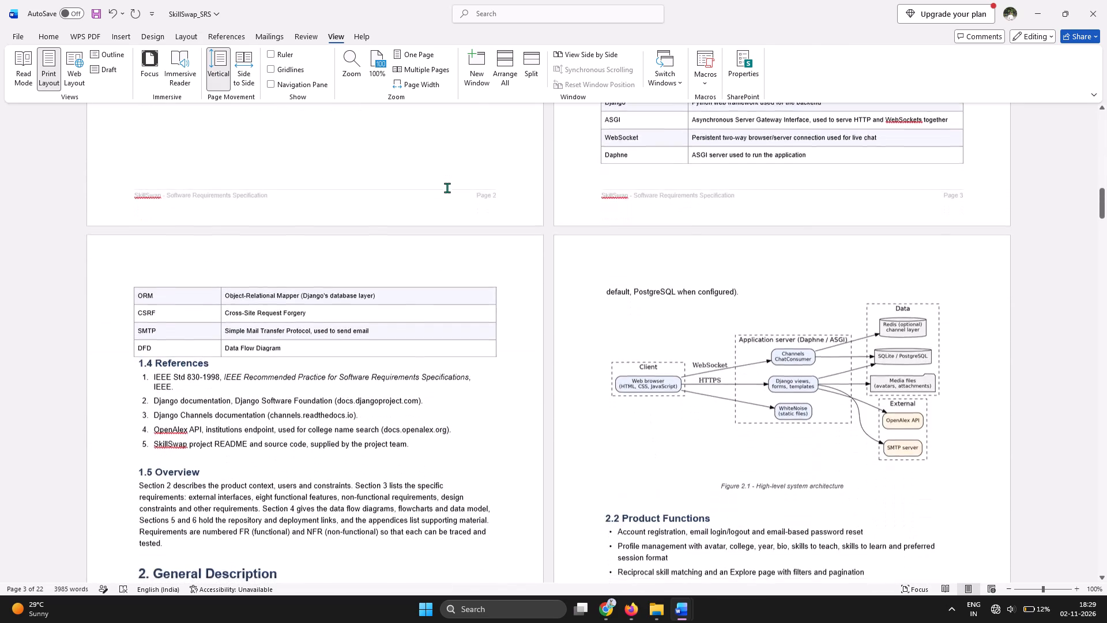
pyautogui.scroll(-2, 447, 187)
pyautogui.scroll(1, 447, 187)
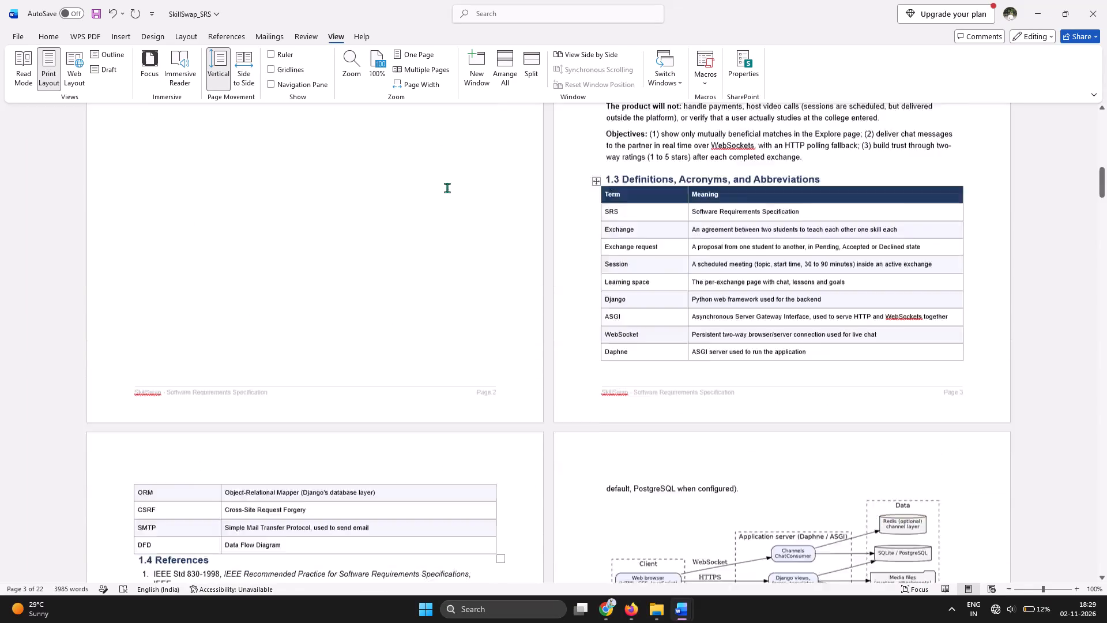
pyautogui.scroll(-4, 447, 187)
pyautogui.scroll(2, 447, 187)
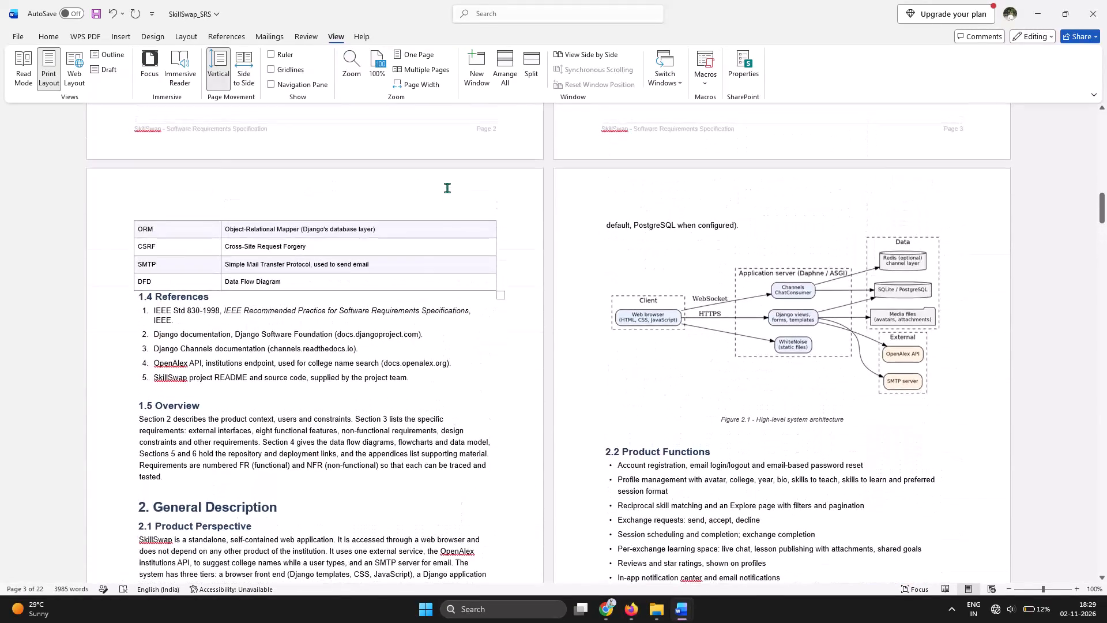
pyautogui.scroll(-6, 447, 187)
pyautogui.scroll(2, 447, 187)
pyautogui.scroll(-4, 447, 187)
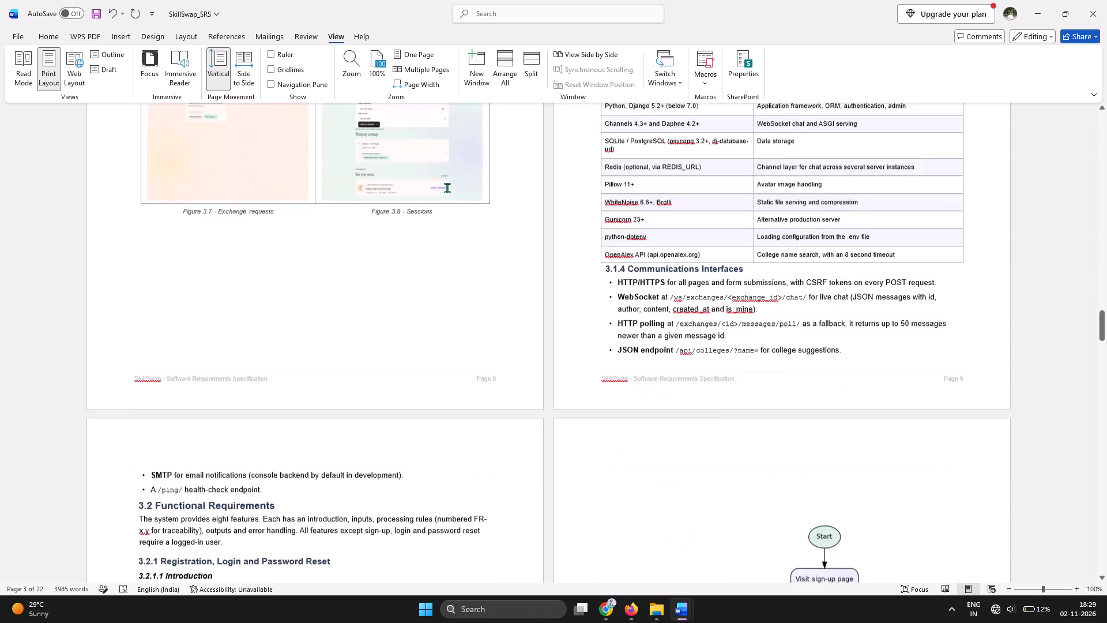
pyautogui.scroll(-7, 447, 187)
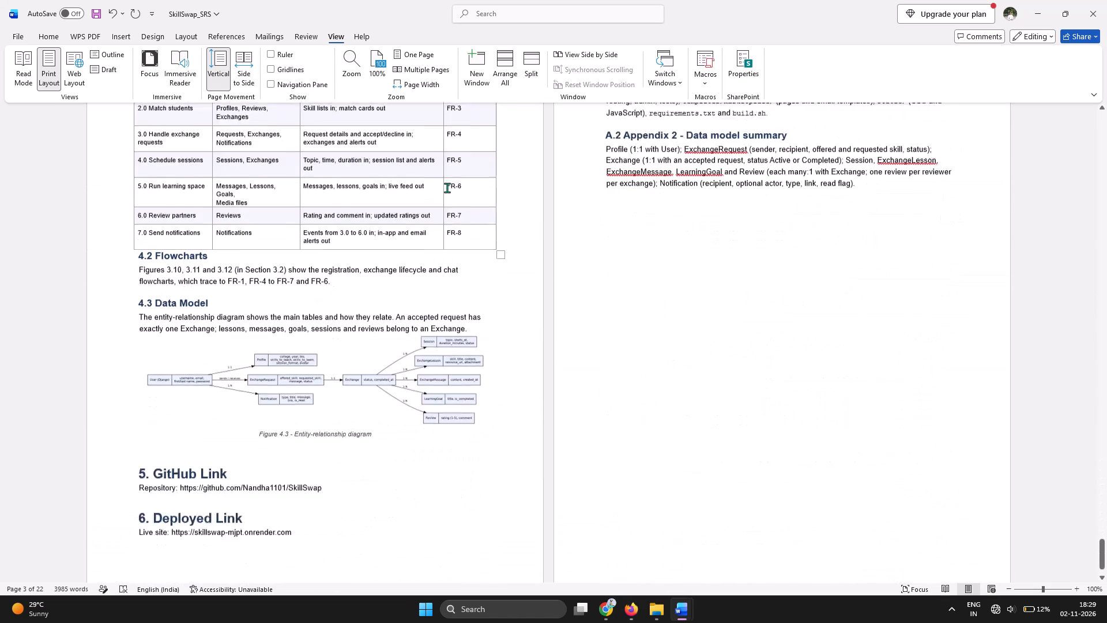
pyautogui.scroll(-1, 447, 187)
pyautogui.scroll(7, 447, 187)
pyautogui.scroll(20, 447, 187)
pyautogui.scroll(16, 447, 187)
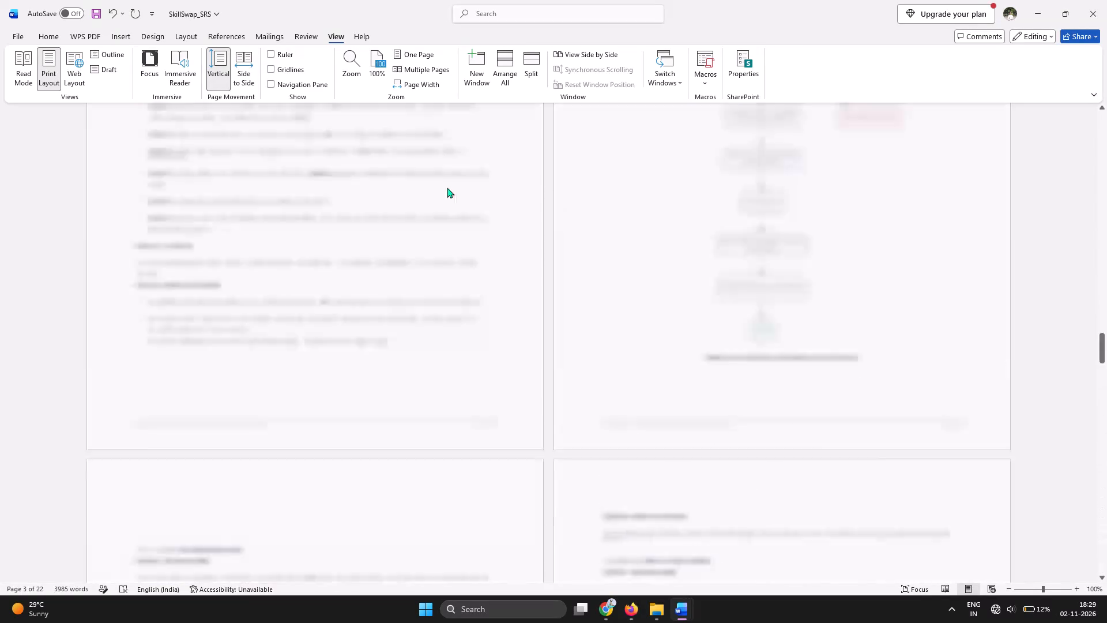
pyautogui.scroll(20, 447, 187)
pyautogui.scroll(20, 447, 187)
pyautogui.scroll(20, 447, 187)
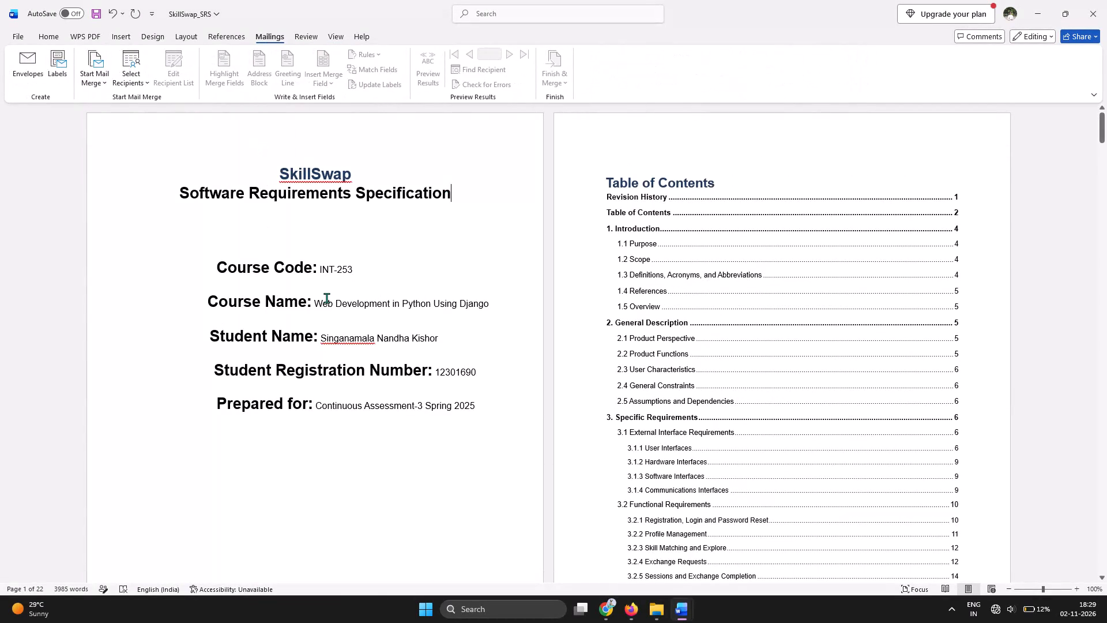
# Save the document to the Desktop as a Word Document named SkillSwap_SRS.
pyautogui.click(93, 10)
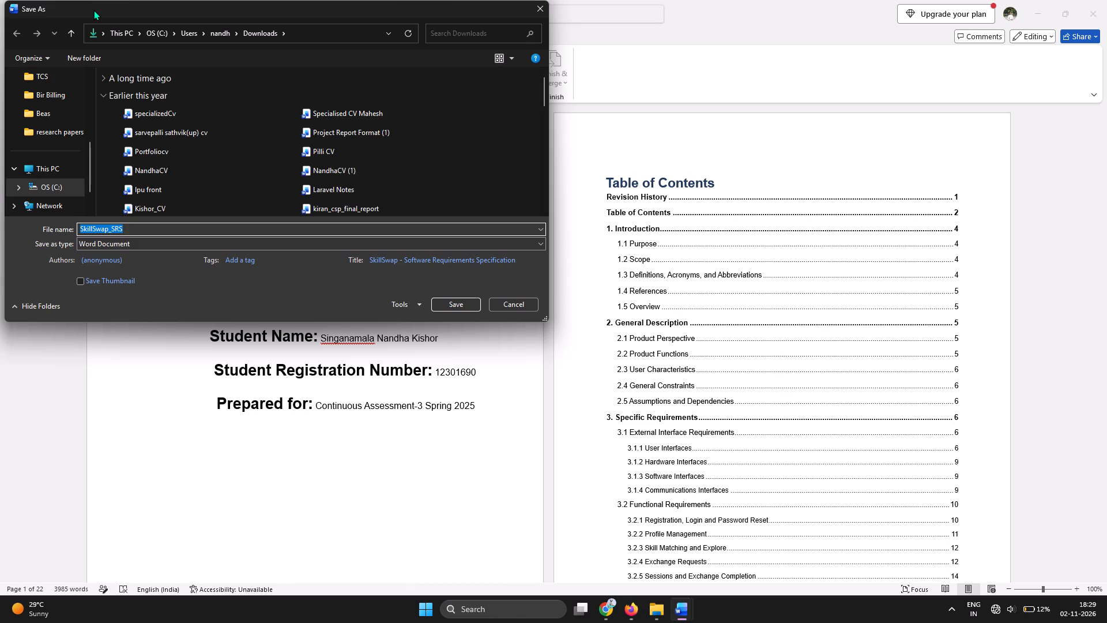
pyautogui.scroll(4, 59, 70)
pyautogui.click(55, 126)
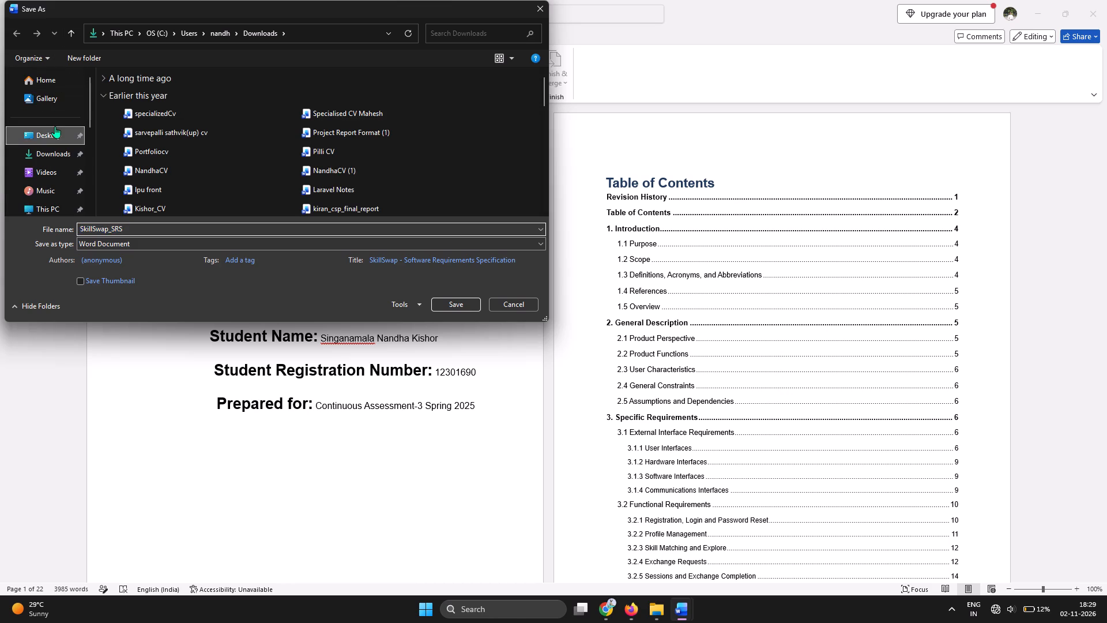
pyautogui.scroll(-20, 240, 135)
pyautogui.scroll(-20, 240, 135)
pyautogui.scroll(-20, 240, 135)
pyautogui.scroll(-7, 240, 135)
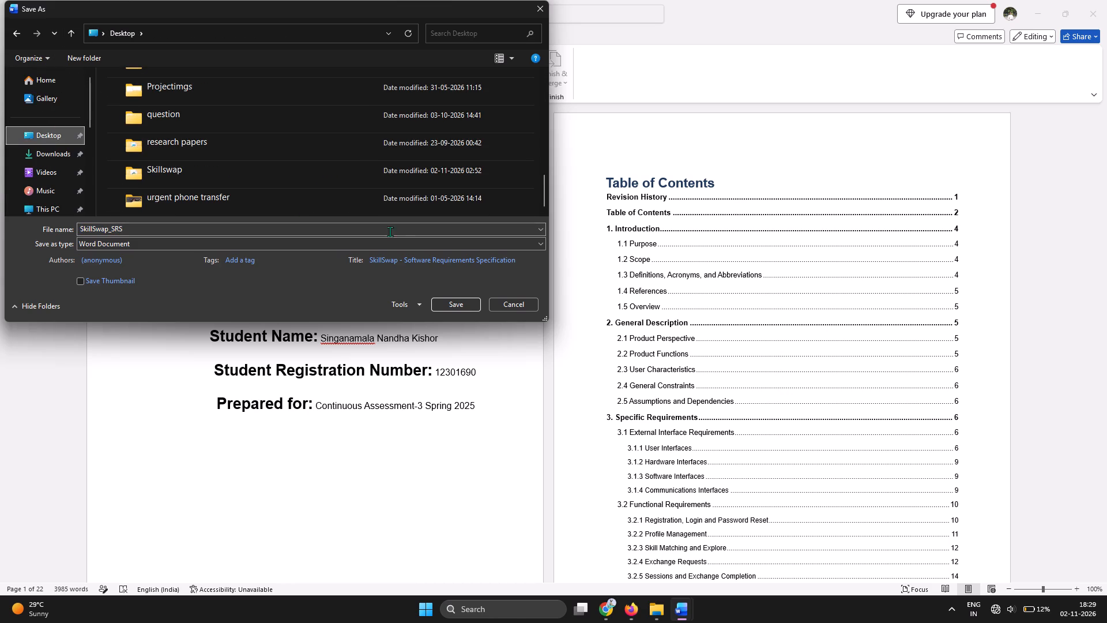
pyautogui.click(455, 300)
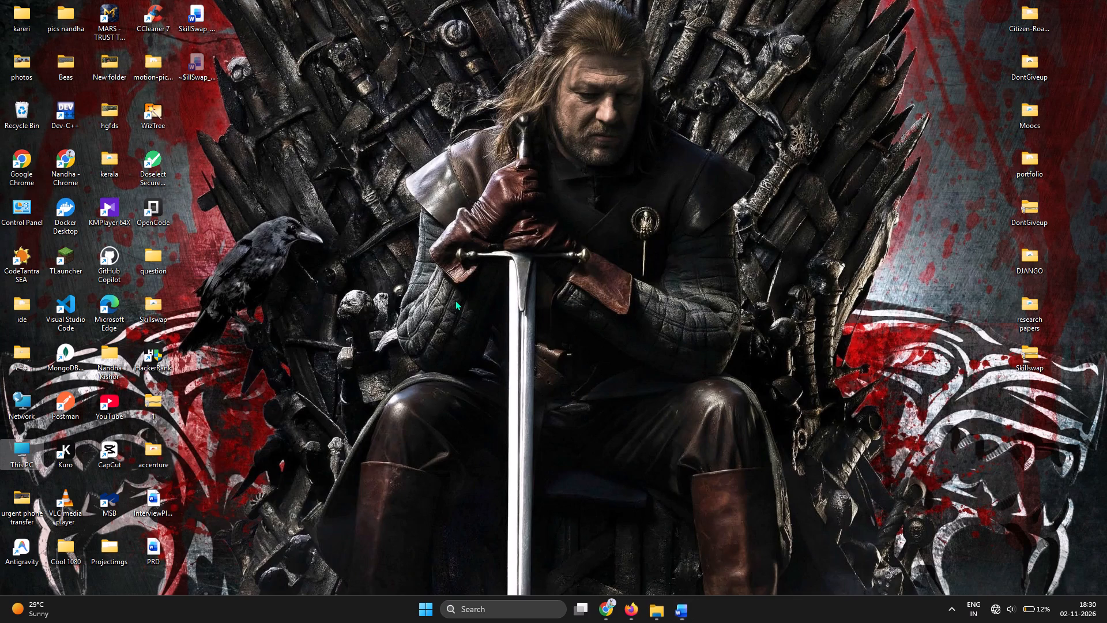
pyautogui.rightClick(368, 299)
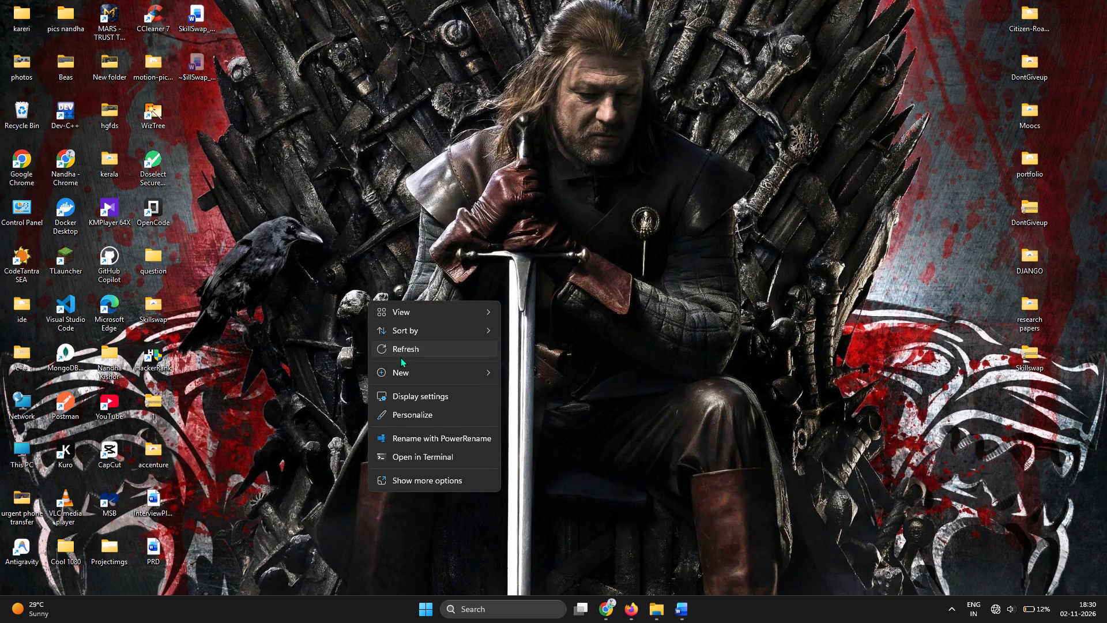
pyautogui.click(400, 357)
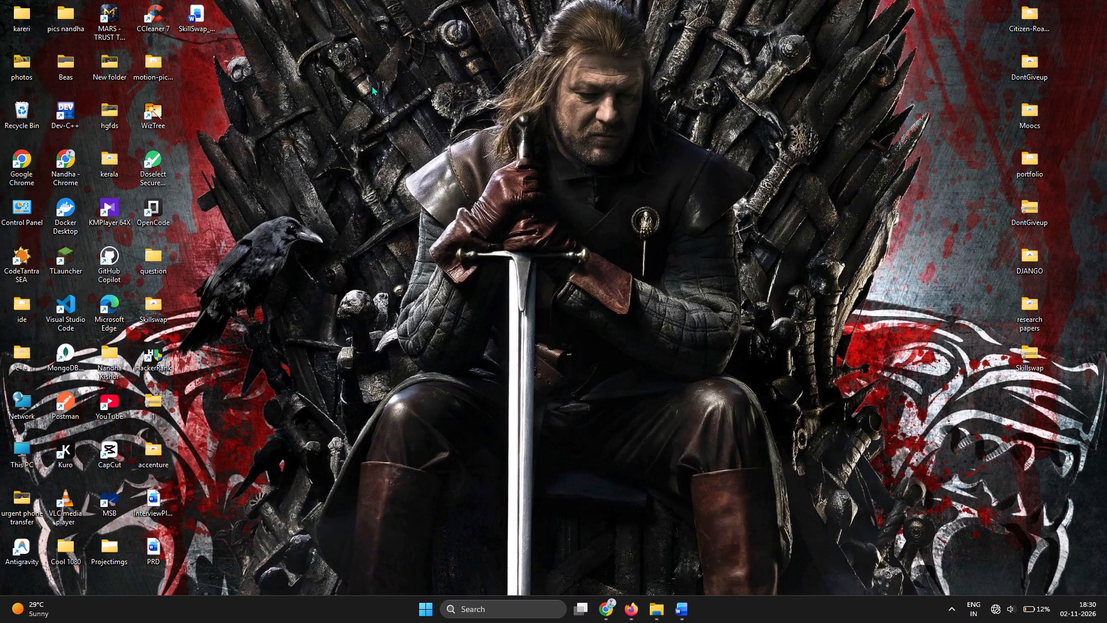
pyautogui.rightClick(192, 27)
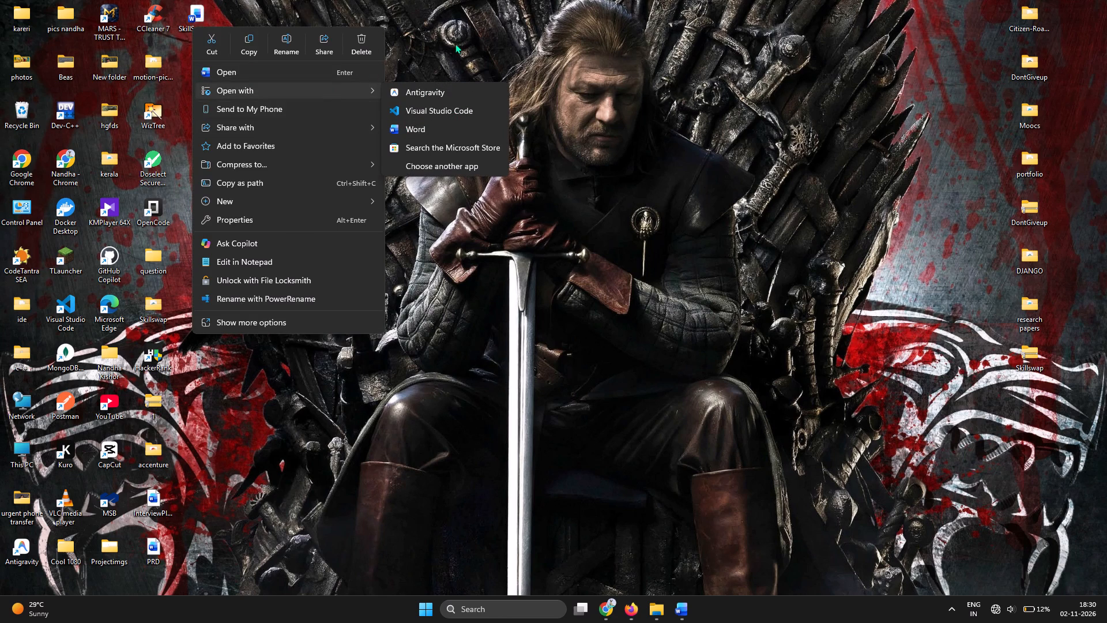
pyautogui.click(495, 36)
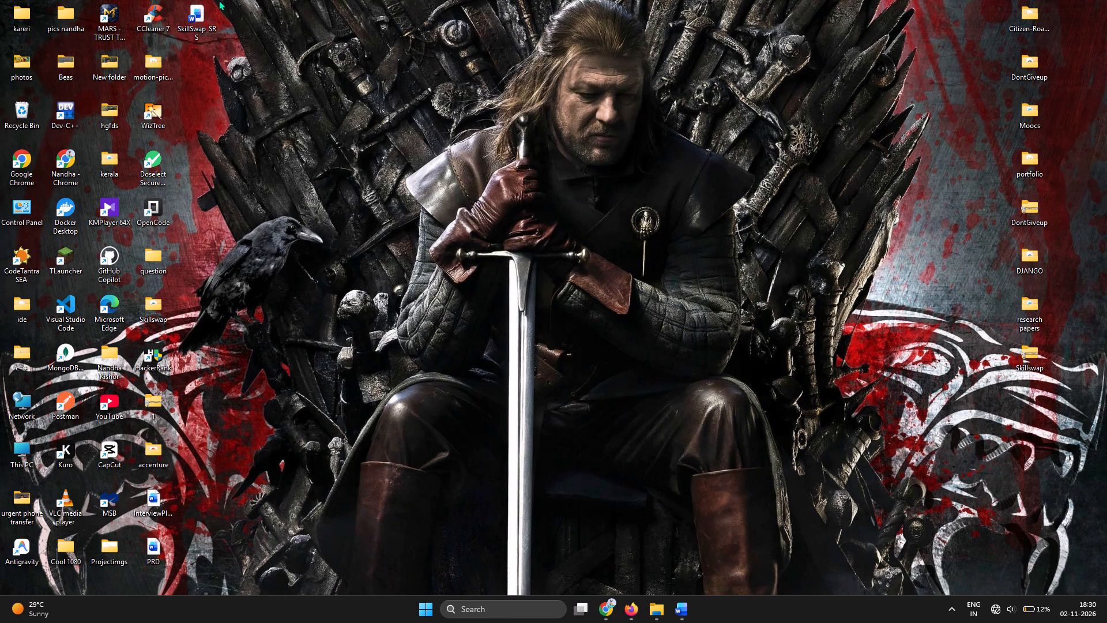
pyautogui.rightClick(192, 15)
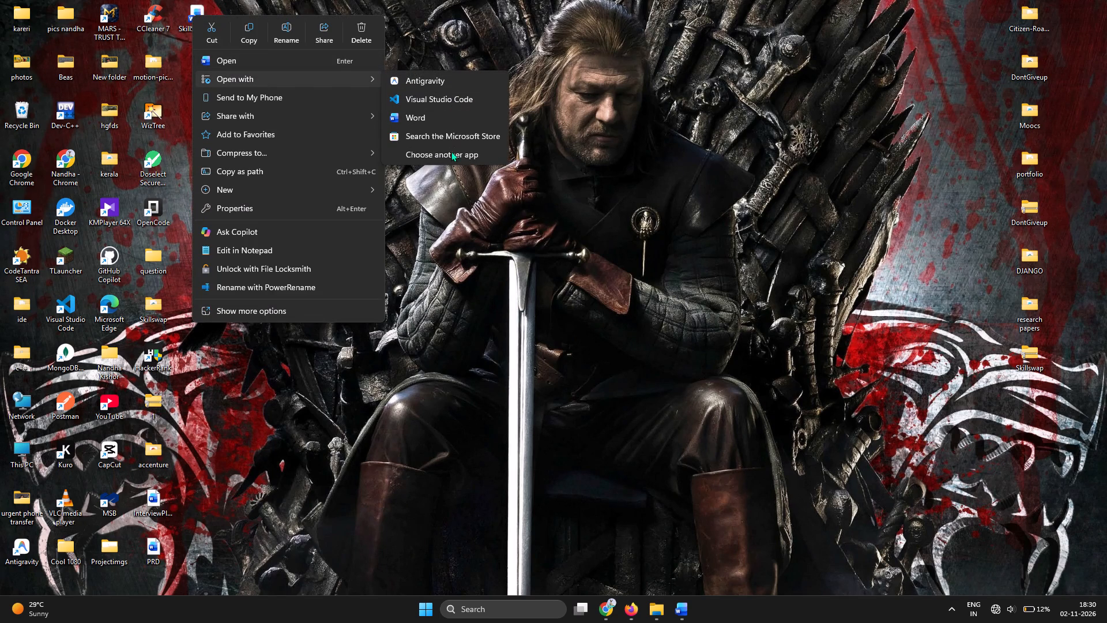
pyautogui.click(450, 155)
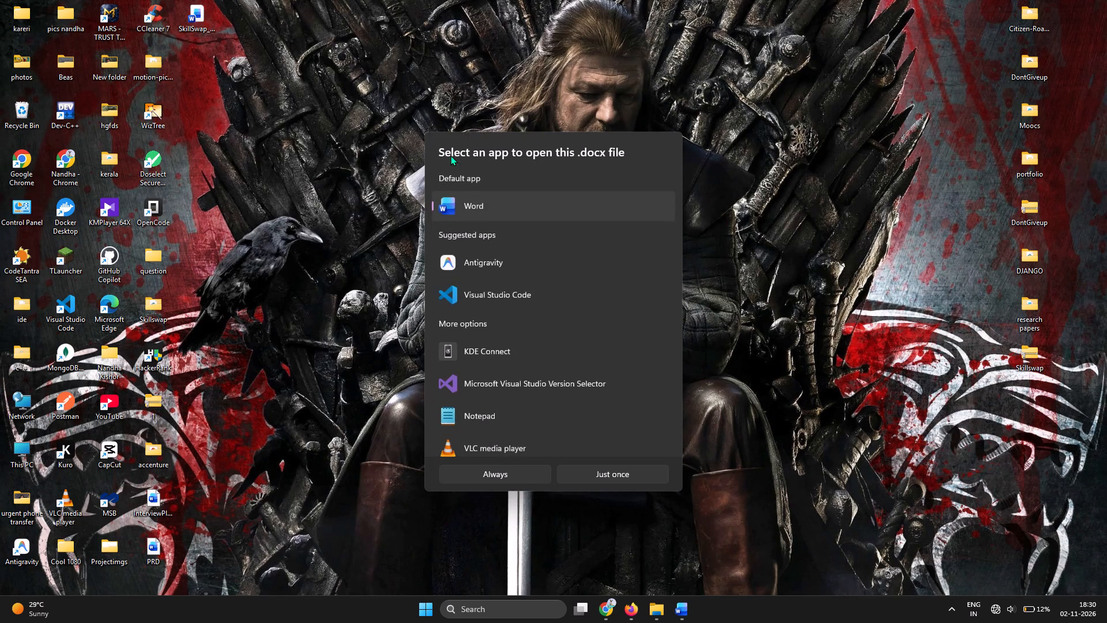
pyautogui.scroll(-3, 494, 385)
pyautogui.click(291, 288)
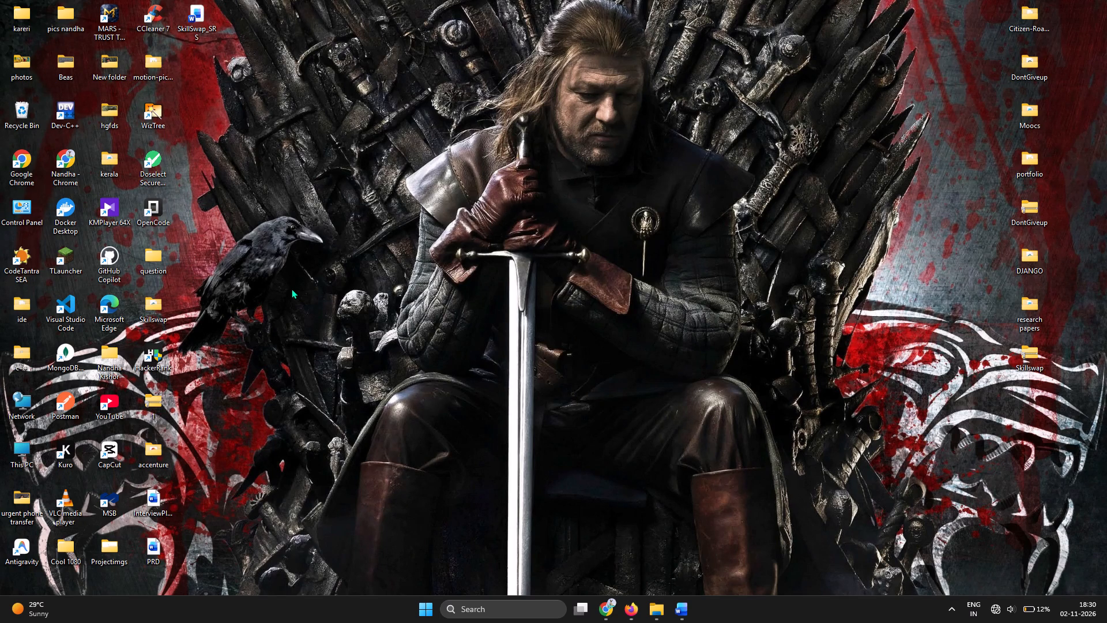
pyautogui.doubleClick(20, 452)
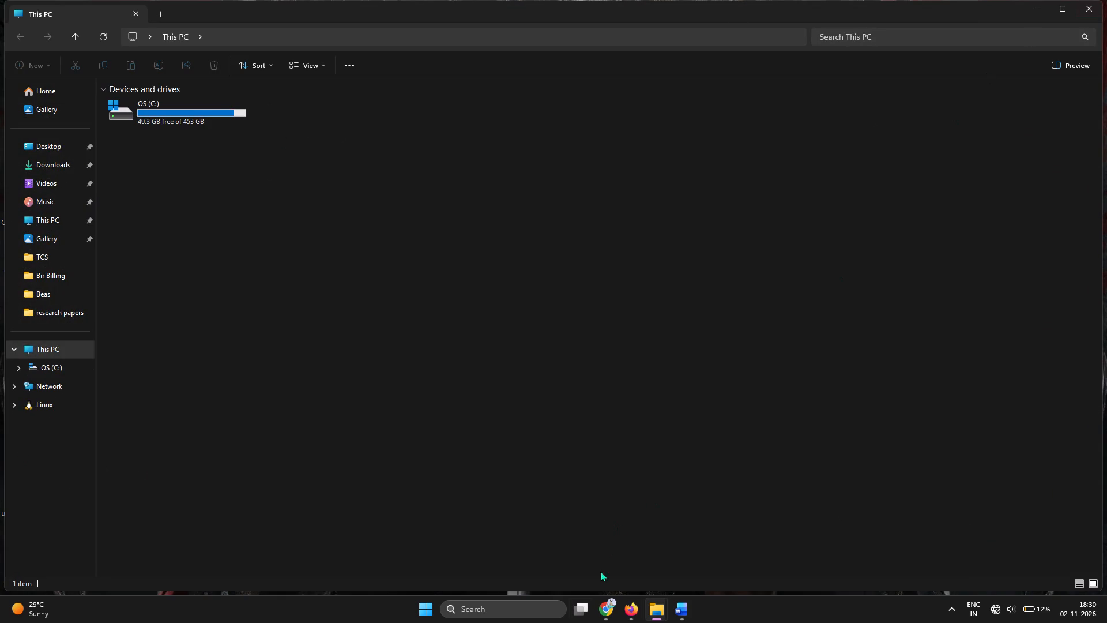
# Switch to Chrome and search the web for "word to pdf" in a new tab.
pyautogui.click(599, 605)
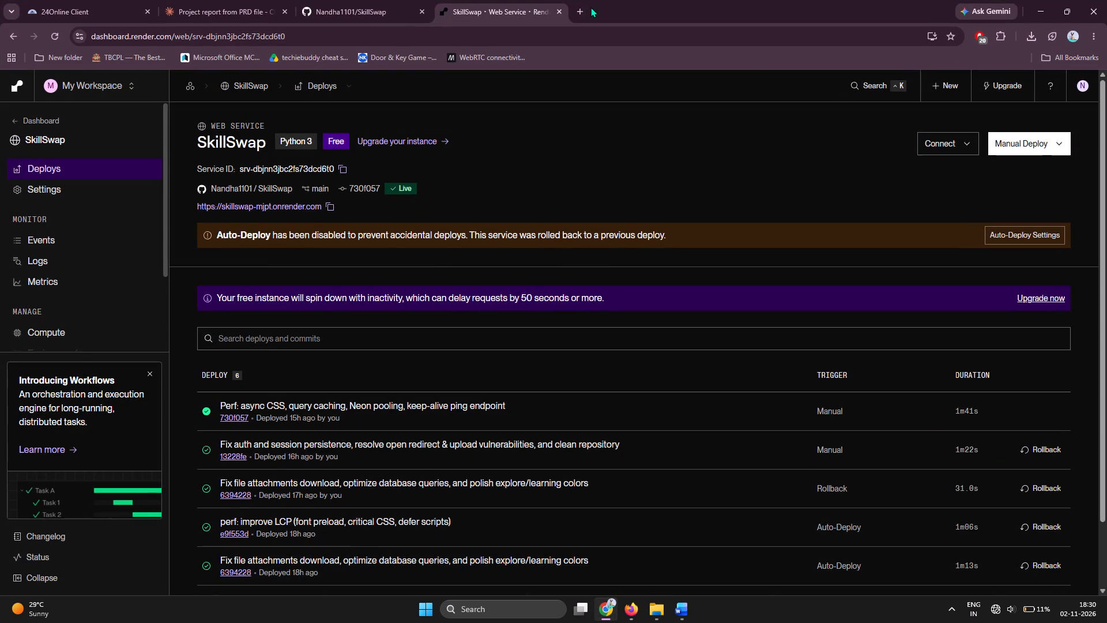
pyautogui.click(582, 10)
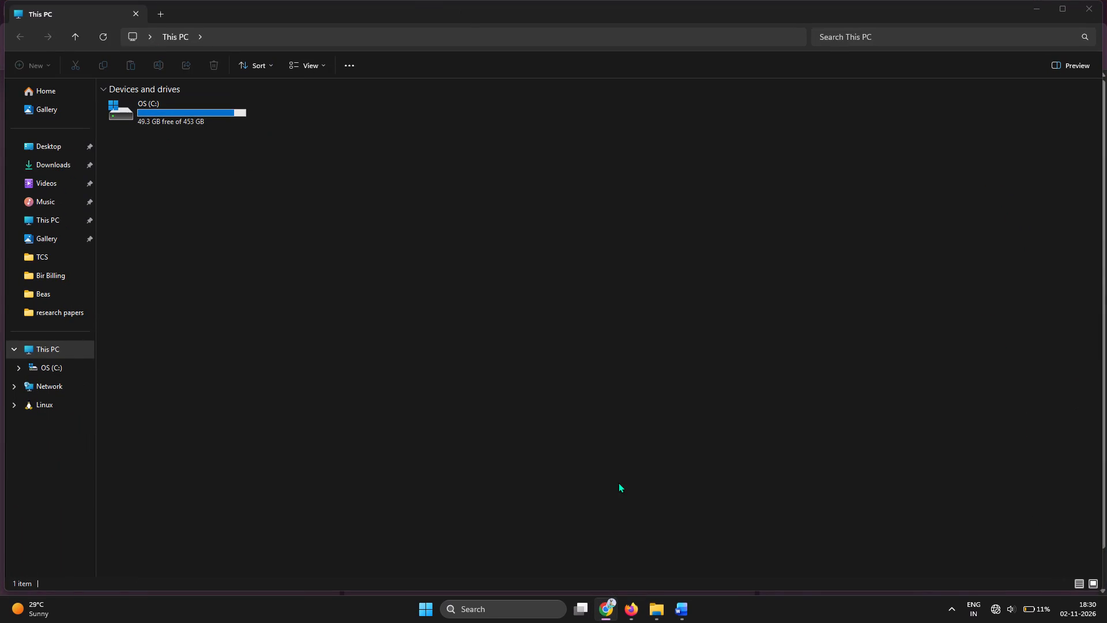
pyautogui.click(609, 614)
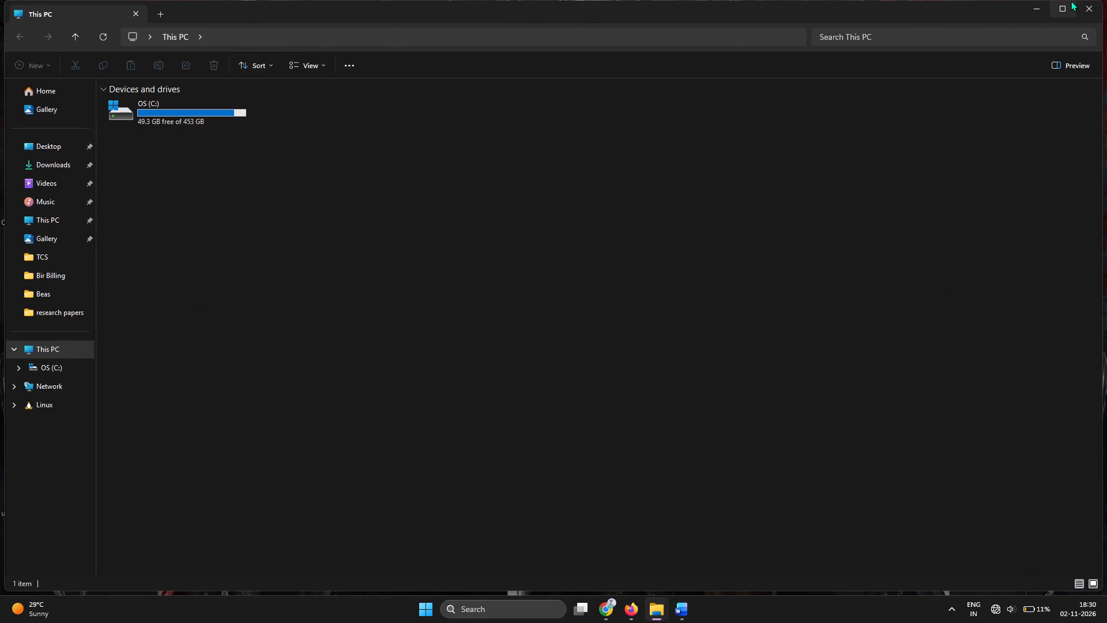
pyautogui.click(1083, 5)
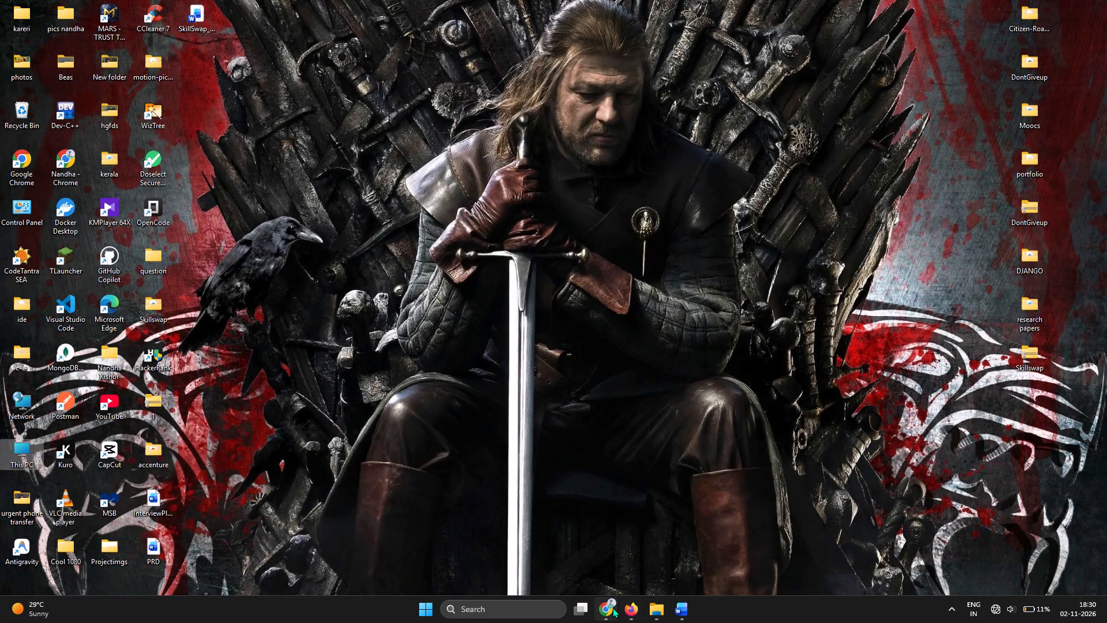
pyautogui.click(612, 607)
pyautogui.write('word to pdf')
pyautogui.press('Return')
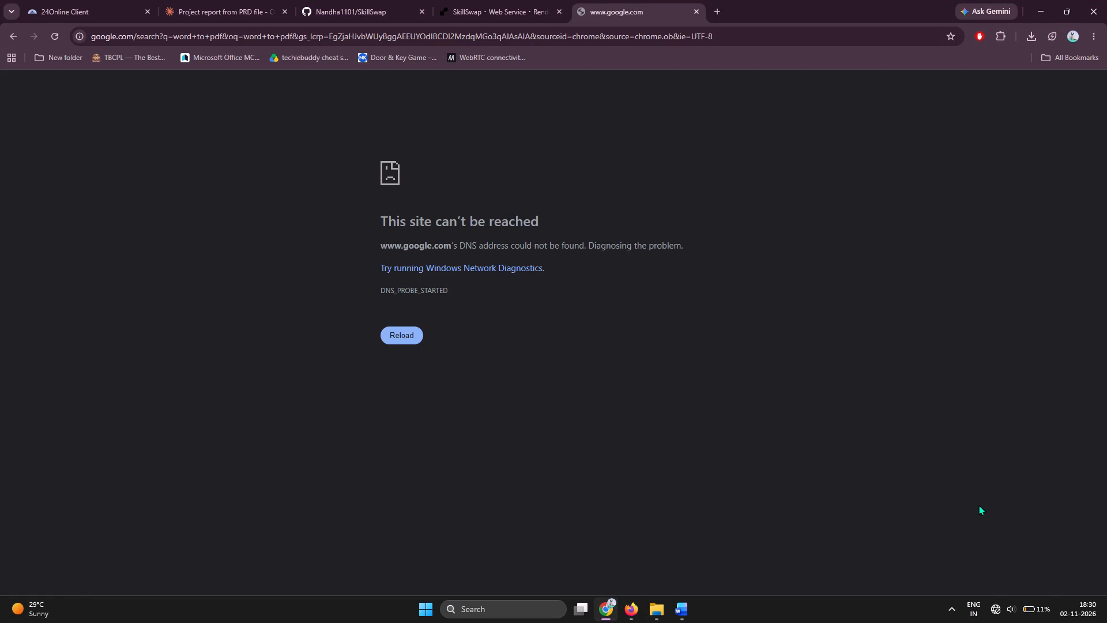
# Connect the computer to the LPU Hostels-5G Wi-Fi network.
pyautogui.click(1010, 606)
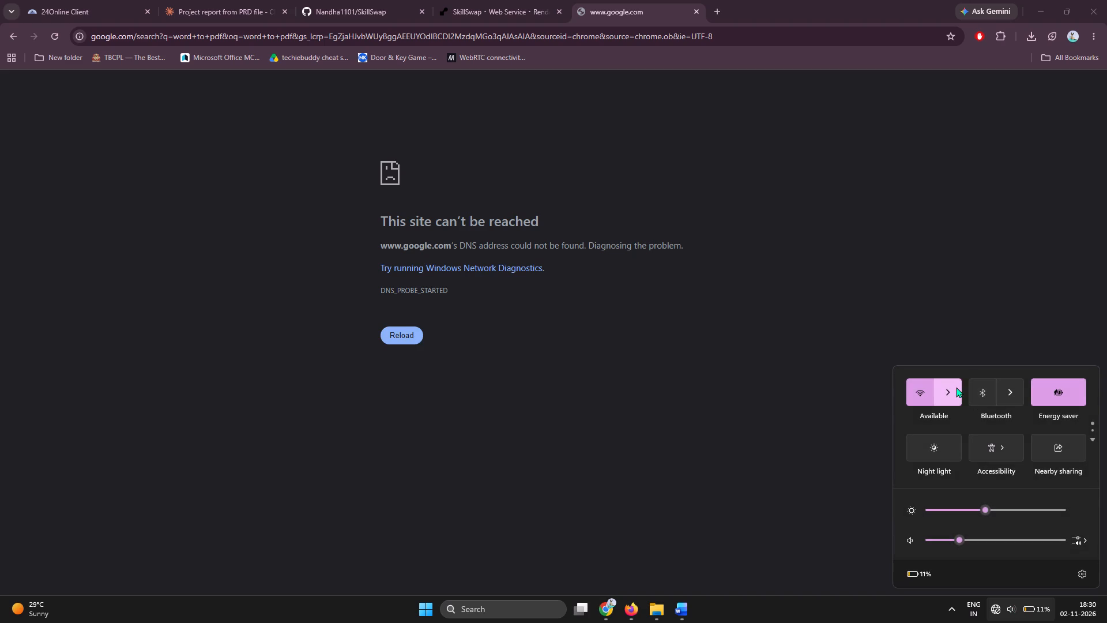
pyautogui.click(956, 387)
pyautogui.click(976, 463)
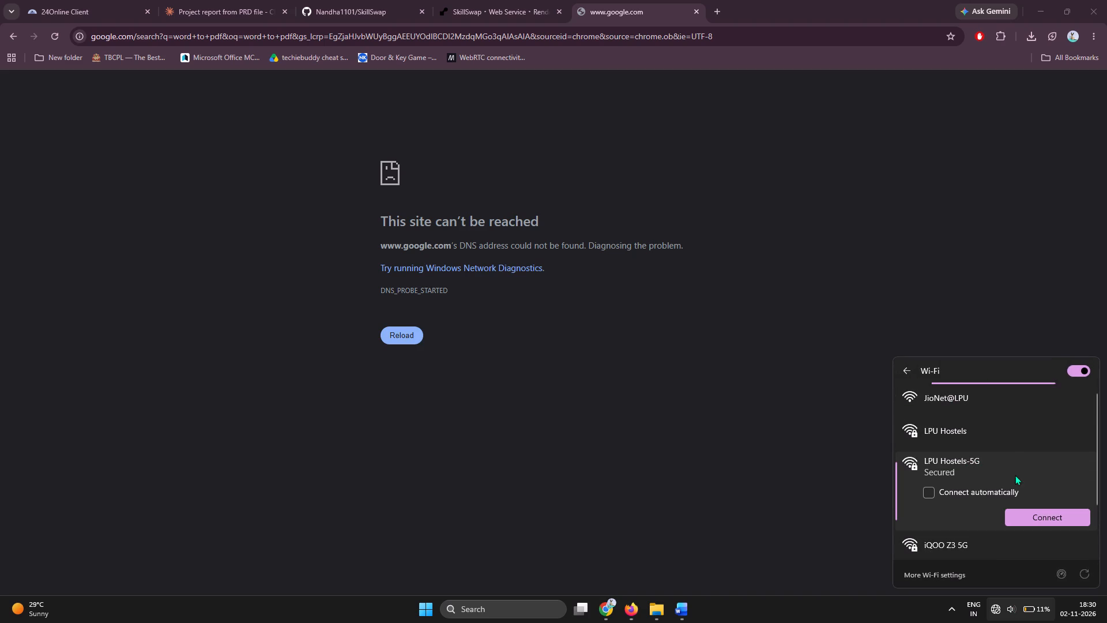
pyautogui.click(1025, 511)
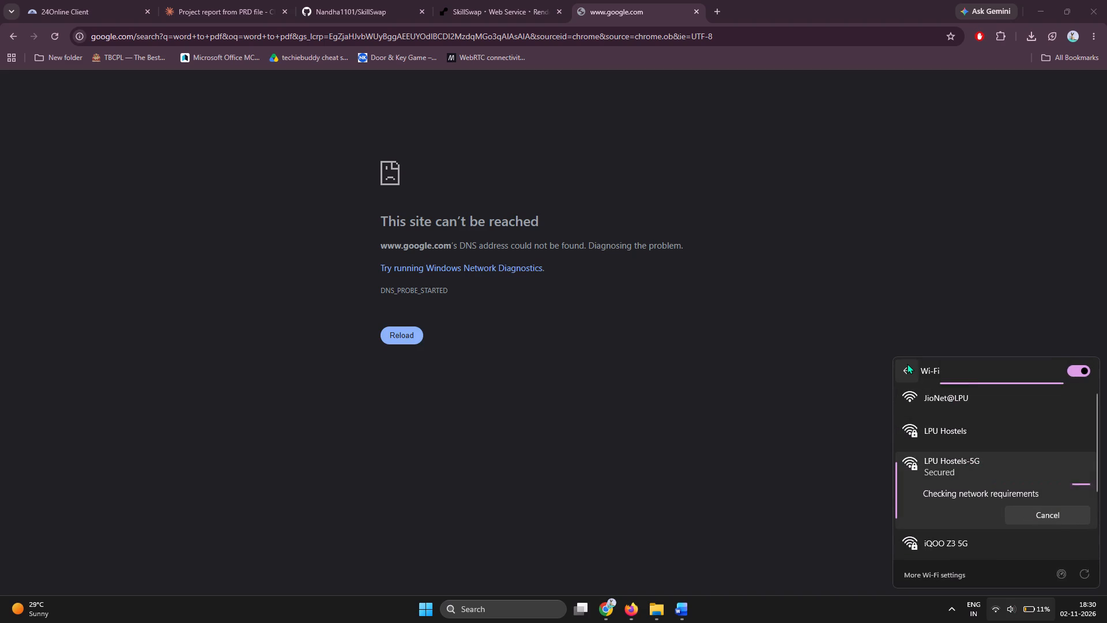
pyautogui.click(907, 363)
pyautogui.click(947, 384)
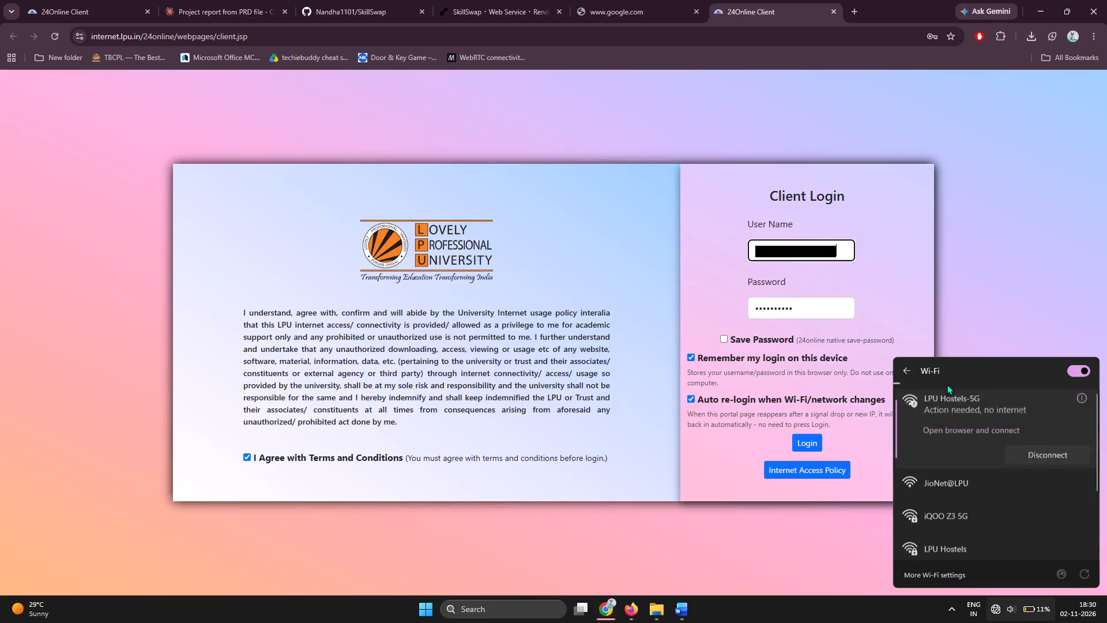
# Reload the "word to pdf" search and open iLovePDF's Convert Word to PDF page from the results.
pyautogui.click(608, 0)
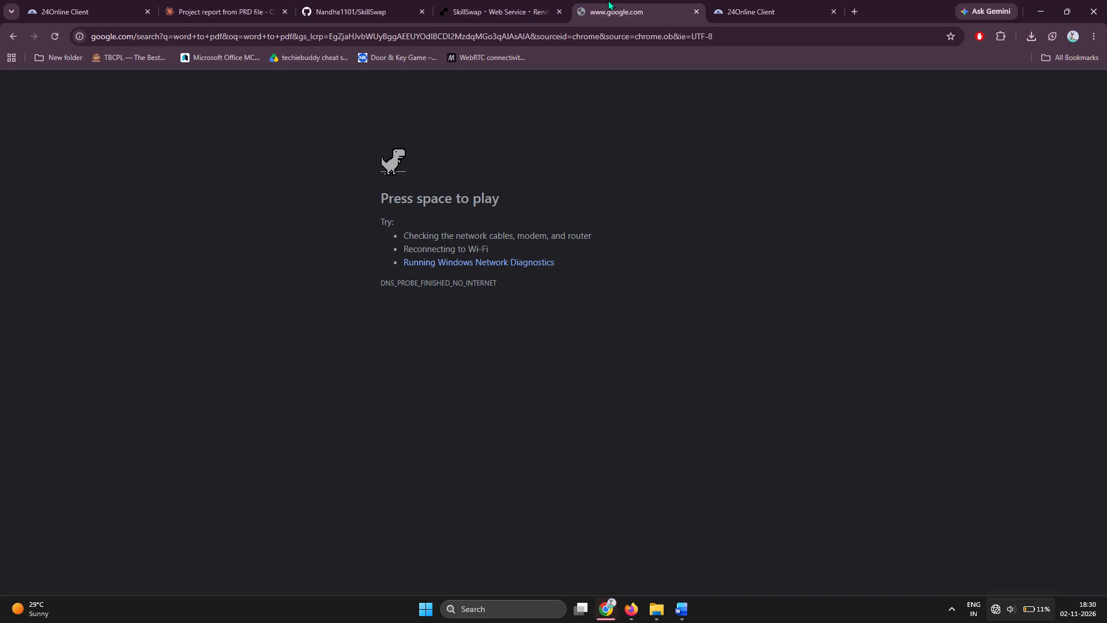
pyautogui.click(53, 37)
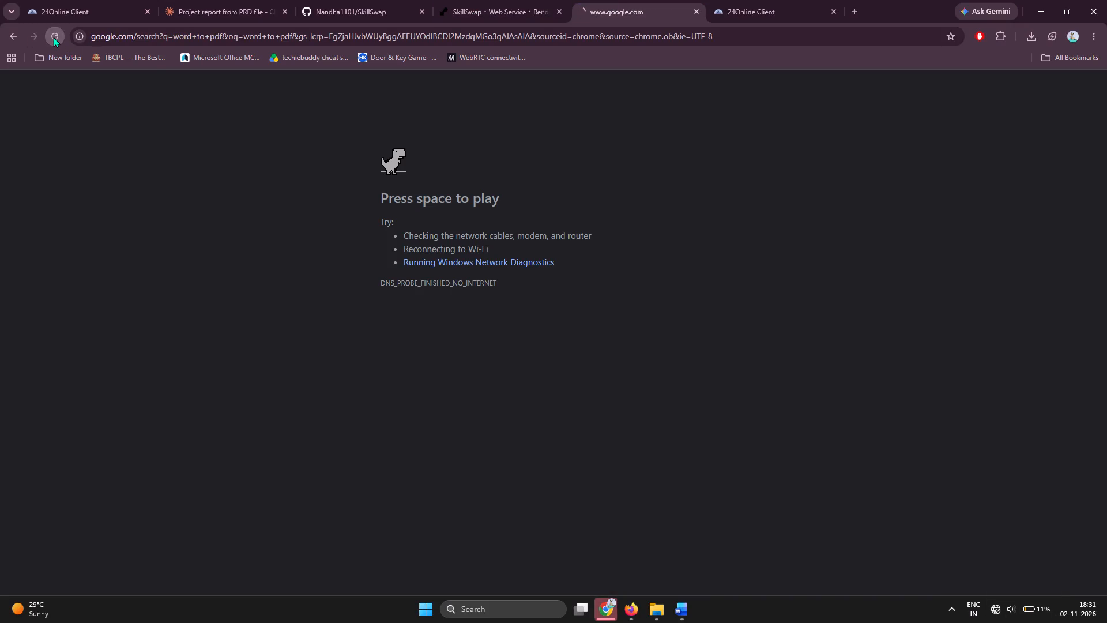
pyautogui.click(236, 211)
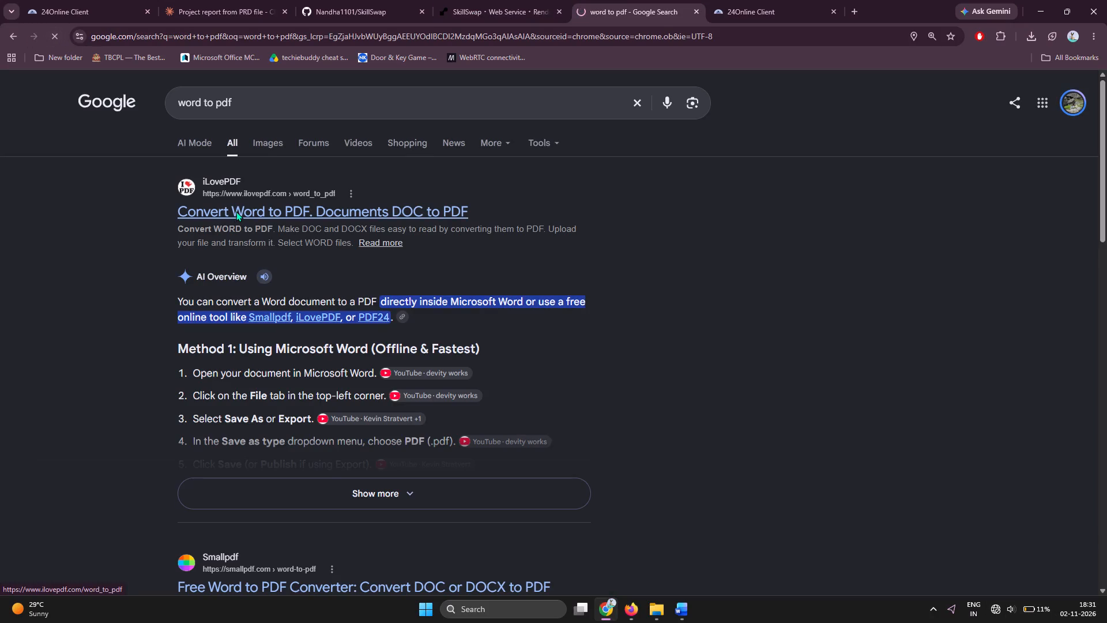
# Start selecting a Word file from the computer for iLovePDF's Word to PDF conversion.
pyautogui.click(534, 207)
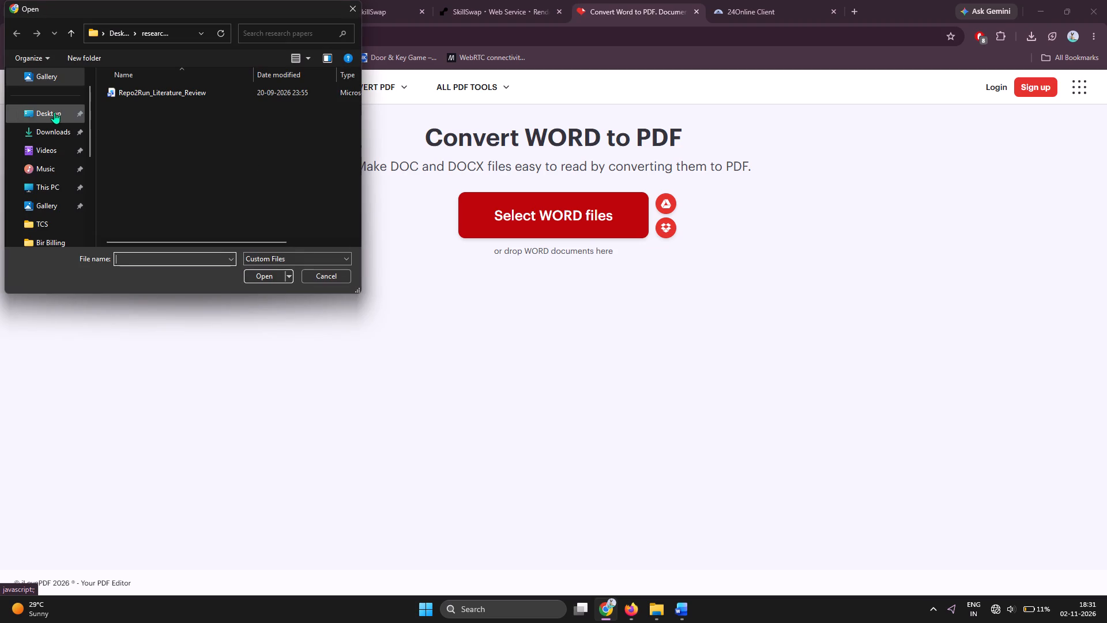
# Select the SkillSwap_SRS file from the Desktop in iLovePDF's Word to PDF tool and convert it to PDF.
pyautogui.click(58, 112)
pyautogui.scroll(-3, 219, 138)
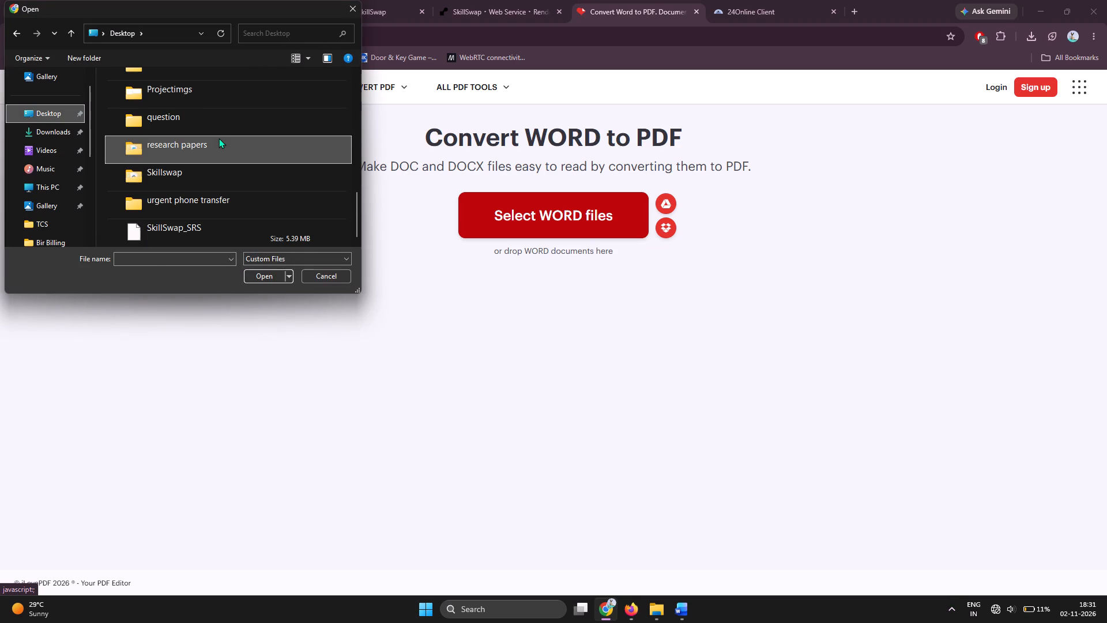
pyautogui.click(188, 237)
pyautogui.click(257, 275)
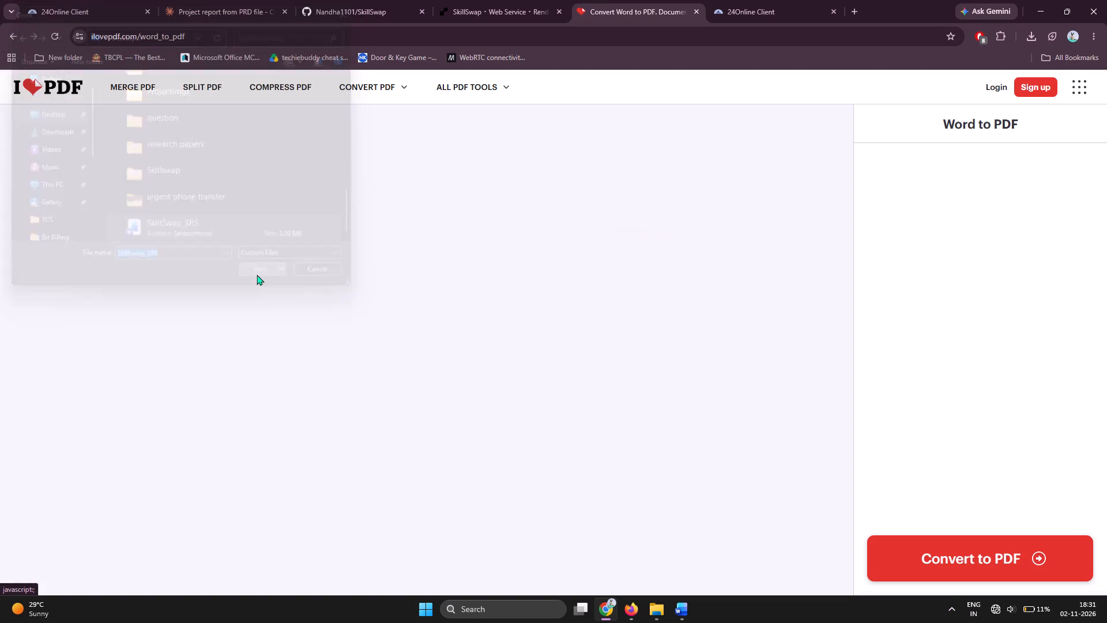
pyautogui.click(969, 549)
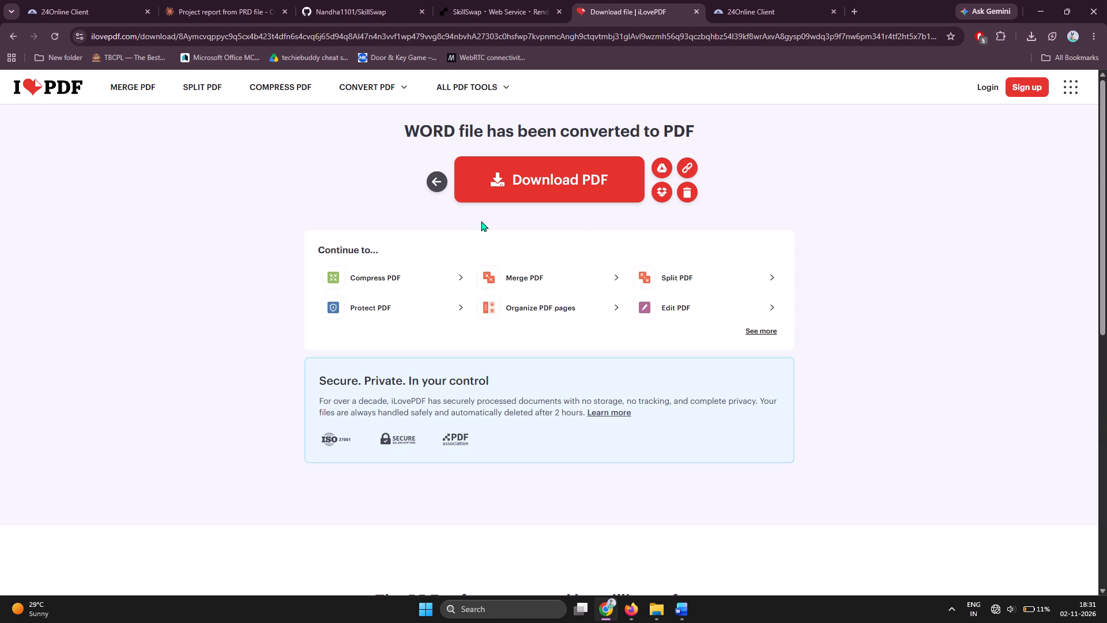
# Open the converted PDF in iLovePDF's Edit PDF tool and review its pages from the contents through the deployed link section.
pyautogui.click(719, 306)
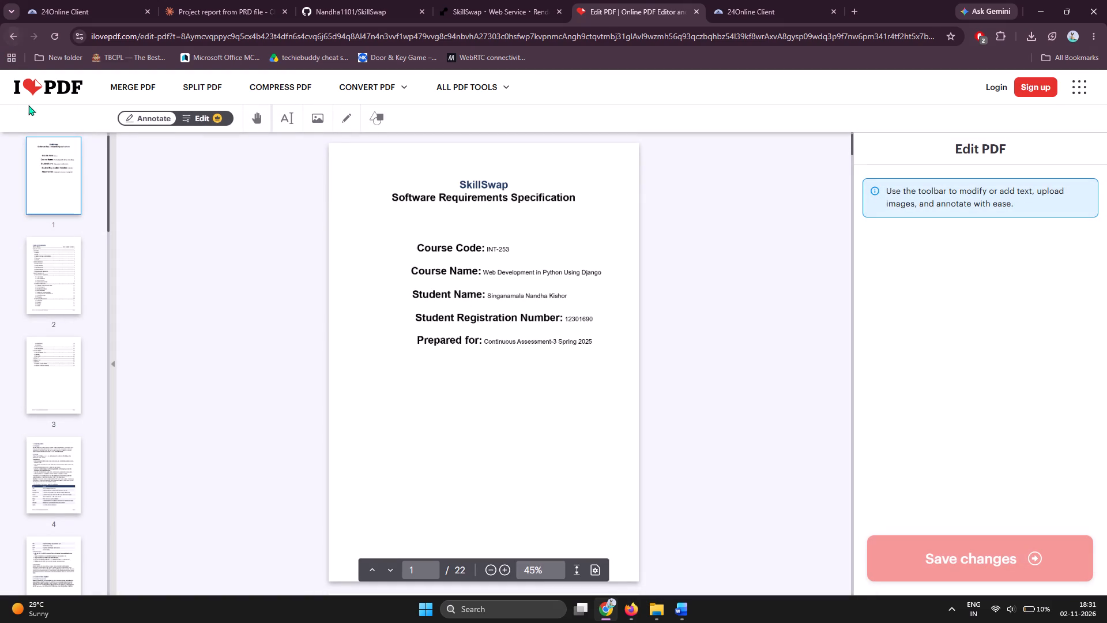
pyautogui.click(50, 288)
pyautogui.click(60, 271)
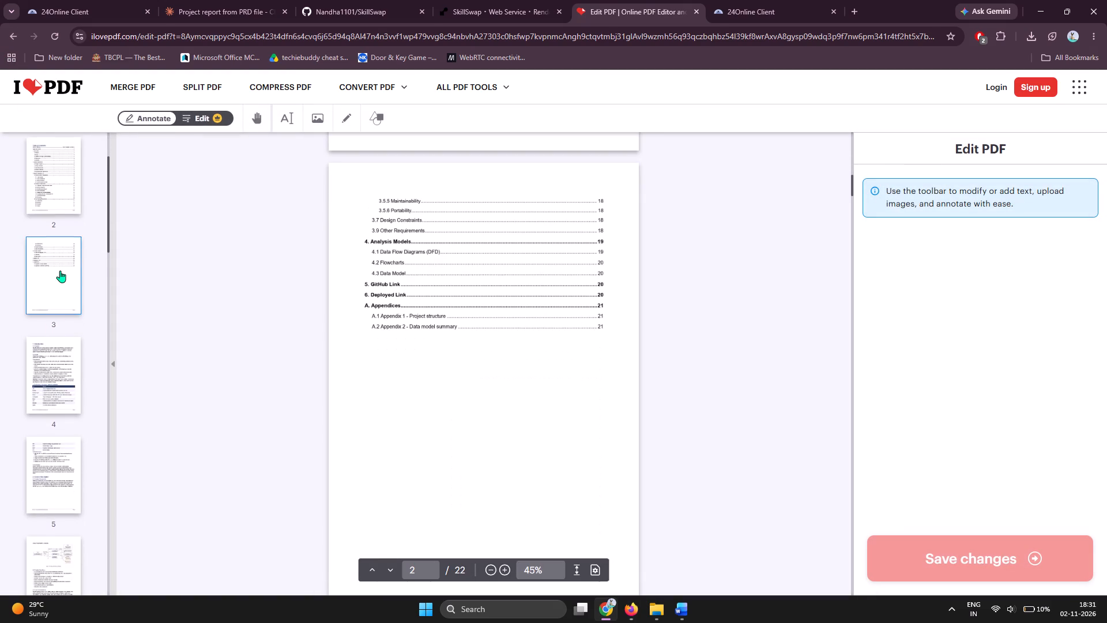
pyautogui.click(57, 294)
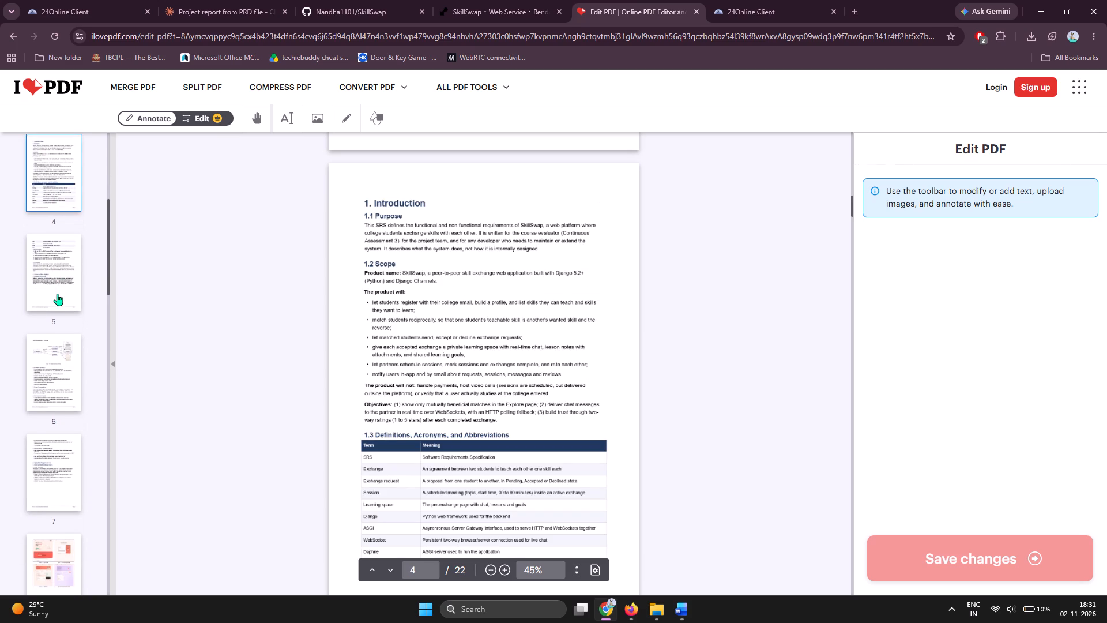
pyautogui.click(57, 294)
pyautogui.click(55, 314)
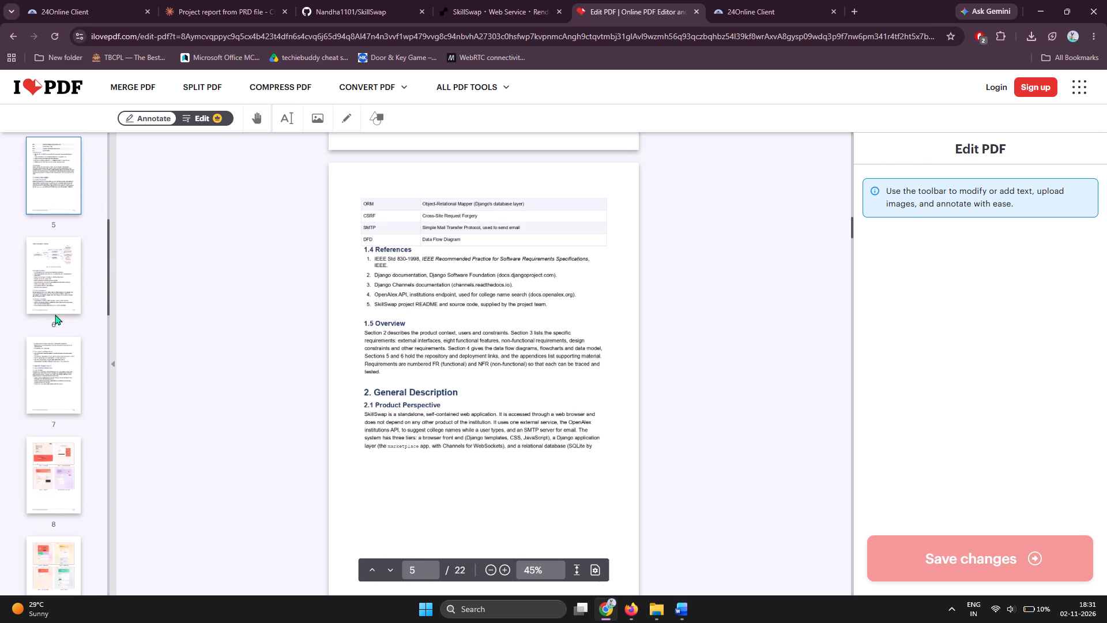
pyautogui.click(62, 297)
pyautogui.click(62, 307)
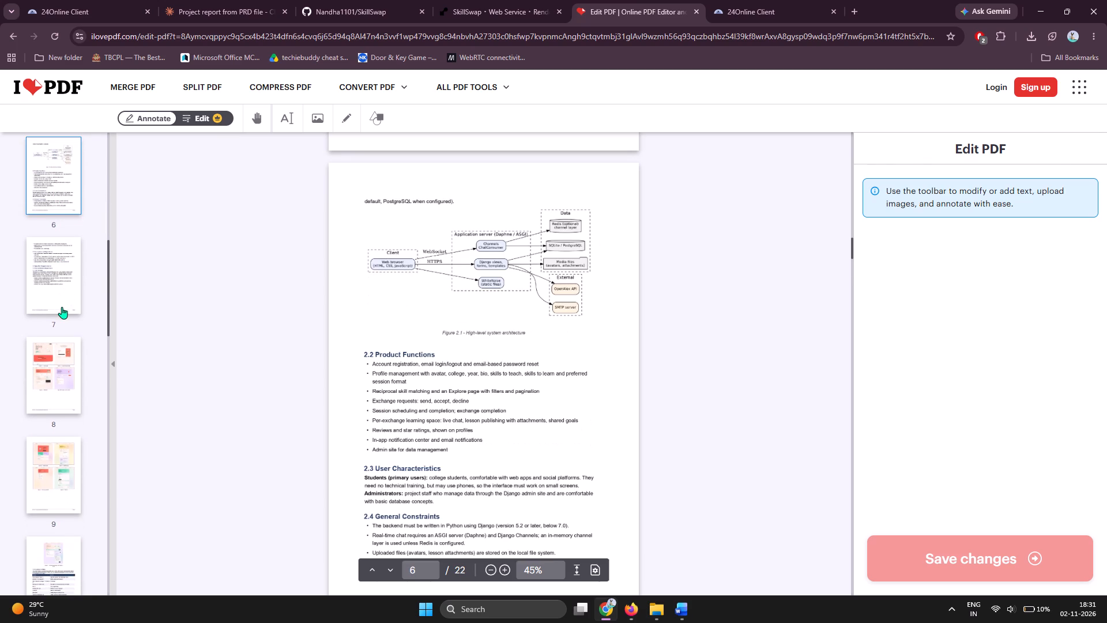
pyautogui.click(57, 303)
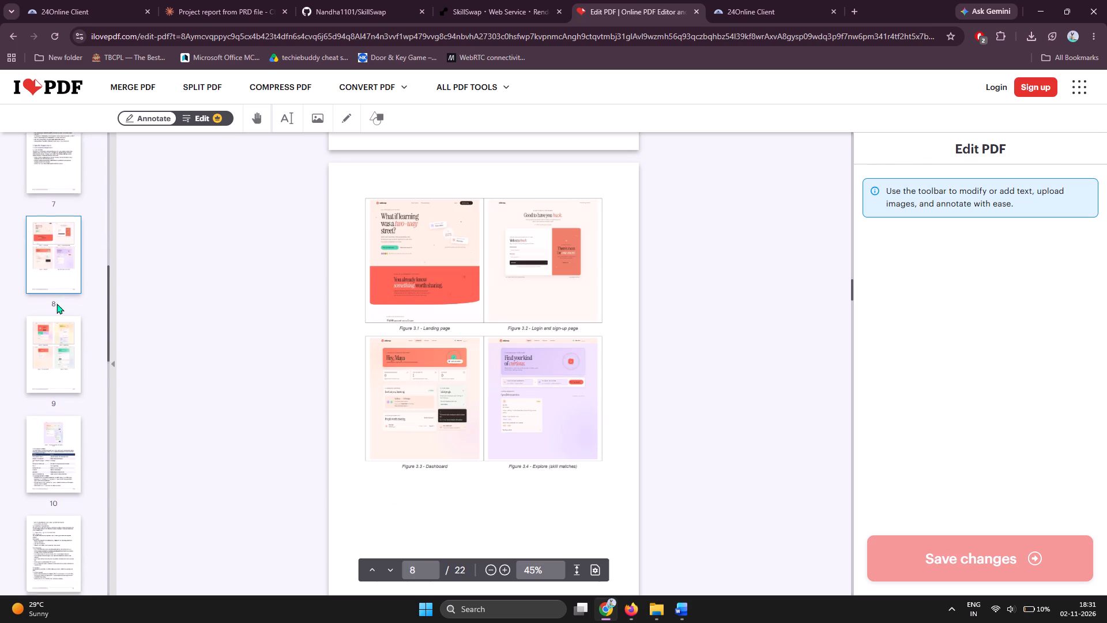
pyautogui.click(55, 298)
pyautogui.click(58, 308)
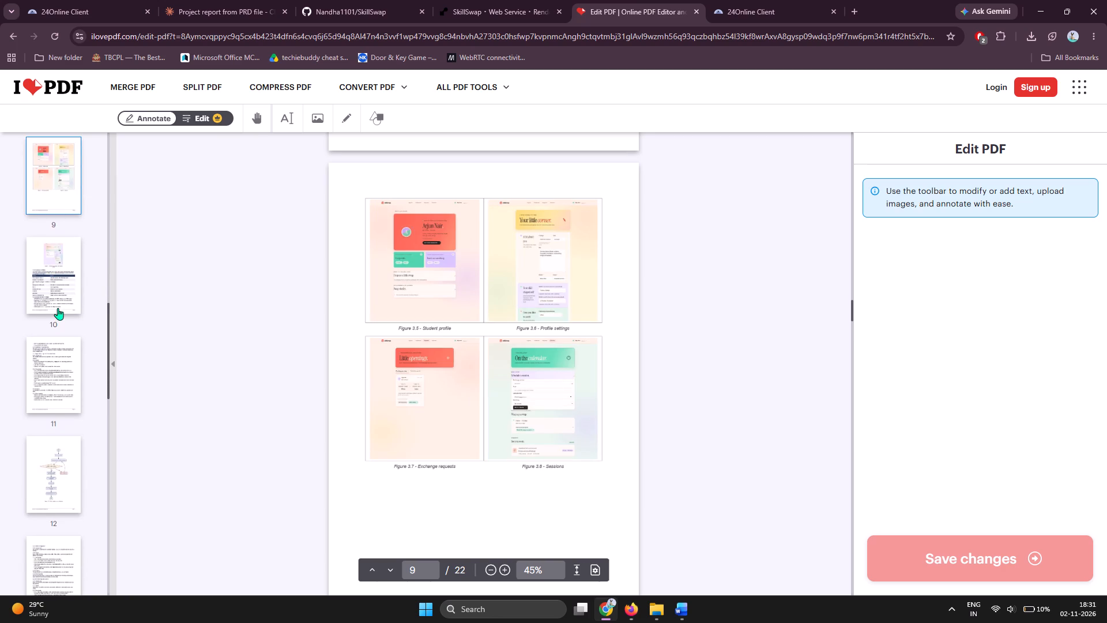
pyautogui.click(61, 297)
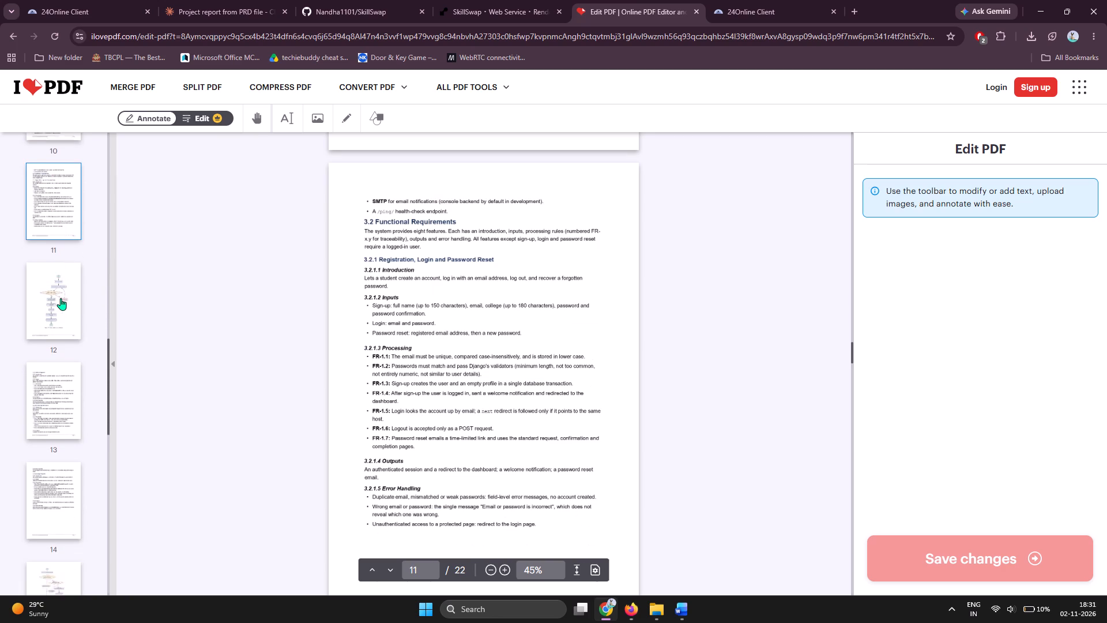
pyautogui.click(61, 298)
pyautogui.click(59, 302)
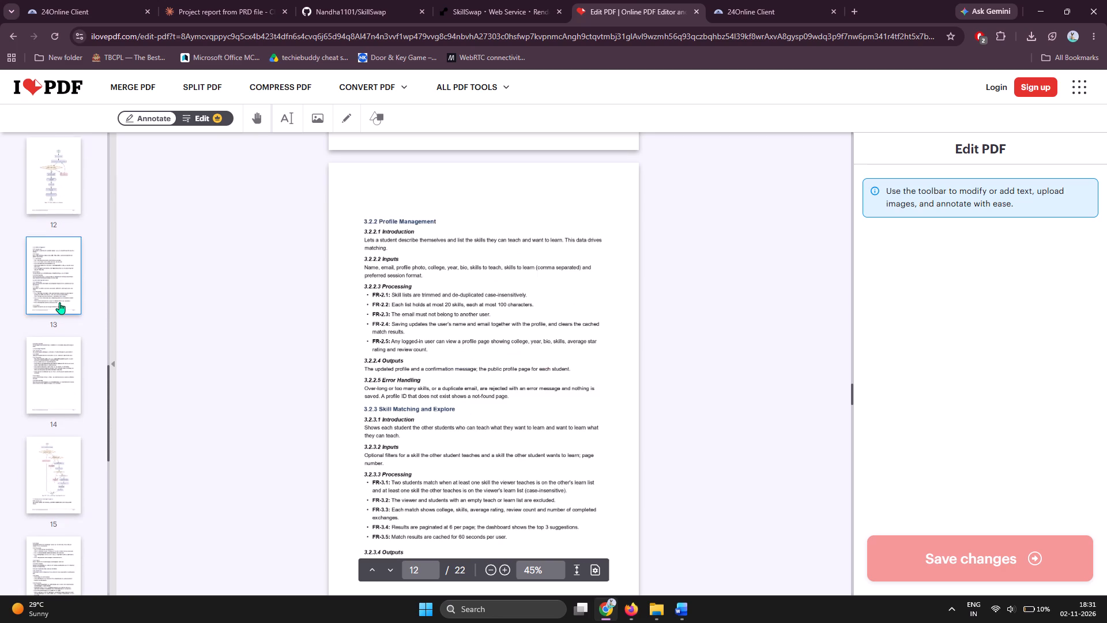
pyautogui.click(59, 302)
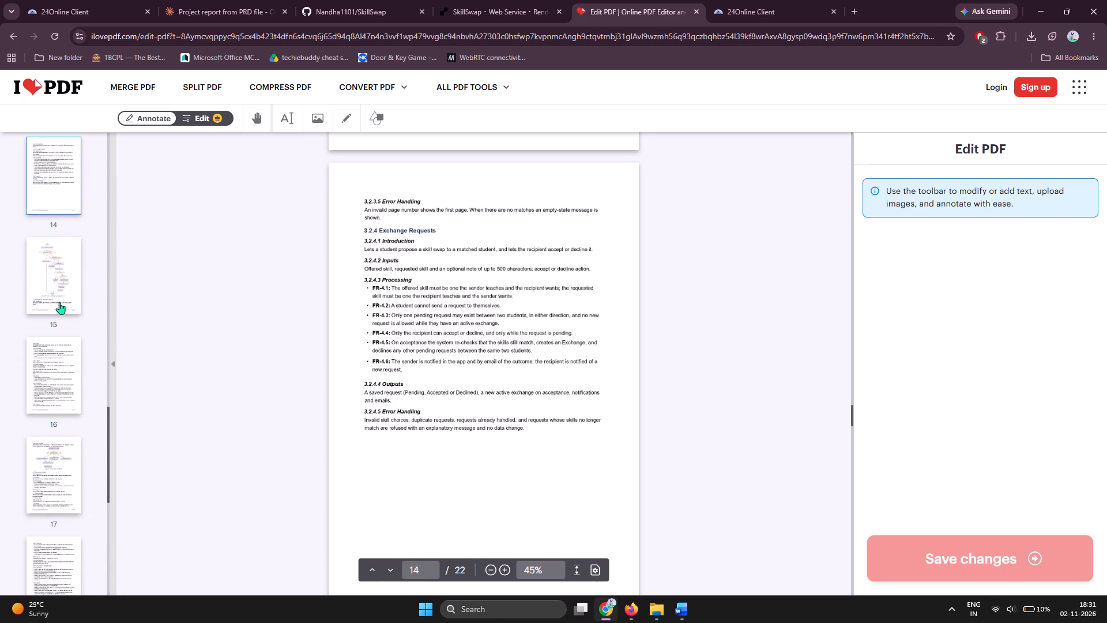
pyautogui.click(59, 302)
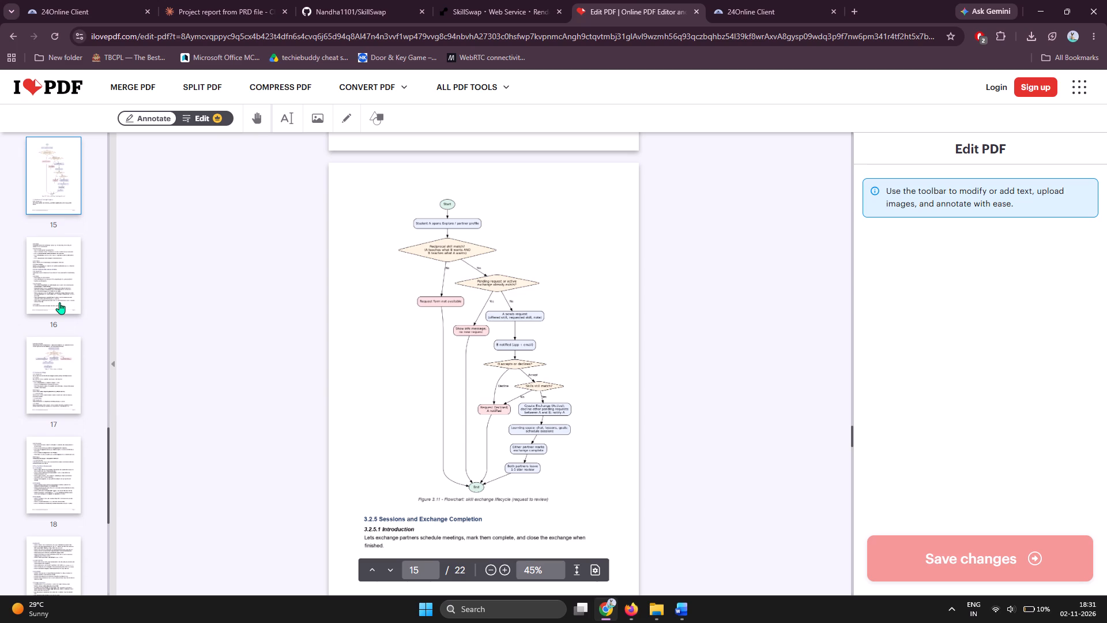
pyautogui.click(59, 302)
pyautogui.click(59, 302)
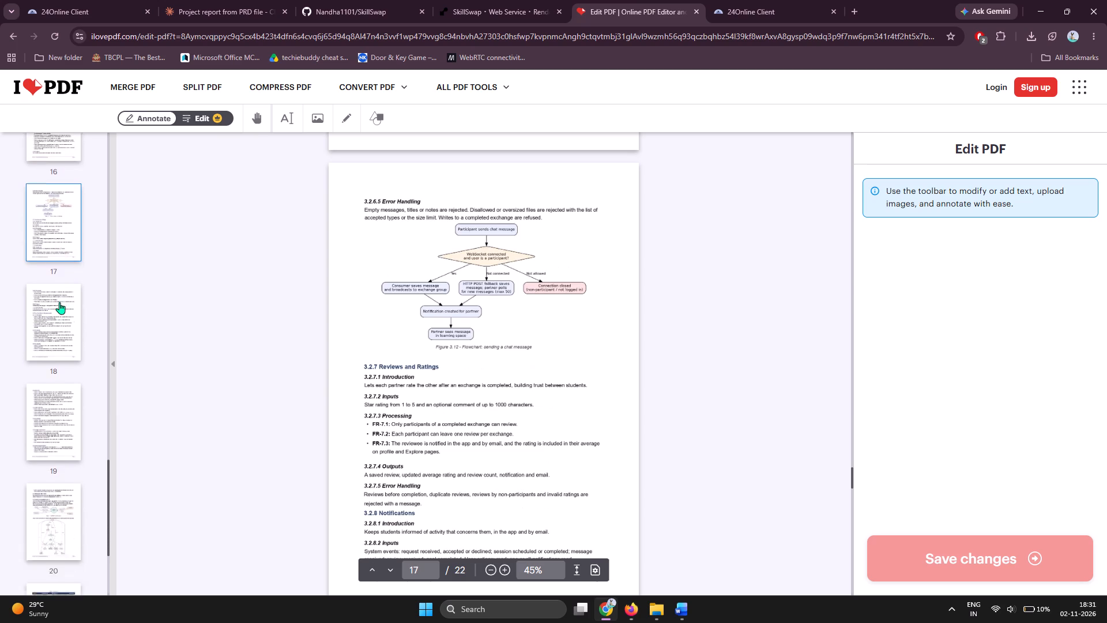
pyautogui.scroll(-3, 59, 302)
pyautogui.click(59, 327)
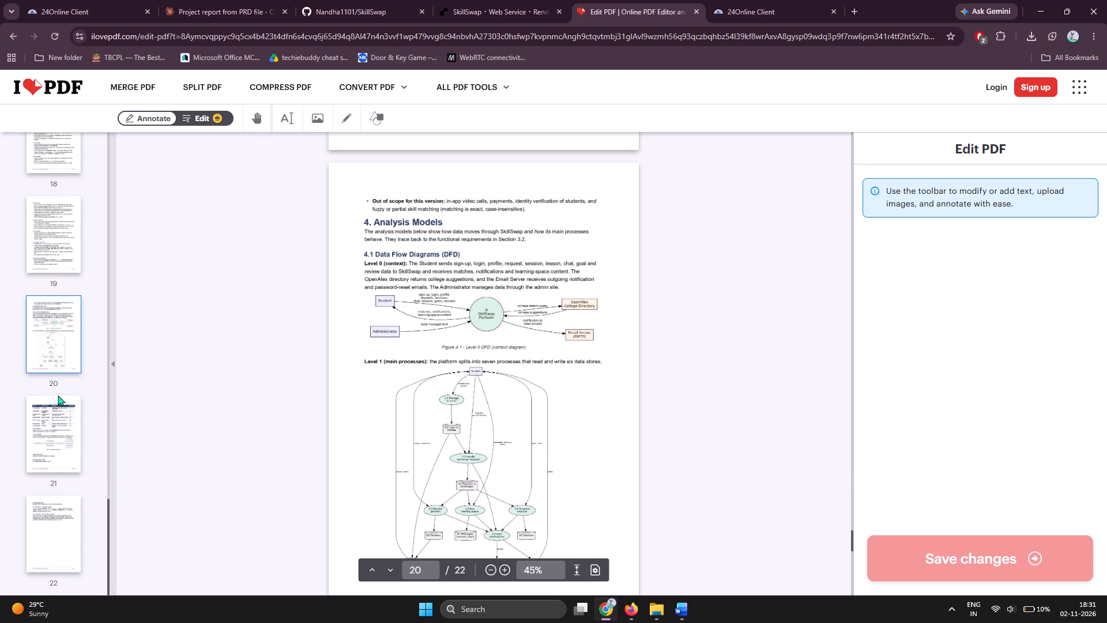
pyautogui.click(56, 410)
pyautogui.scroll(16, 56, 410)
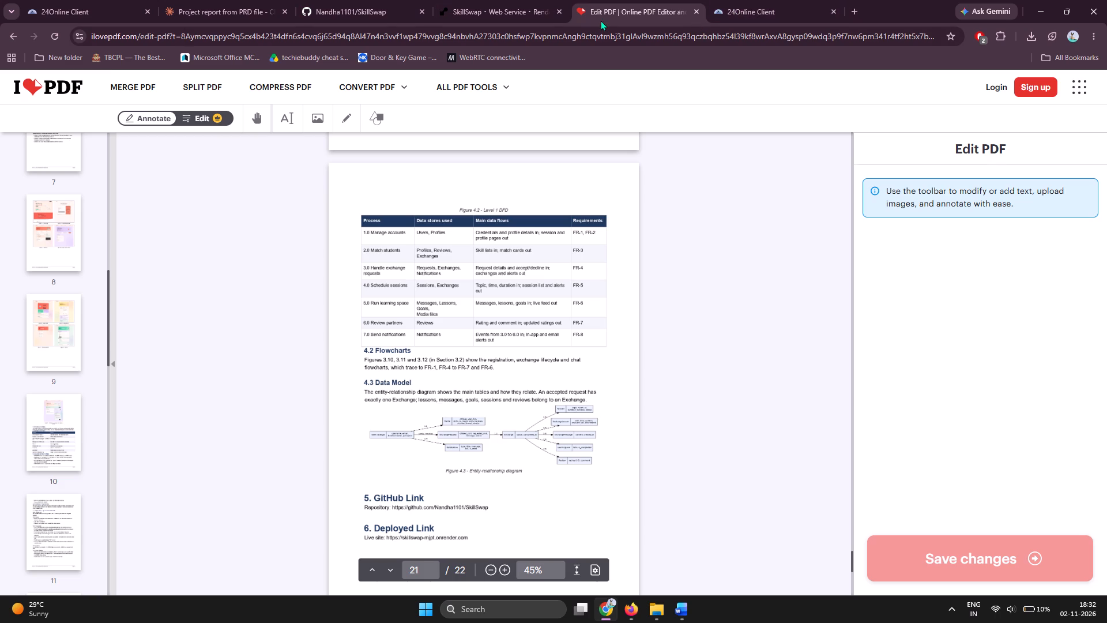
# Return to the conversion result page, download the converted SkillSwap_SRS PDF and open the downloaded file.
pyautogui.click(10, 42)
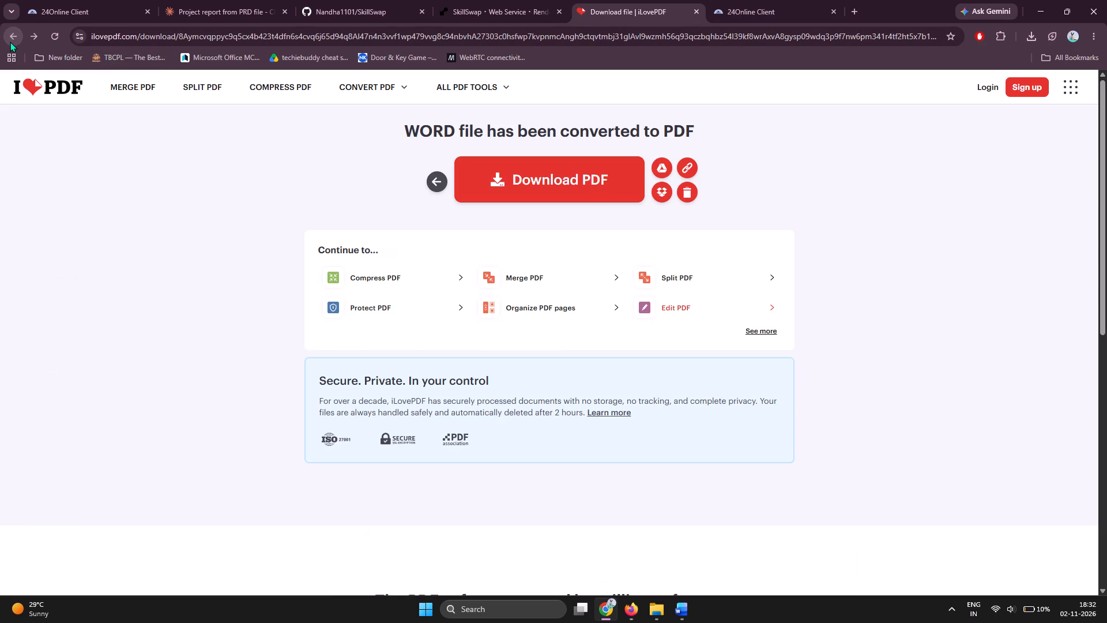
pyautogui.click(560, 167)
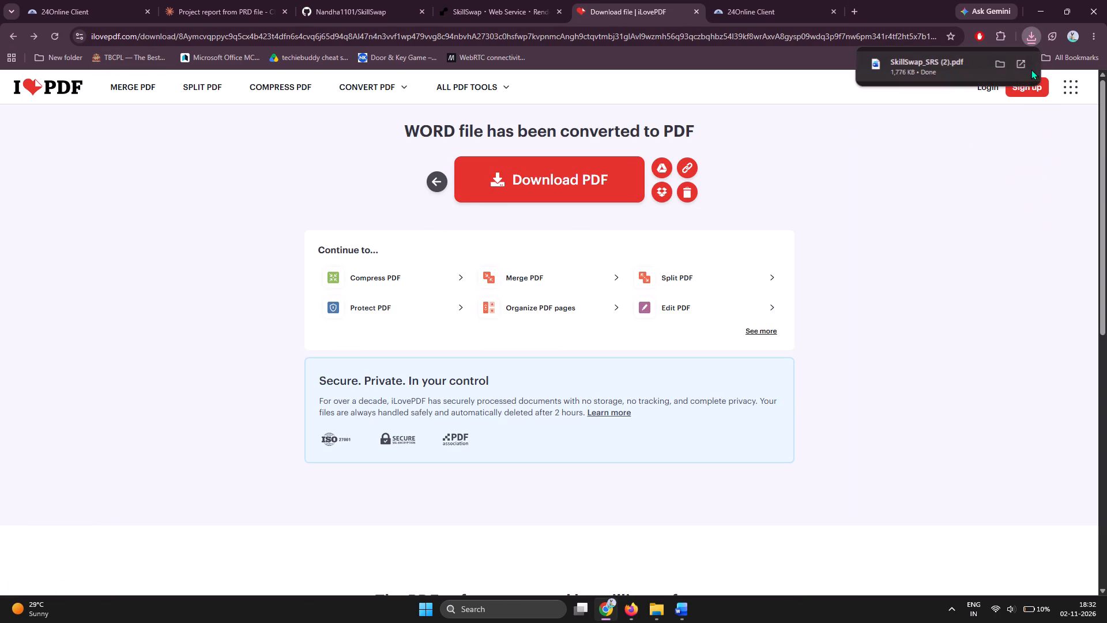
pyautogui.click(950, 67)
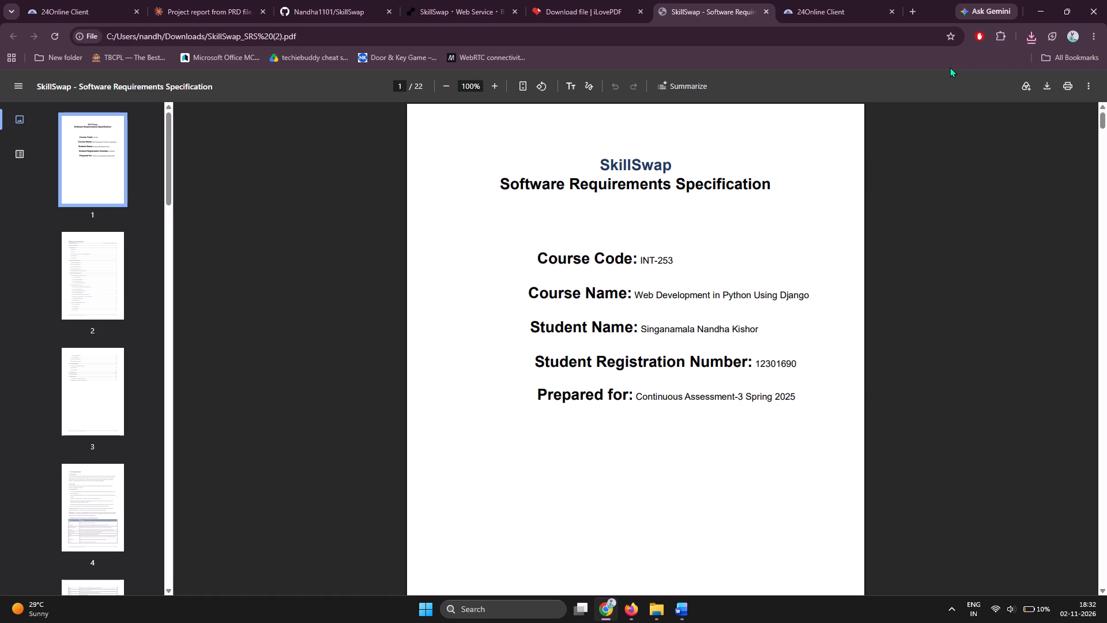
# Check the downloaded PDF's table of contents, definitions table and references section for layout problems.
pyautogui.click(86, 272)
pyautogui.scroll(-1, 86, 272)
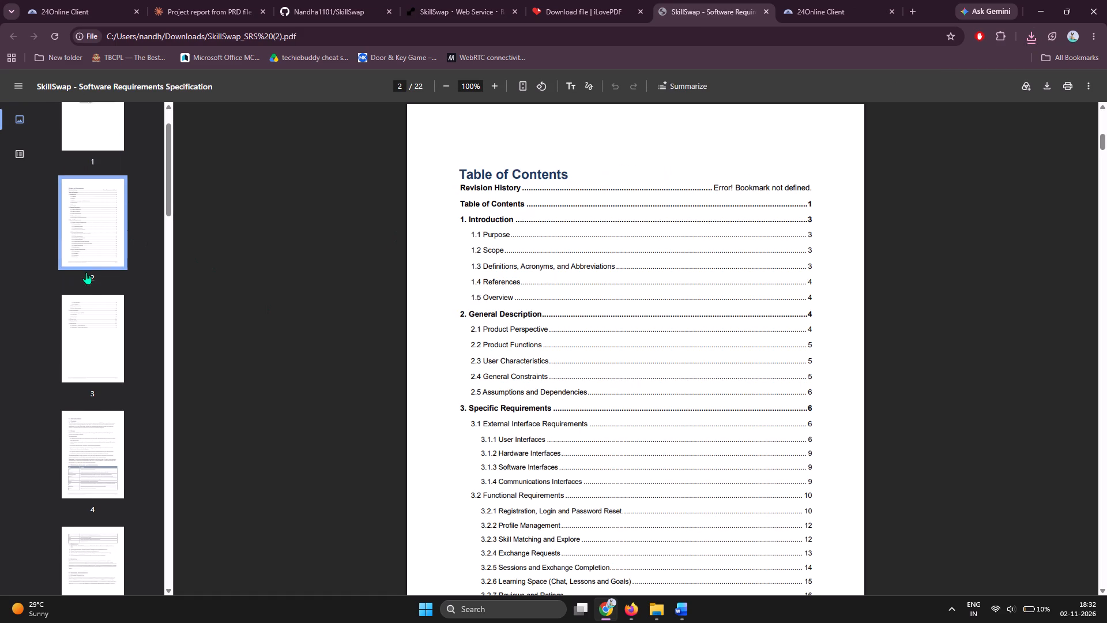
pyautogui.click(92, 321)
pyautogui.scroll(-2, 92, 321)
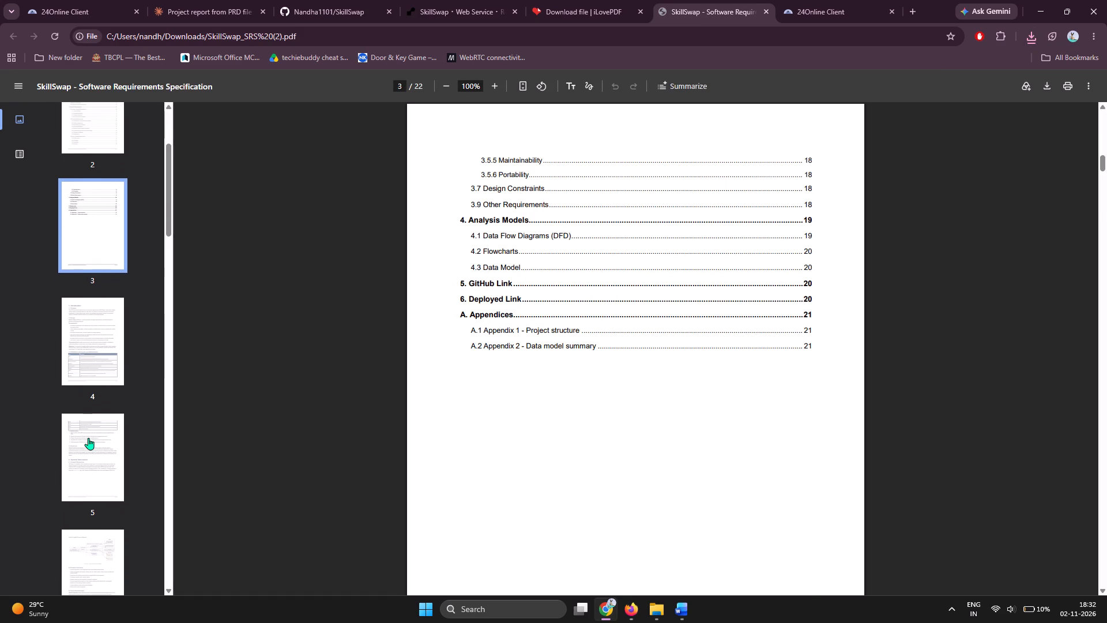
pyautogui.click(88, 438)
pyautogui.scroll(-2, 88, 438)
pyautogui.scroll(1, 491, 377)
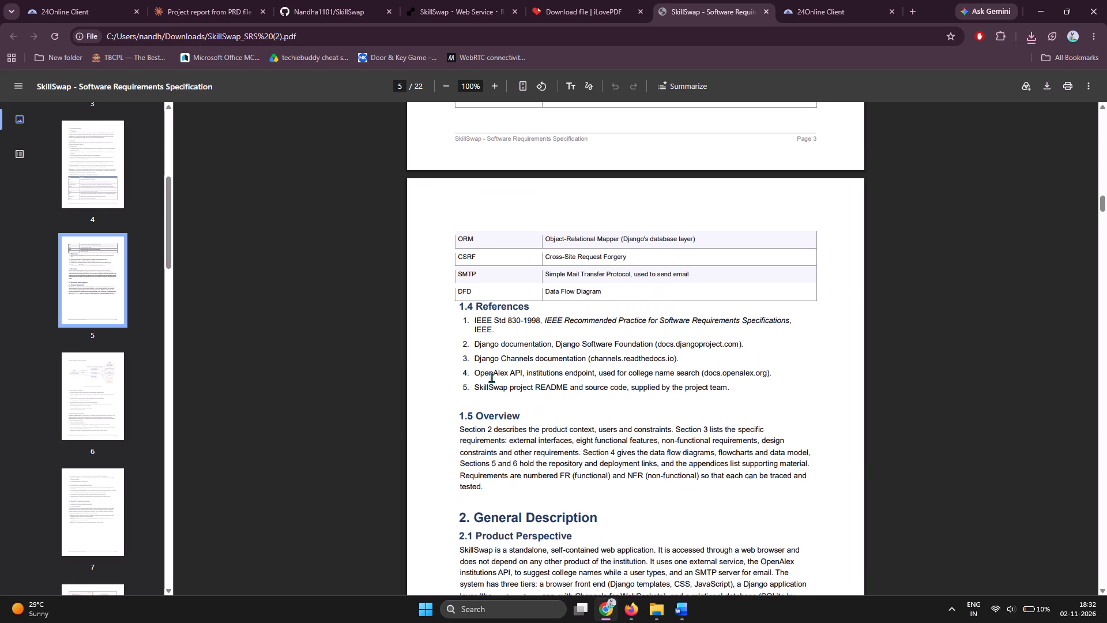
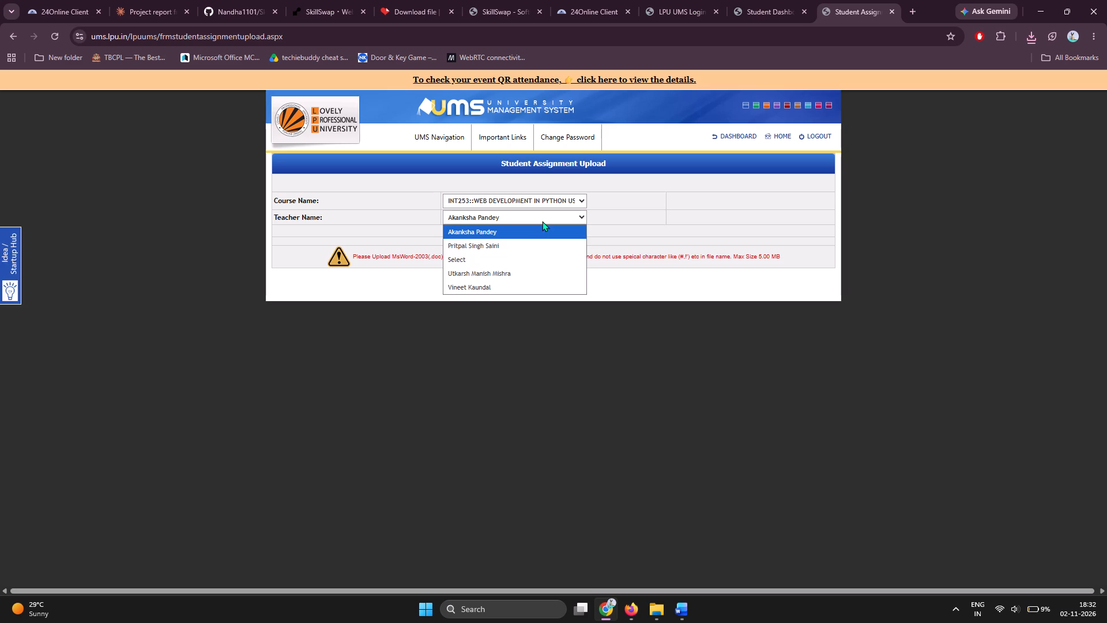
pyautogui.click(491, 272)
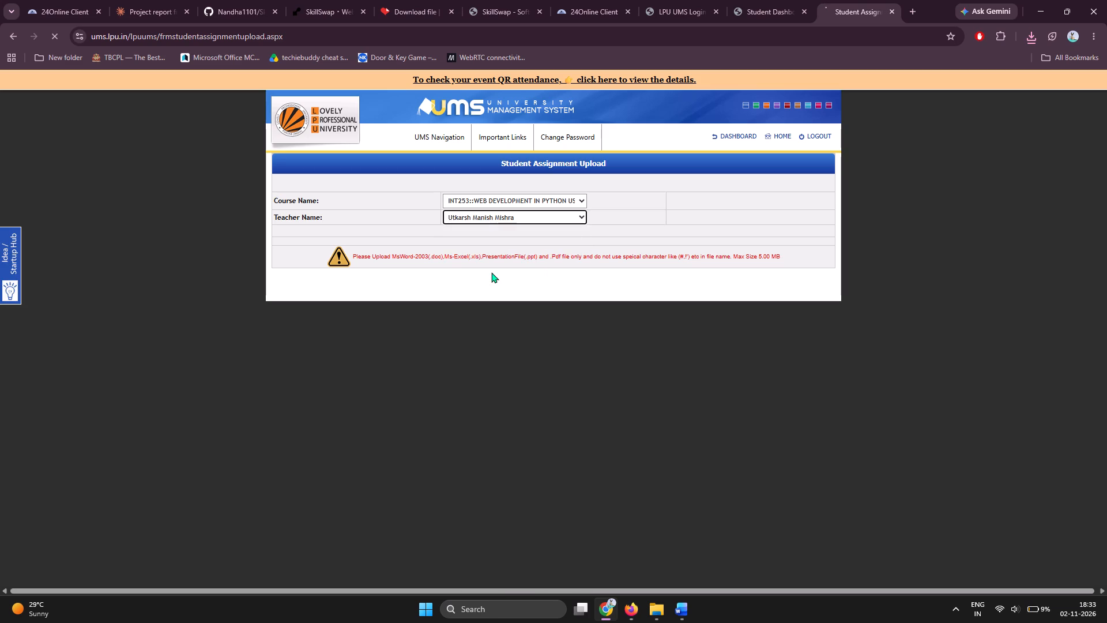
pyautogui.hscroll(-1, 664, 333)
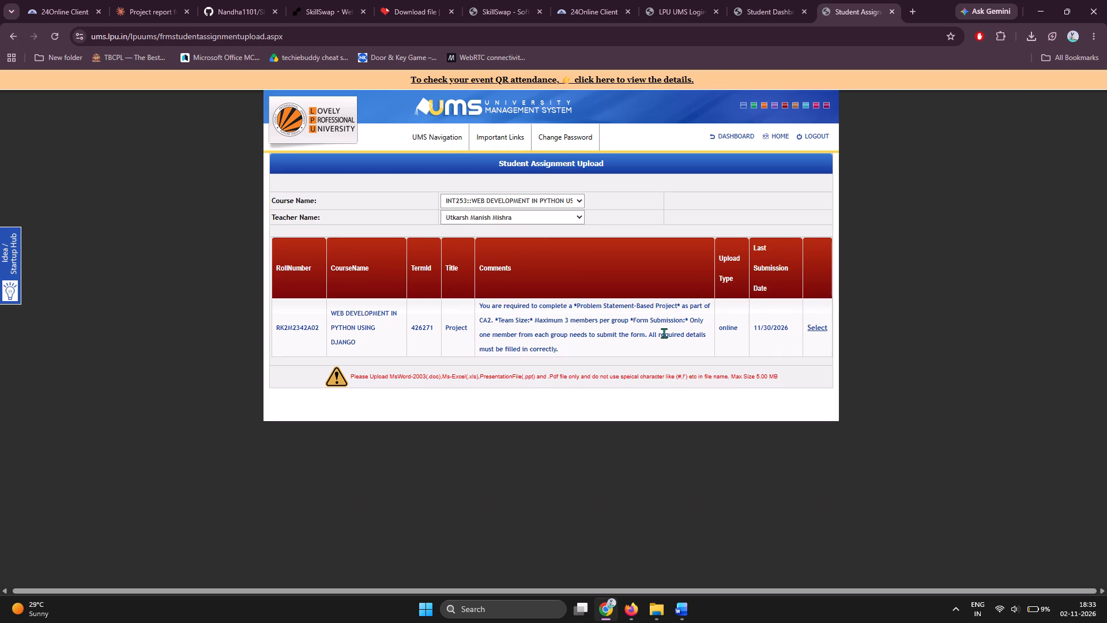
pyautogui.hscroll(-2, 664, 333)
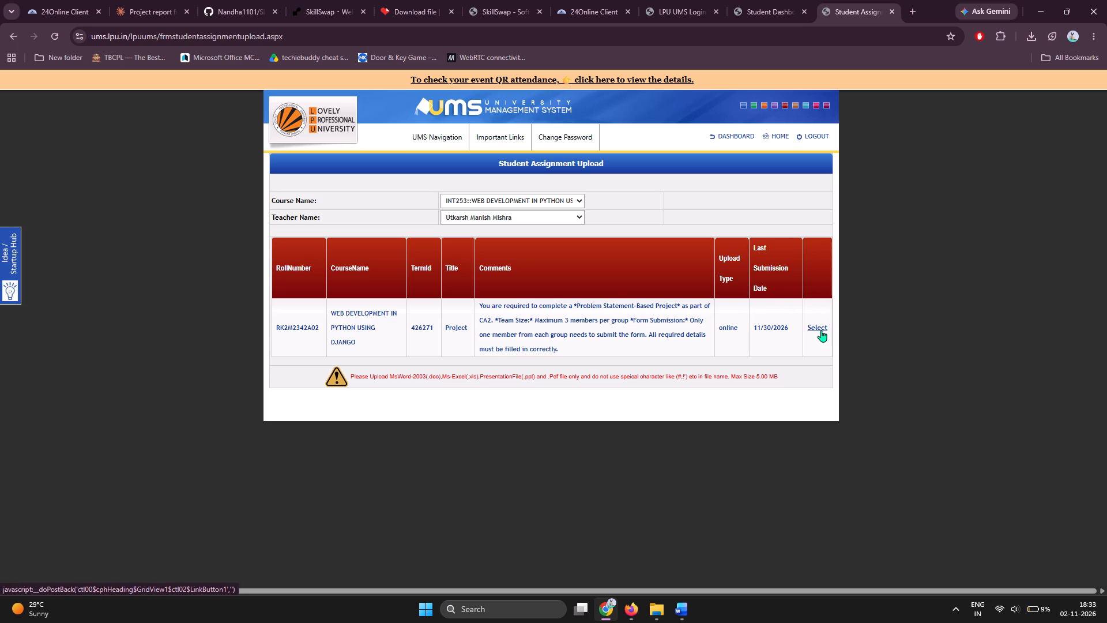
pyautogui.click(821, 330)
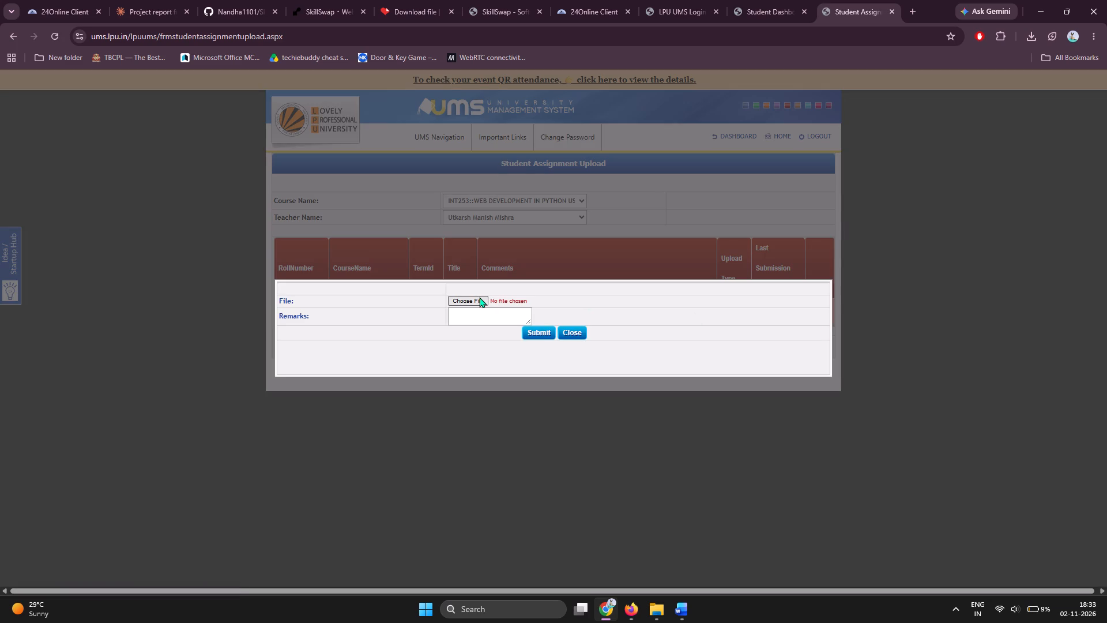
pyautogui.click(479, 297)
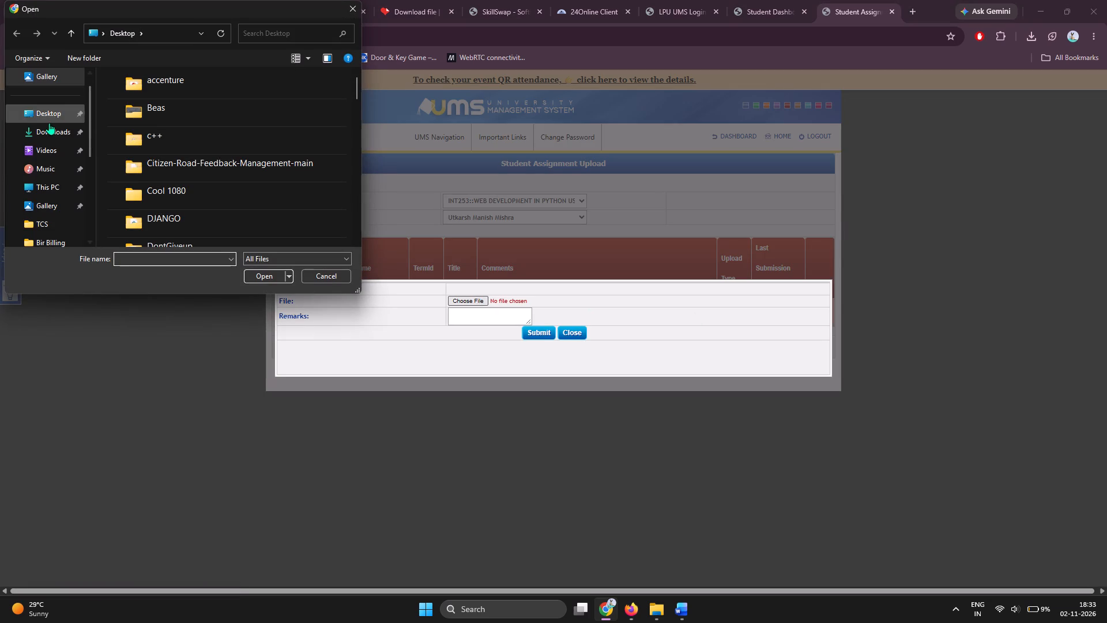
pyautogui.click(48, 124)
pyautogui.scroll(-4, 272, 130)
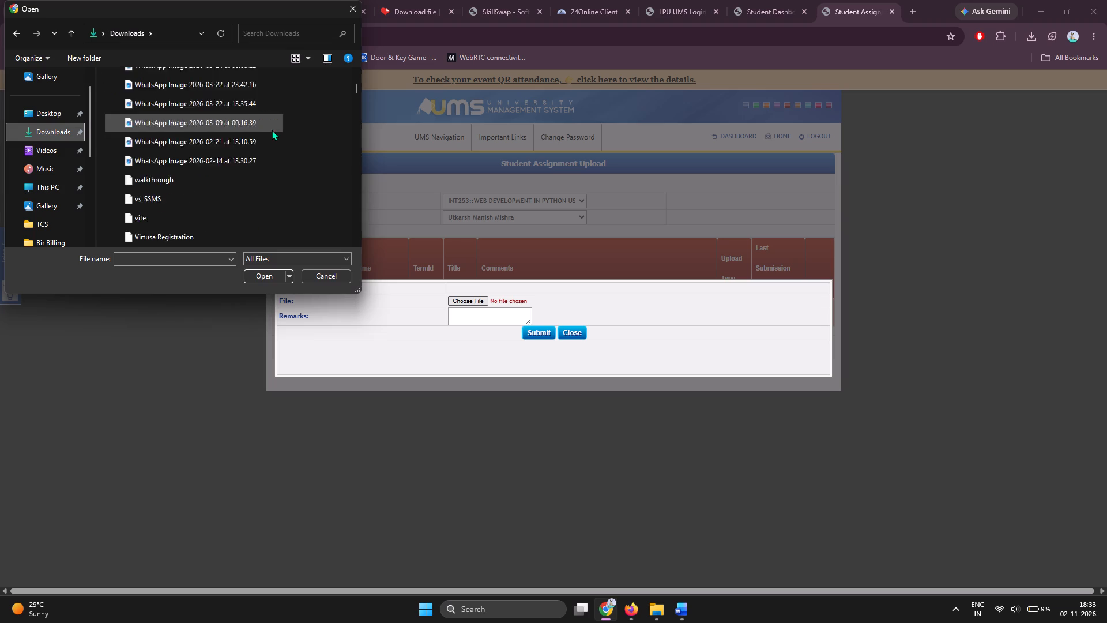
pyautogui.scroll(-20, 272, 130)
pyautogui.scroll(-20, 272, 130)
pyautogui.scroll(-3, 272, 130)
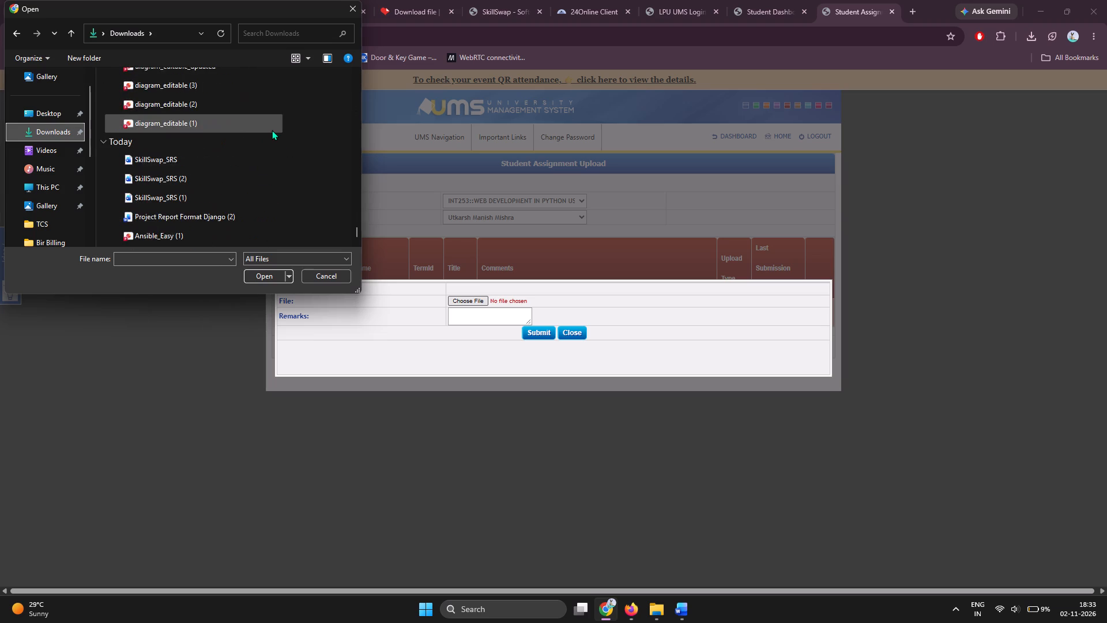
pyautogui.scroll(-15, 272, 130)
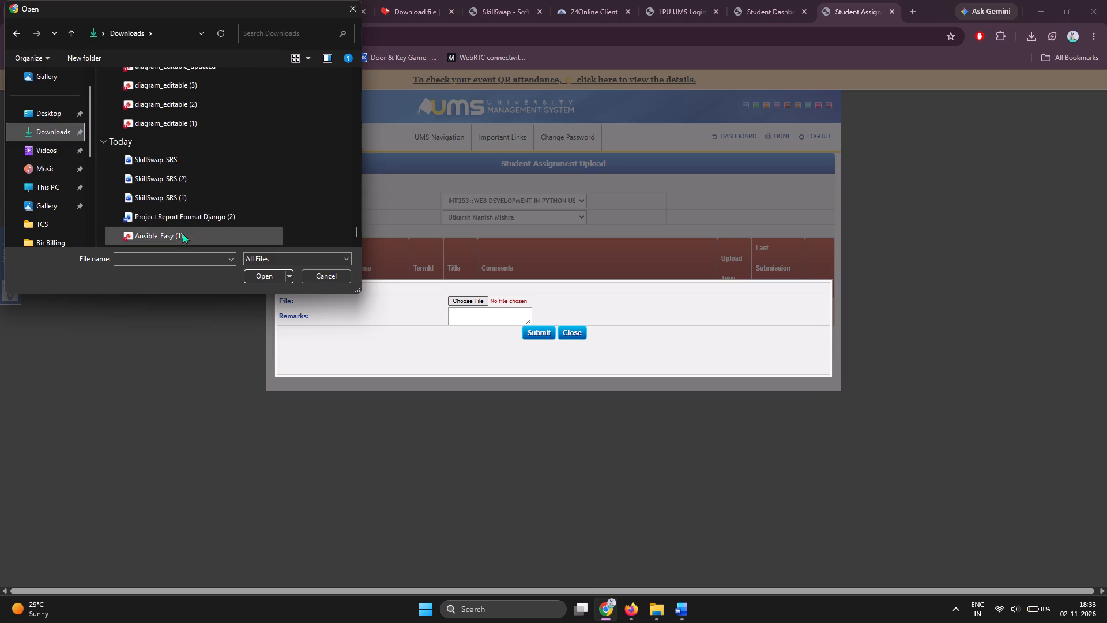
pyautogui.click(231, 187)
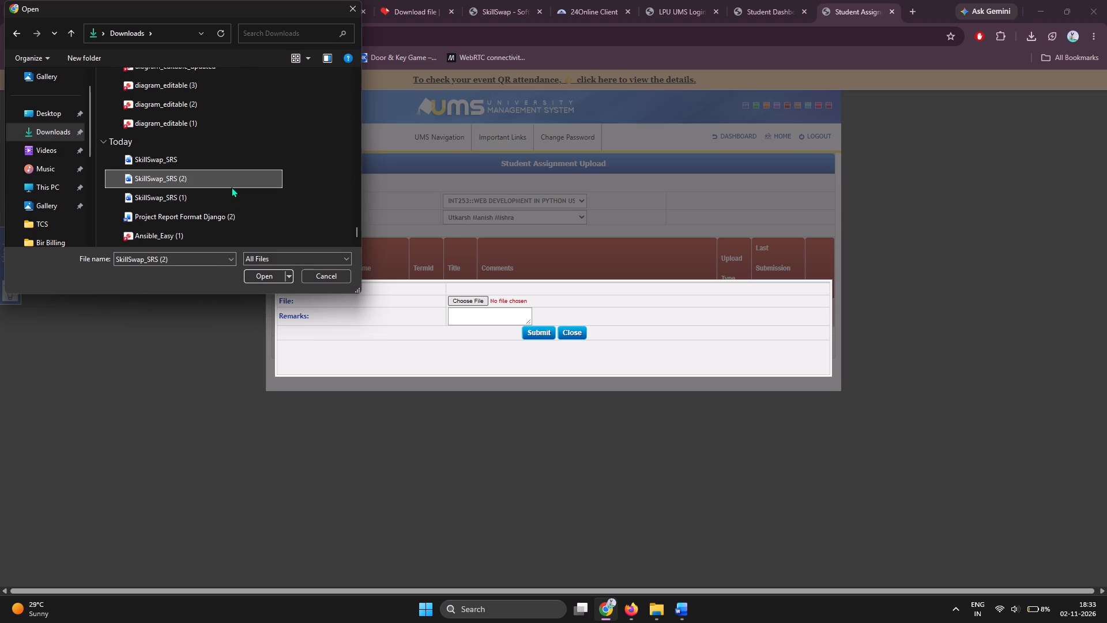
# Open SkillSwap_SRS (2) from the Downloads folder in Google Chrome and check its cover and contents pages before uploading.
pyautogui.click(649, 607)
pyautogui.click(631, 577)
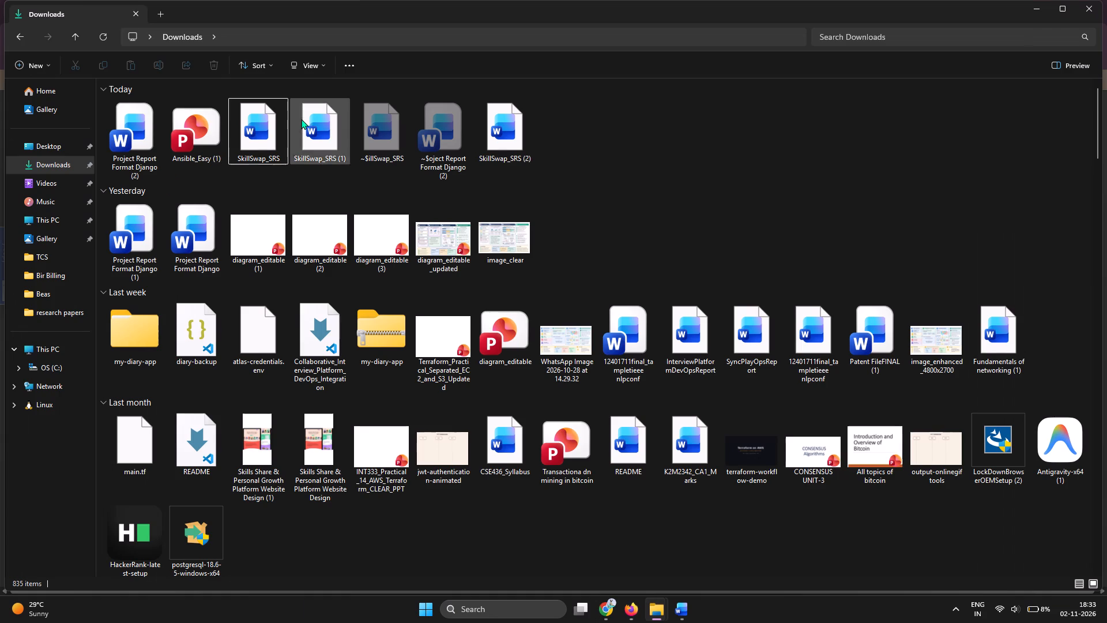
pyautogui.scroll(2, 475, 121)
pyautogui.rightClick(524, 137)
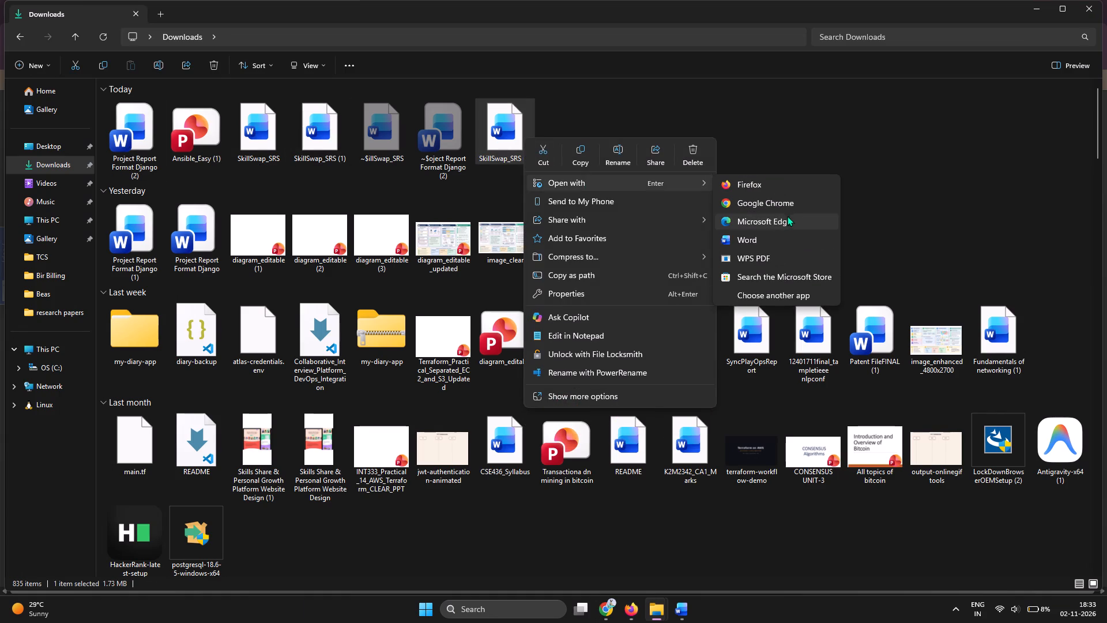
pyautogui.click(792, 209)
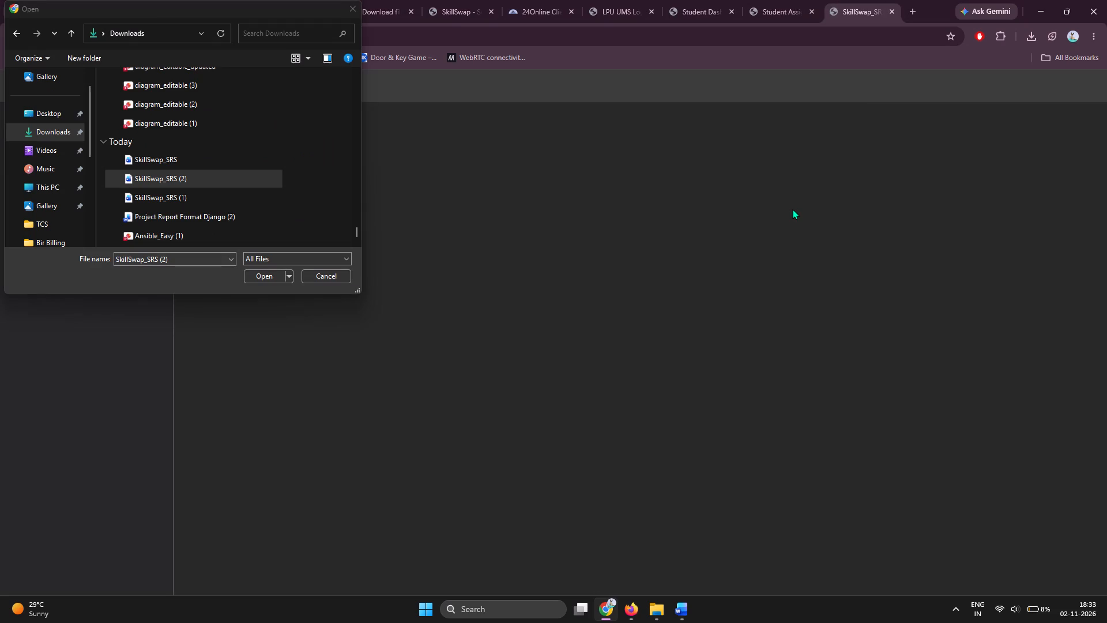
pyautogui.click(347, 14)
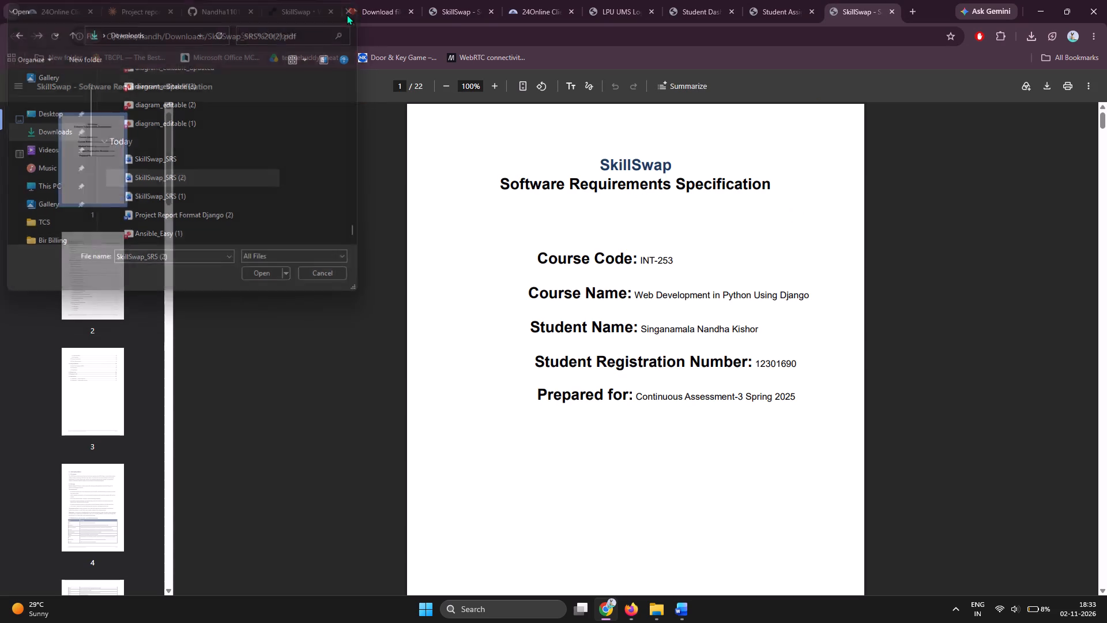
pyautogui.scroll(-10, 380, 369)
pyautogui.scroll(9, 380, 369)
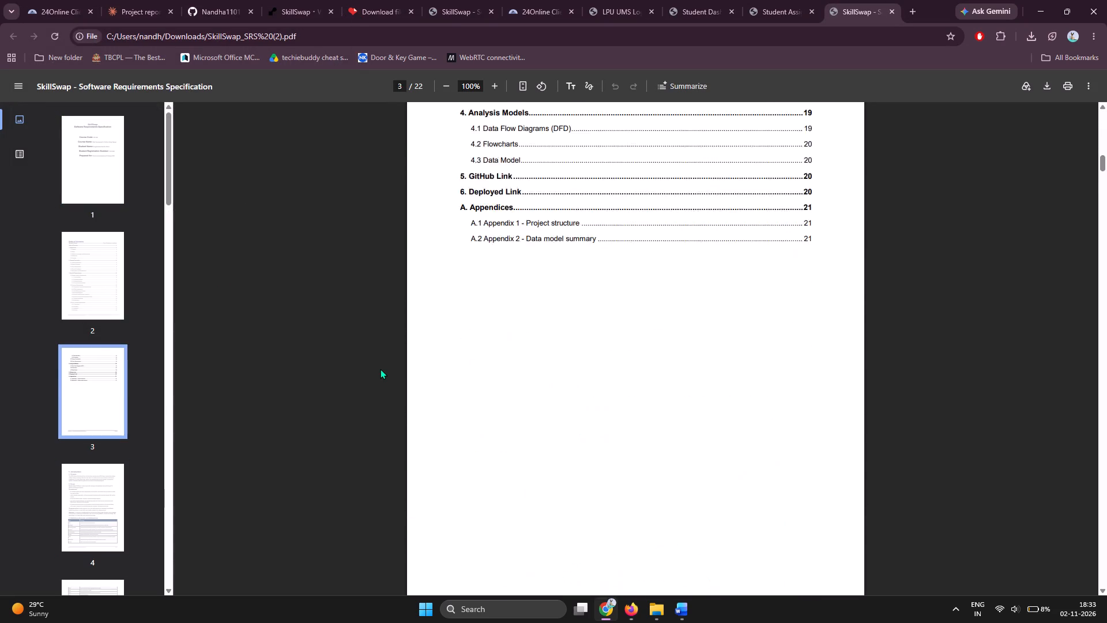
pyautogui.scroll(4, 380, 369)
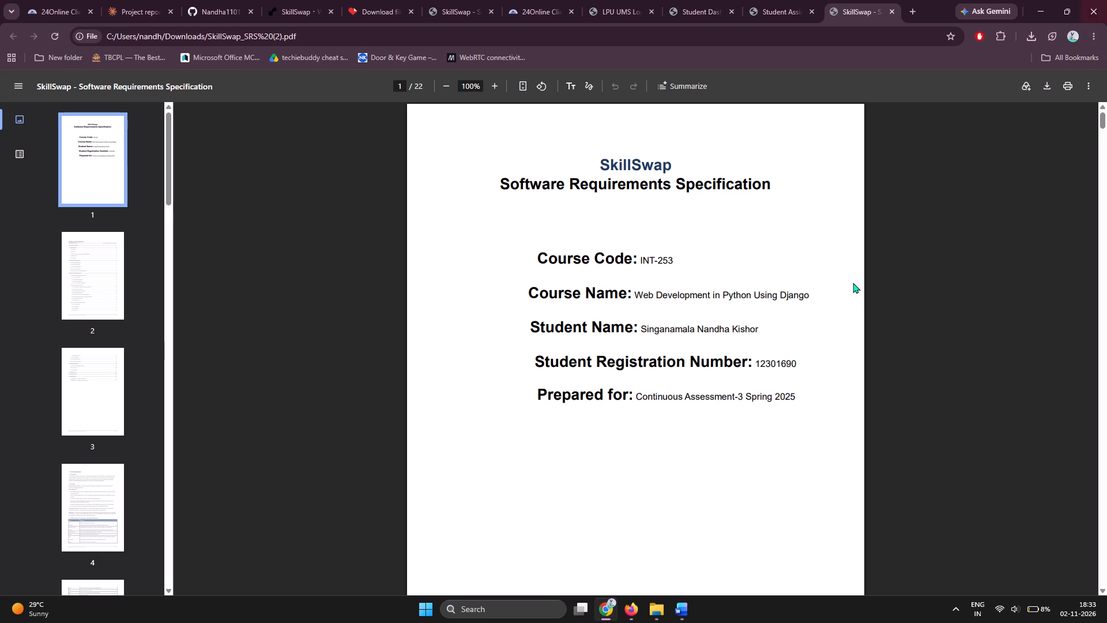
pyautogui.click(894, 12)
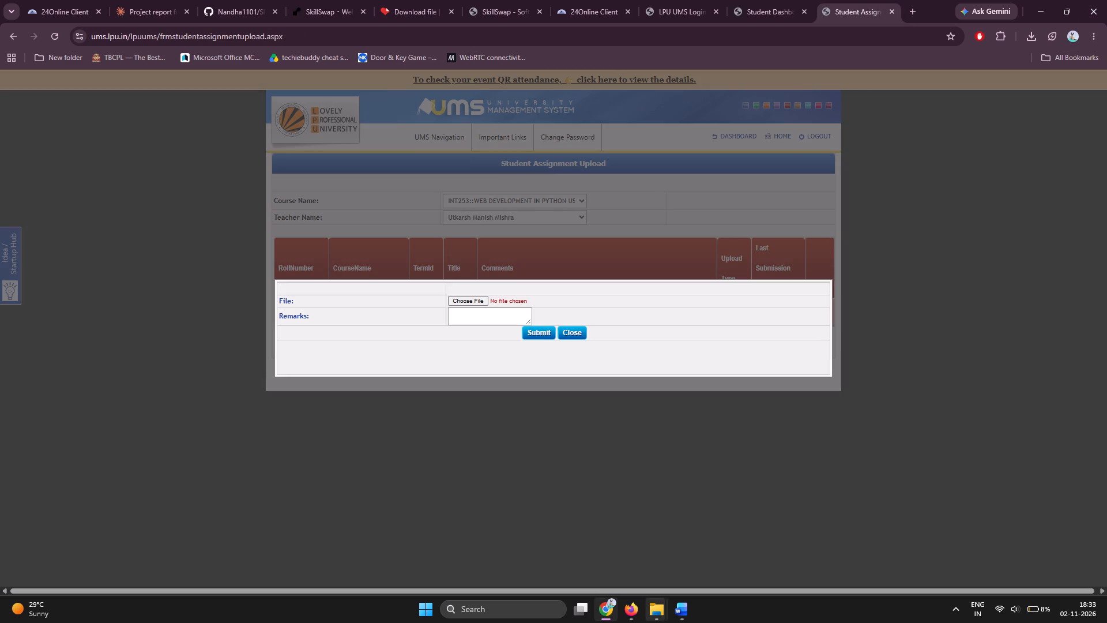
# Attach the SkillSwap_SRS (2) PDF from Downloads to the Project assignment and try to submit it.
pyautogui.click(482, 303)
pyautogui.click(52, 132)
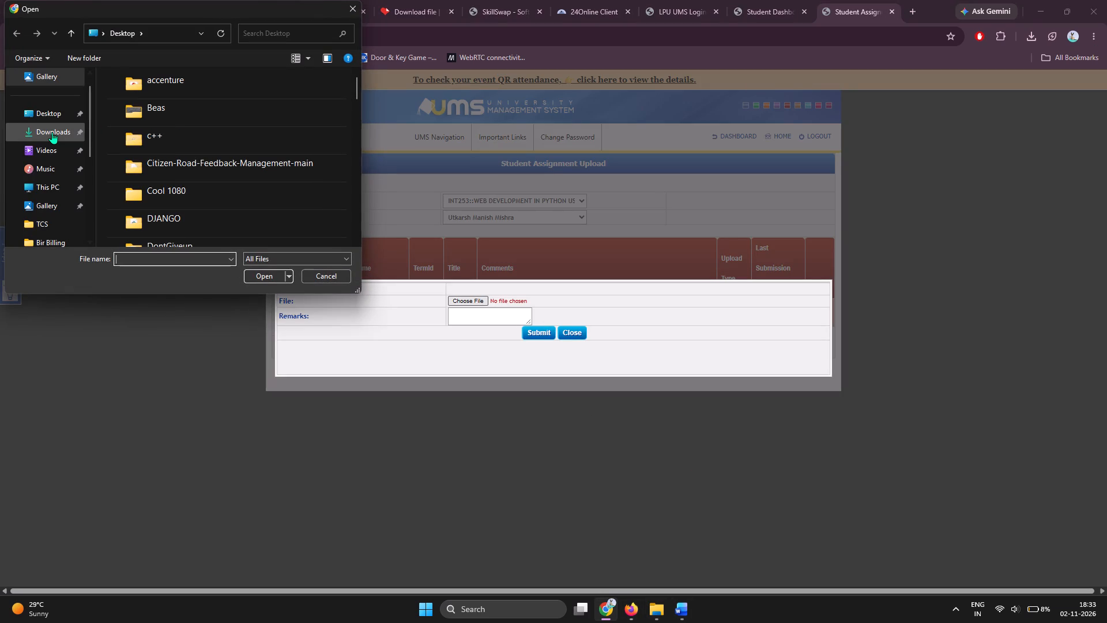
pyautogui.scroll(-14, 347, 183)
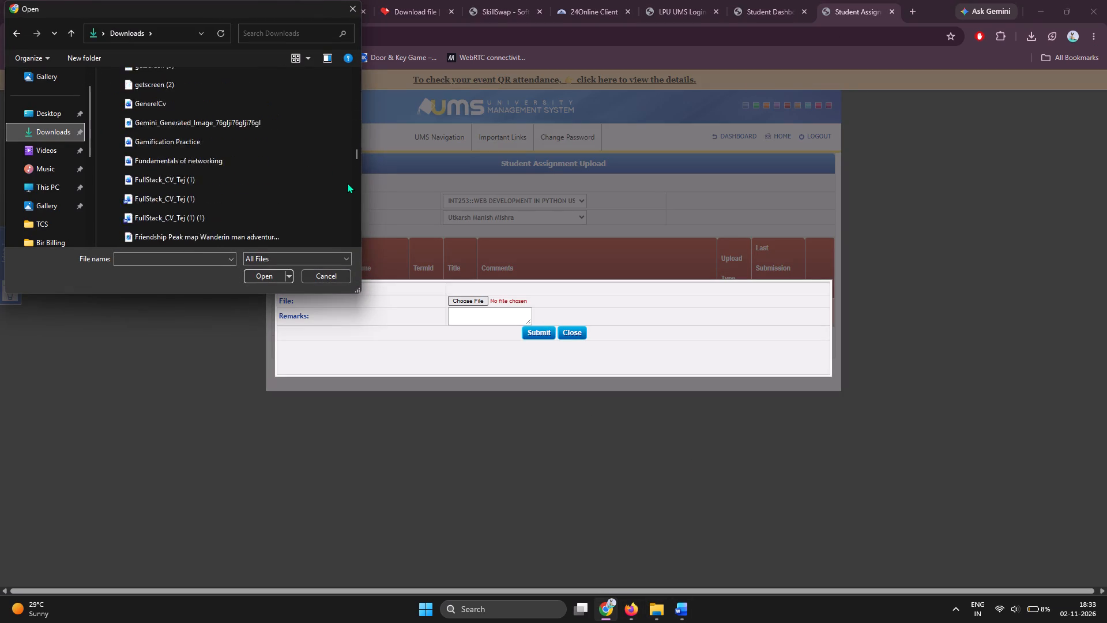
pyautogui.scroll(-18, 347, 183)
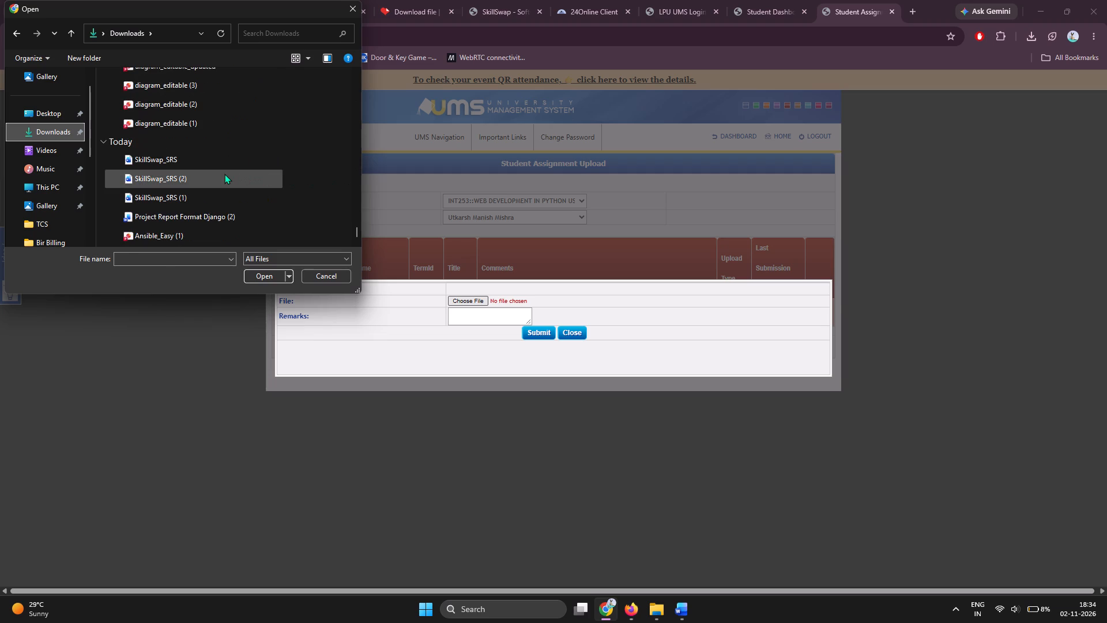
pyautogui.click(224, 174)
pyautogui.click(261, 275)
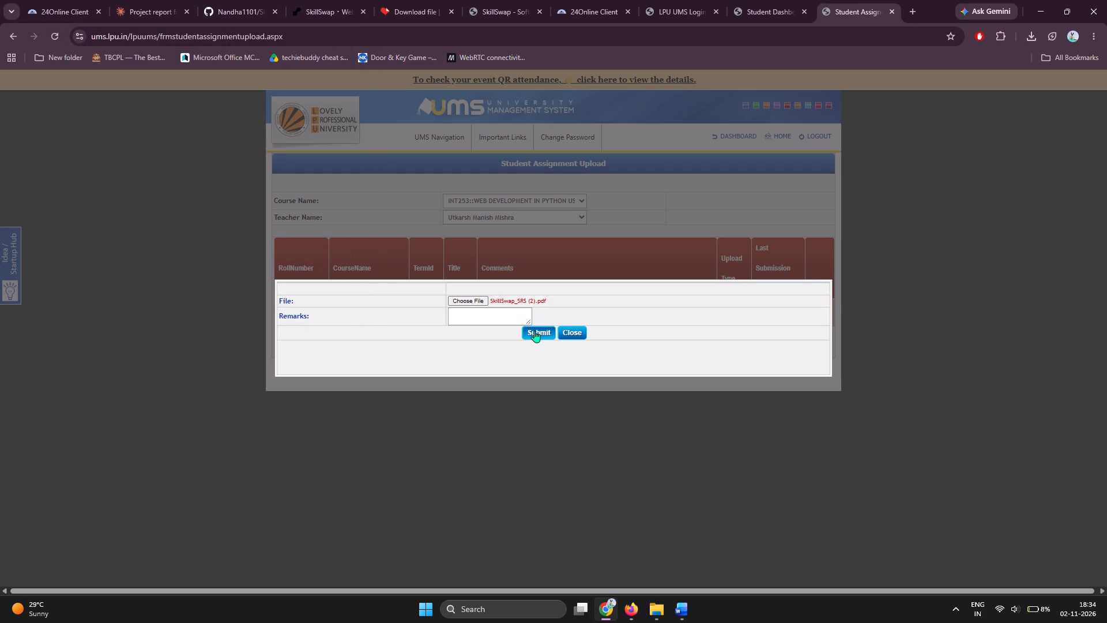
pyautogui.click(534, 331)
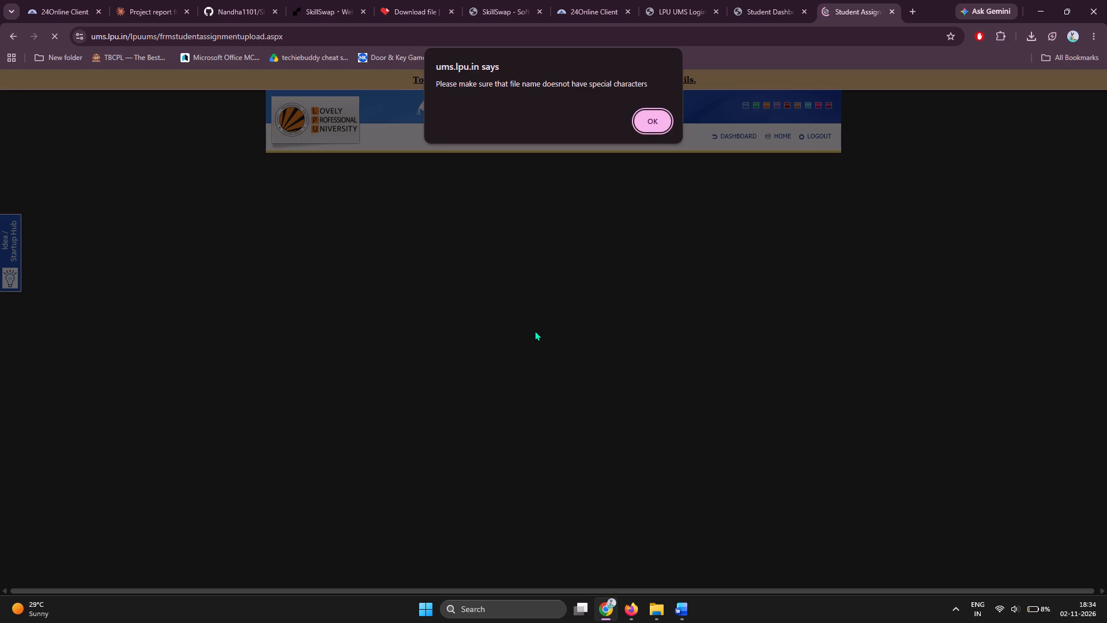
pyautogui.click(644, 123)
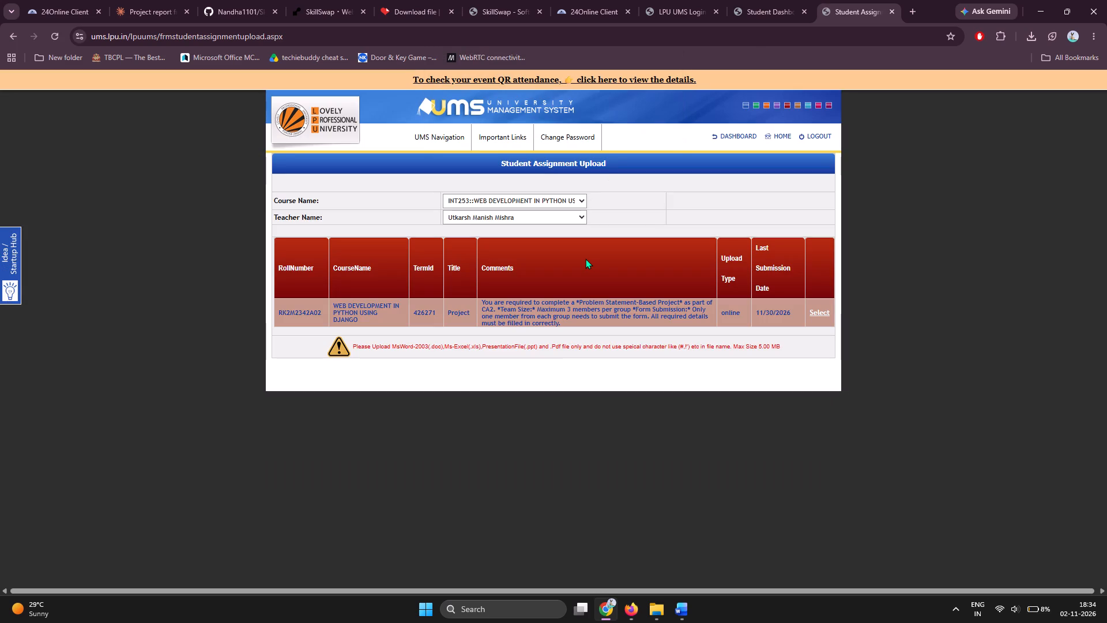
# Switch to File Explorer's Downloads folder and rename the SkillSwap_SRS (2) PDF as sss.
pyautogui.click(660, 607)
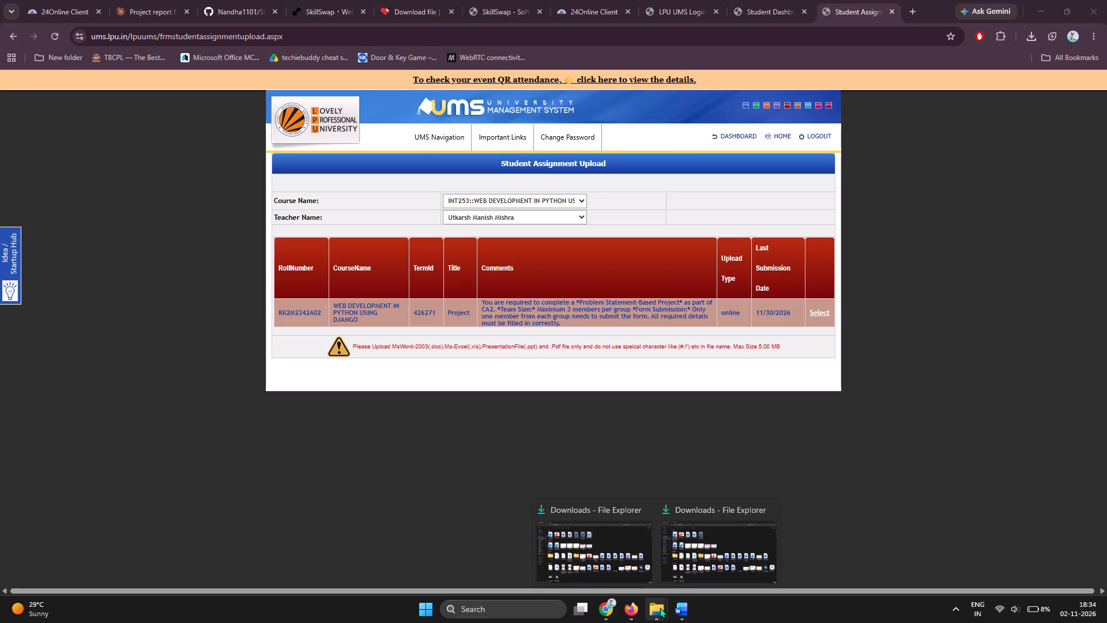
pyautogui.click(618, 561)
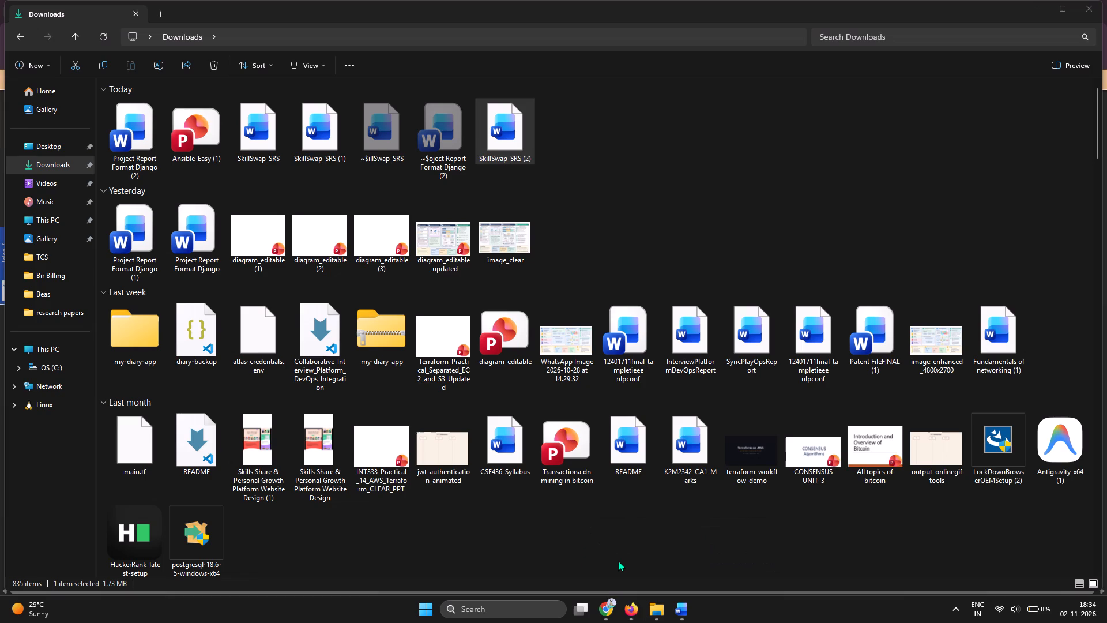
pyautogui.rightClick(505, 152)
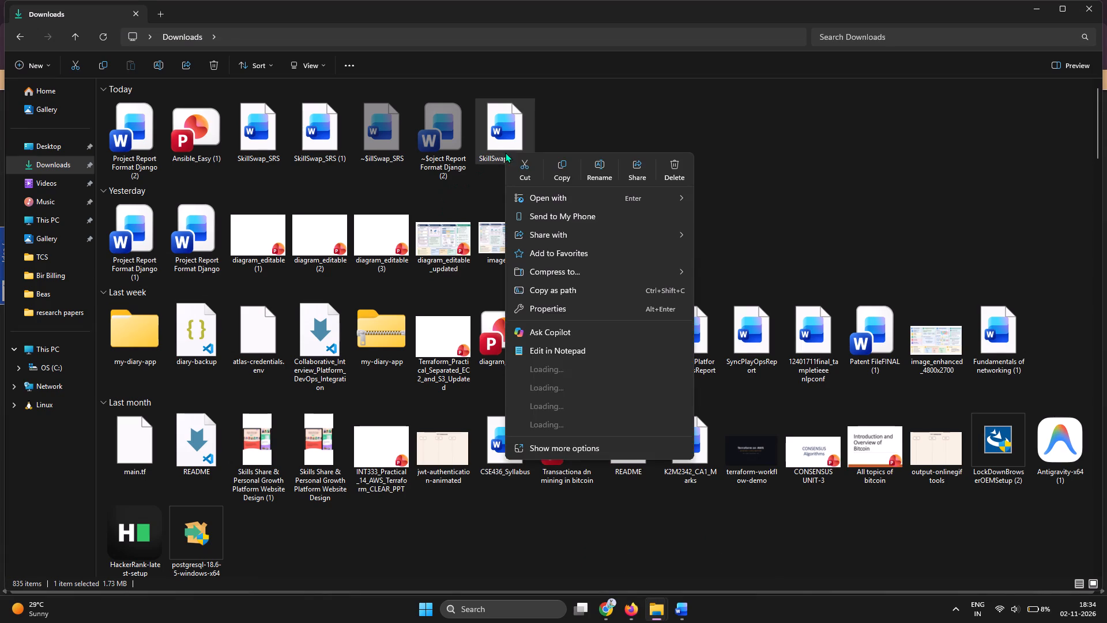
pyautogui.click(569, 302)
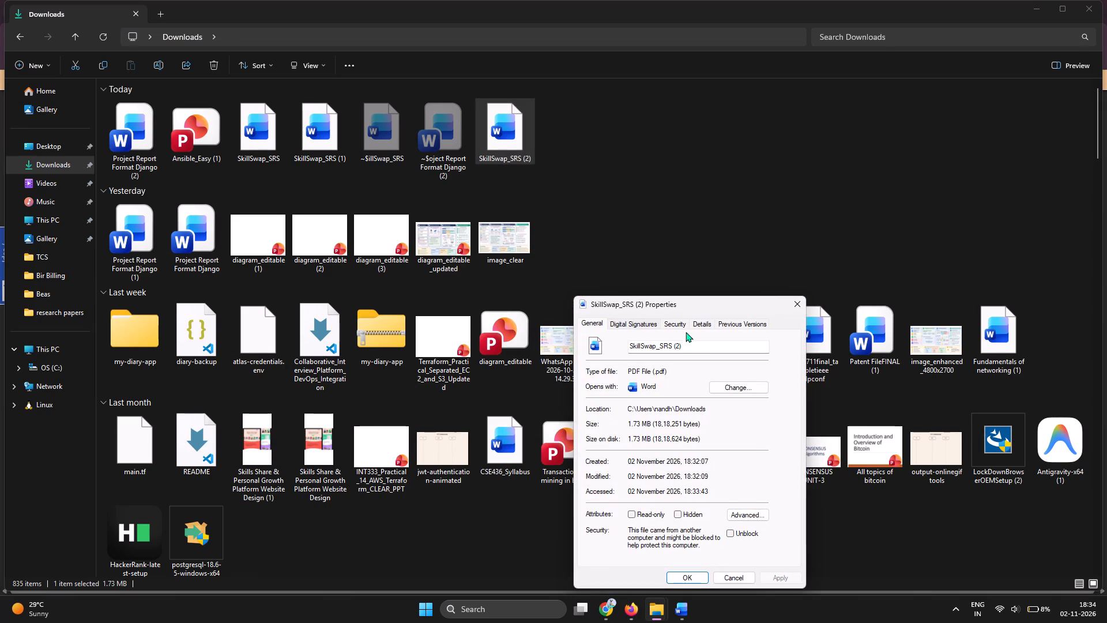
pyautogui.moveTo(692, 343); pyautogui.dragTo(657, 345)
pyautogui.press('BackSpace')
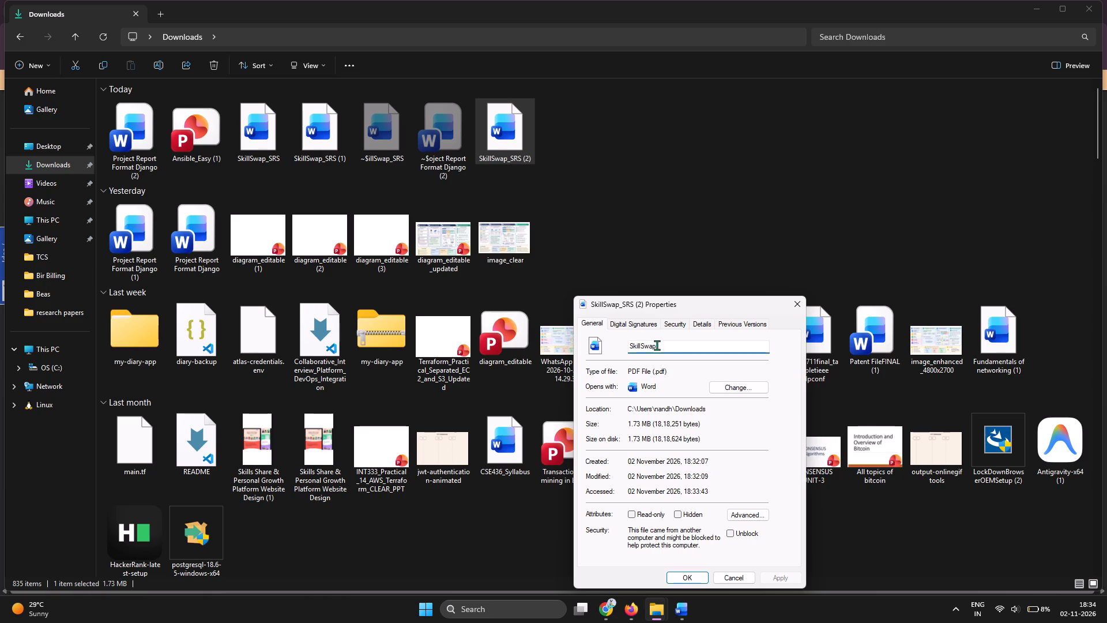
pyautogui.press('s')
pyautogui.press('BackSpace')
pyautogui.press('BackSpace')
pyautogui.press('BackSpace')
pyautogui.press('BackSpace')
pyautogui.press('BackSpace')
pyautogui.press('BackSpace')
pyautogui.press('BackSpace')
pyautogui.press('BackSpace')
pyautogui.press('BackSpace')
pyautogui.press('BackSpace')
pyautogui.press('BackSpace')
pyautogui.press('BackSpace')
pyautogui.write('SS')
pyautogui.press('BackSpace')
pyautogui.press('BackSpace')
pyautogui.write('sss')
pyautogui.click(685, 575)
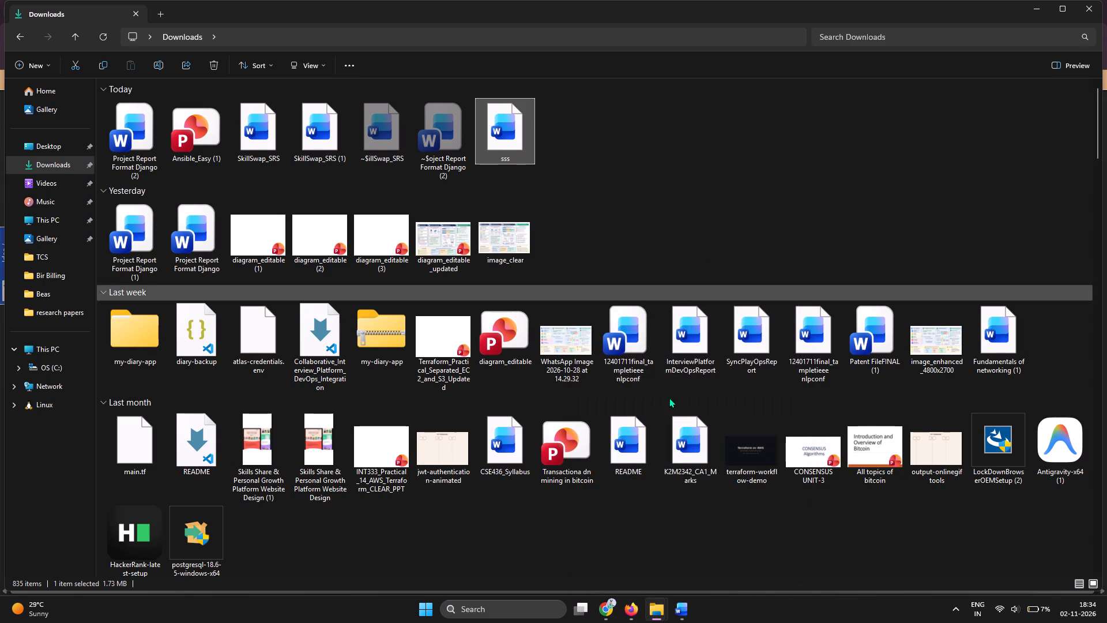
# Switch back to Google Chrome, attach sss.pdf from Downloads to the INT253 Project assignment, and submit it.
pyautogui.click(599, 607)
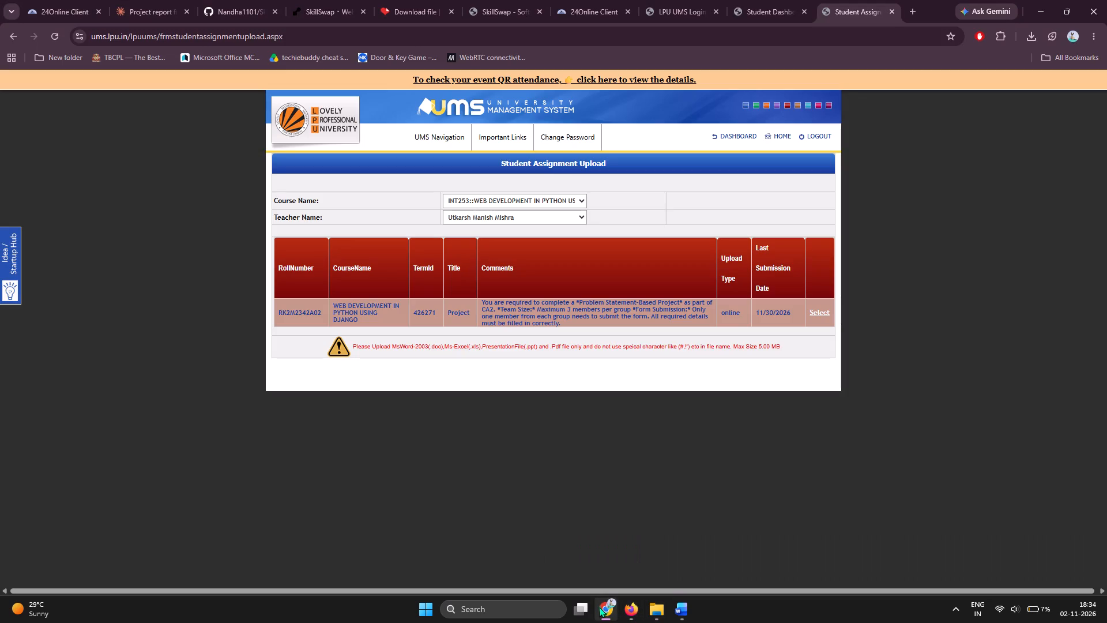
pyautogui.click(815, 308)
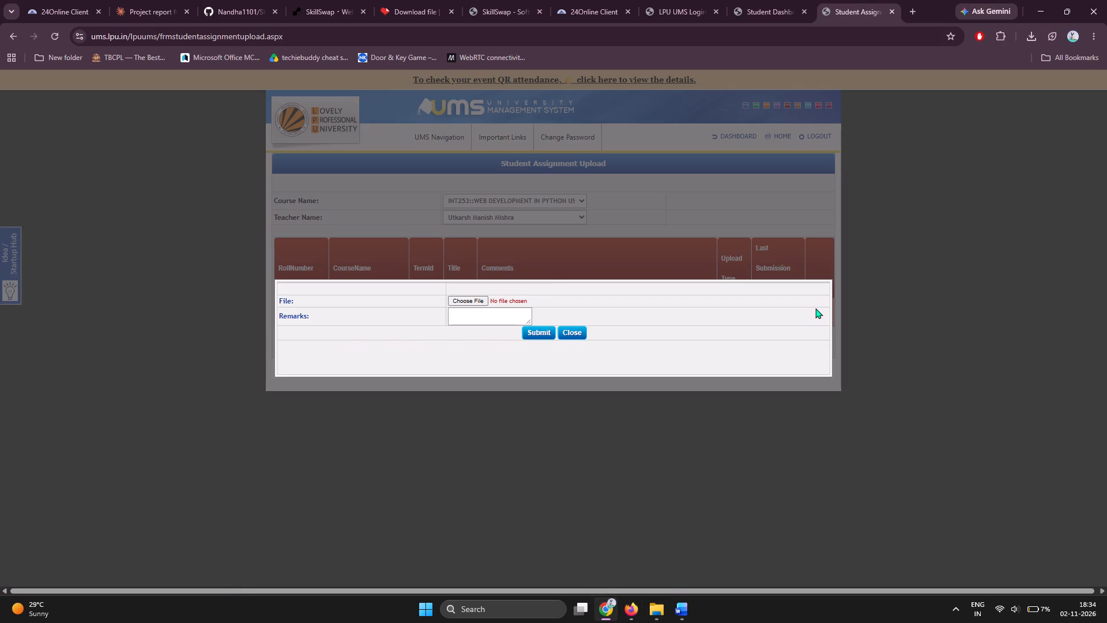
pyautogui.click(475, 296)
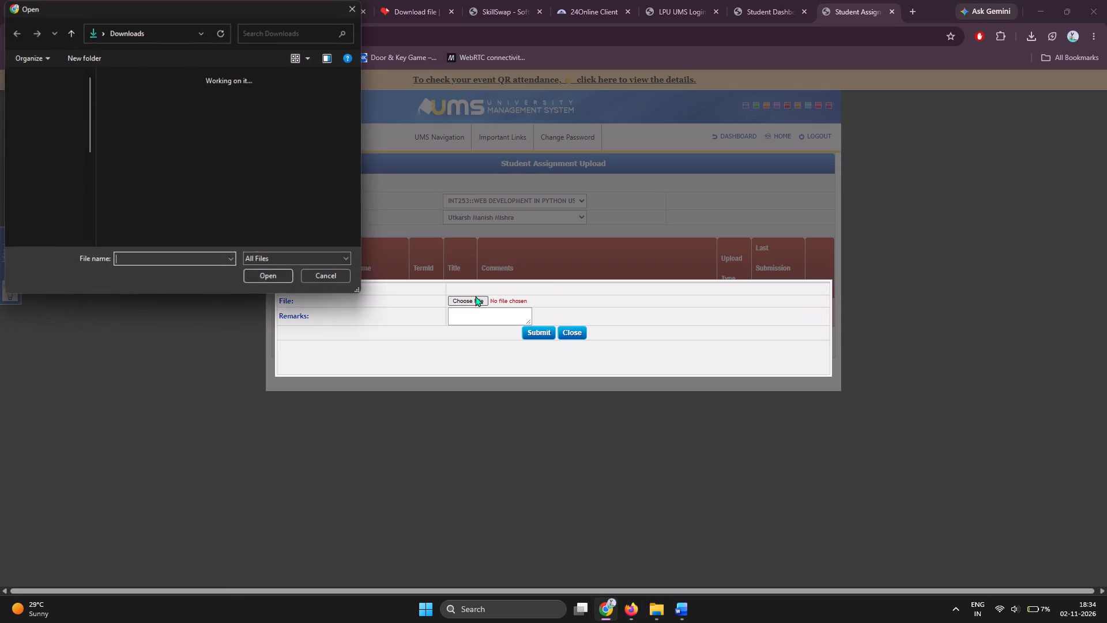
pyautogui.click(39, 123)
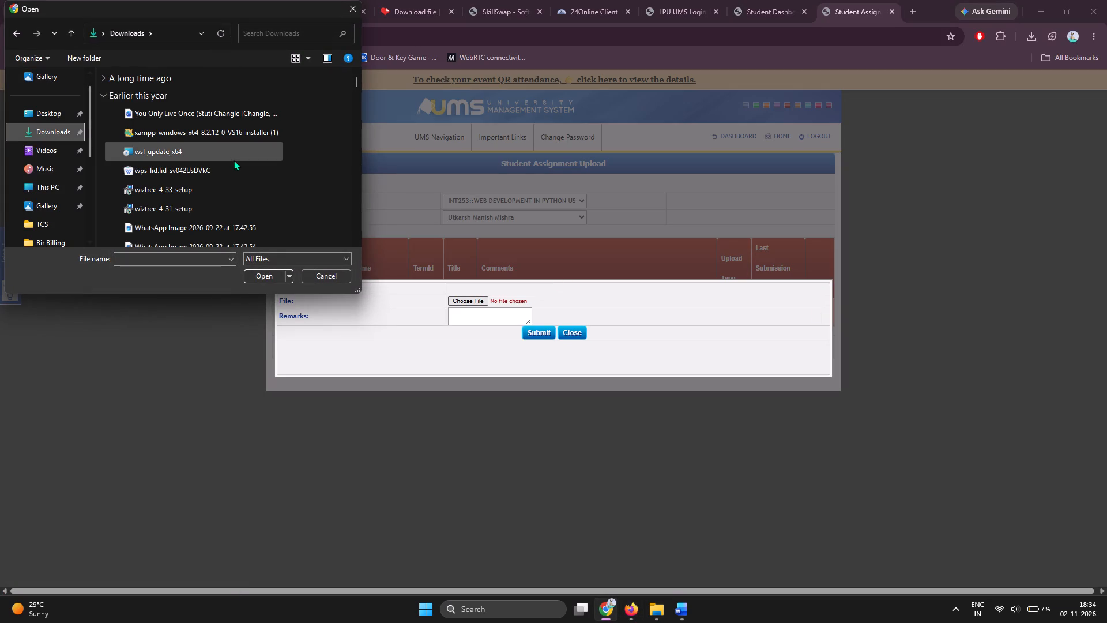
pyautogui.scroll(-20, 234, 160)
pyautogui.scroll(-20, 234, 160)
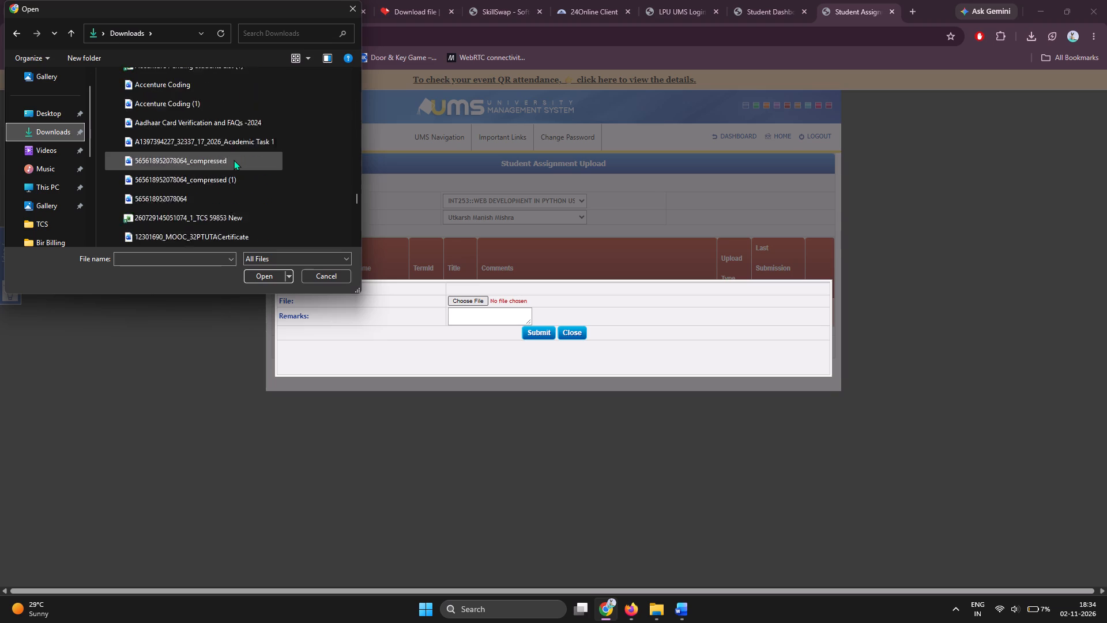
pyautogui.scroll(-20, 234, 160)
pyautogui.scroll(-18, 234, 160)
pyautogui.click(201, 163)
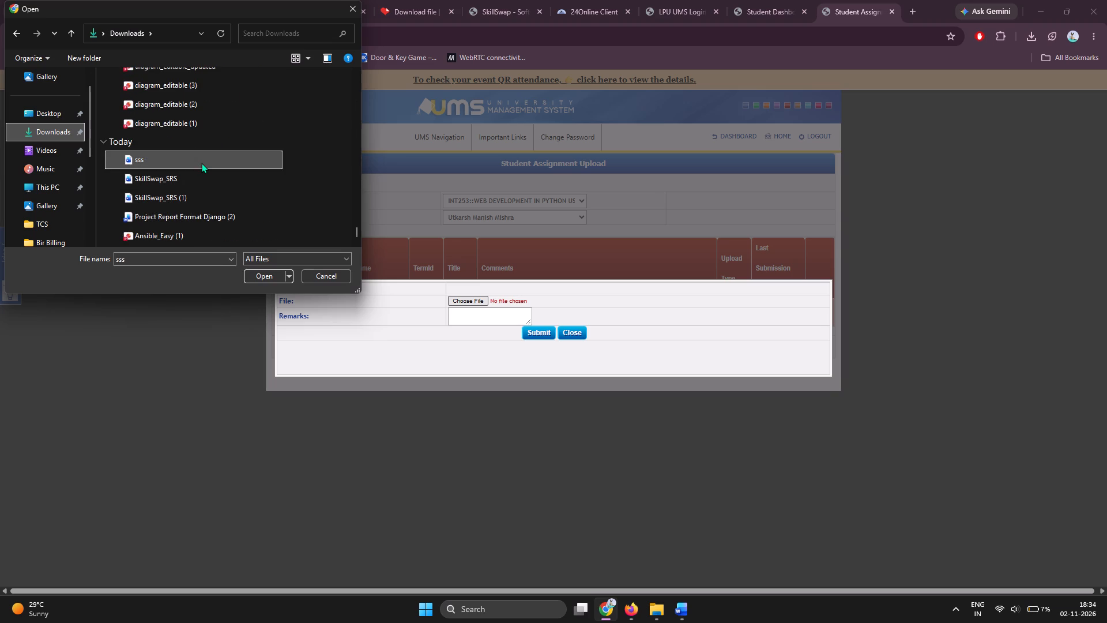
pyautogui.click(262, 279)
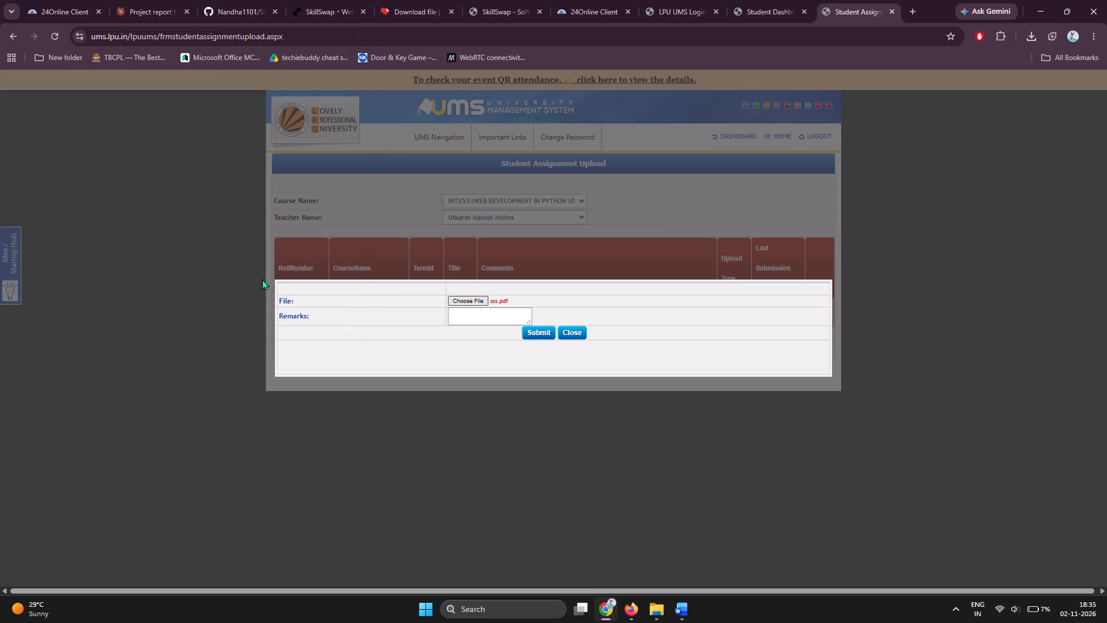
pyautogui.click(533, 328)
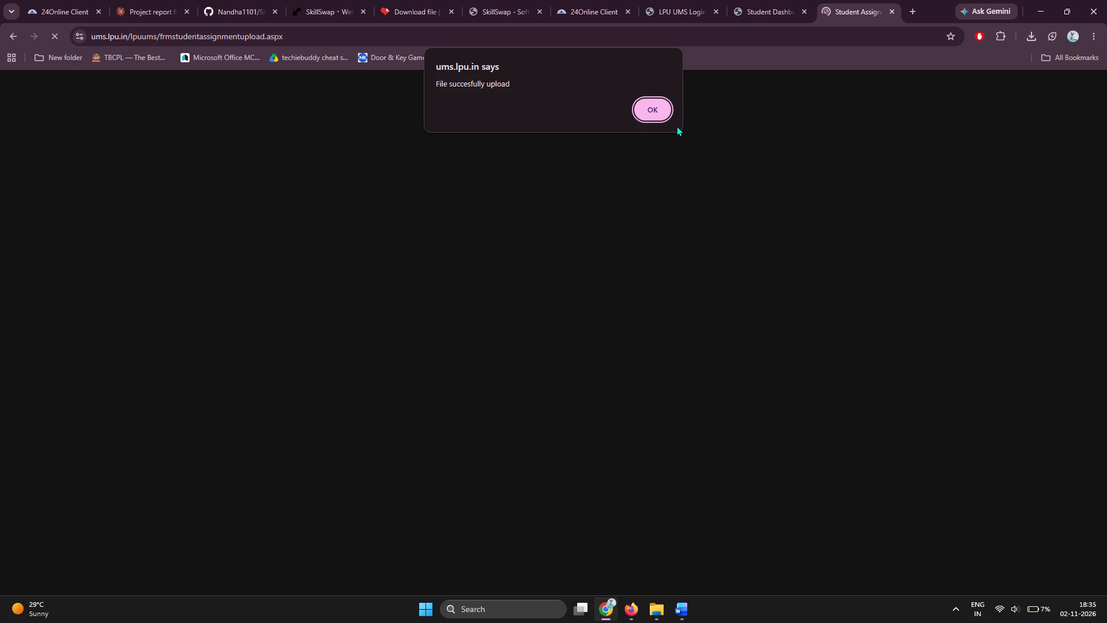
pyautogui.click(657, 114)
pyautogui.hscroll(-1, 688, 291)
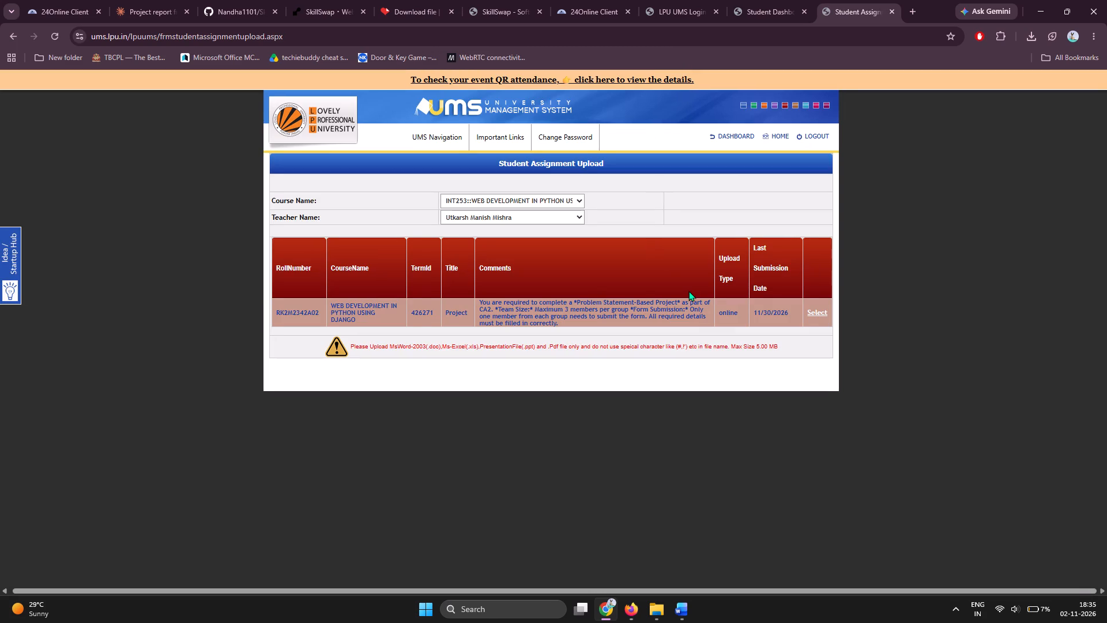
pyautogui.scroll(1, 688, 291)
# Close the Google Chrome window and File Explorer's Downloads window.
pyautogui.click(1106, 0)
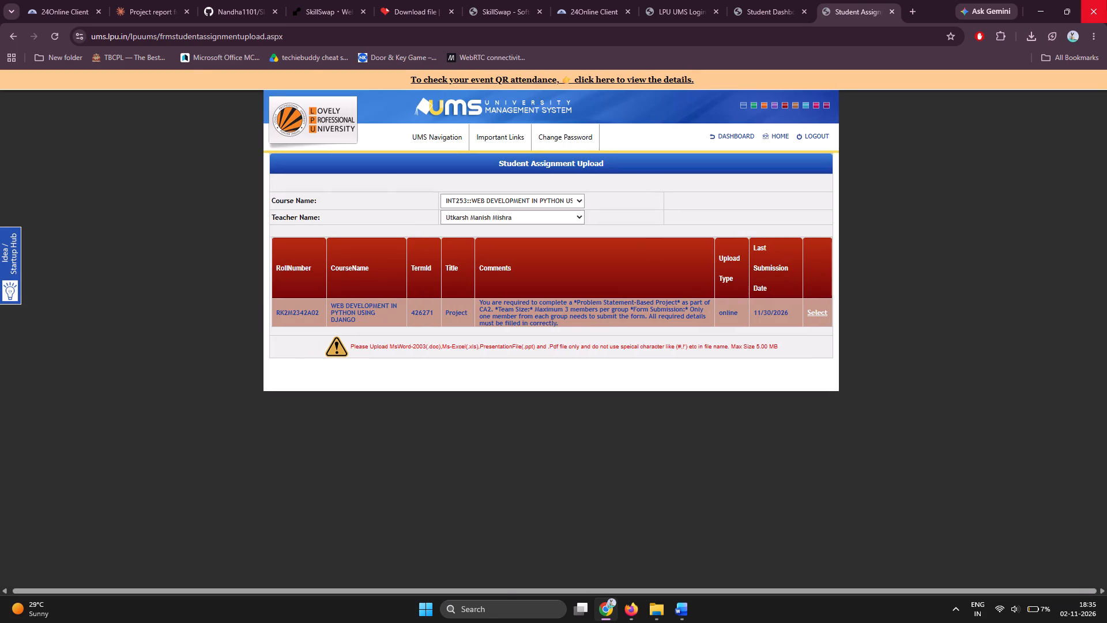
pyautogui.click(1089, 6)
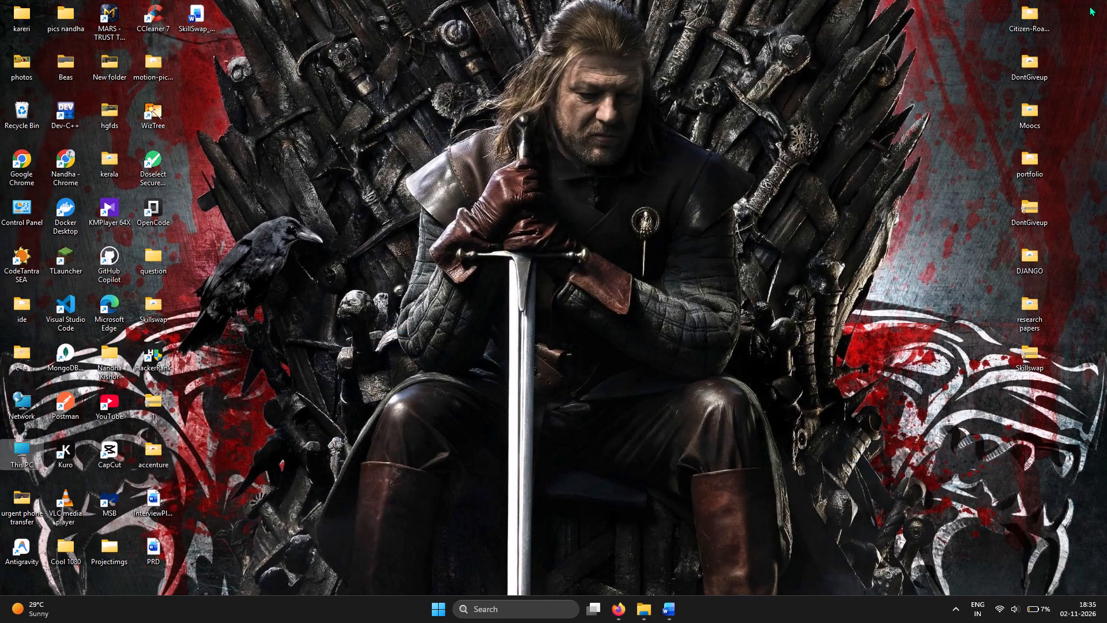
# Shut down the computer from the Windows desktop.
pyautogui.press('super+x')
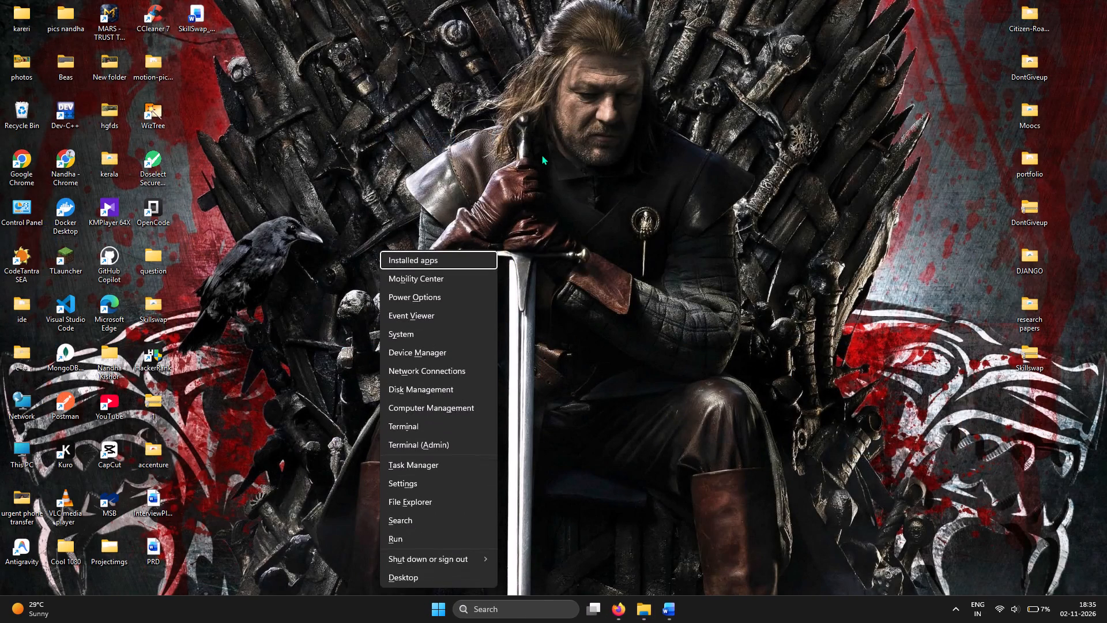
pyautogui.write('uu')
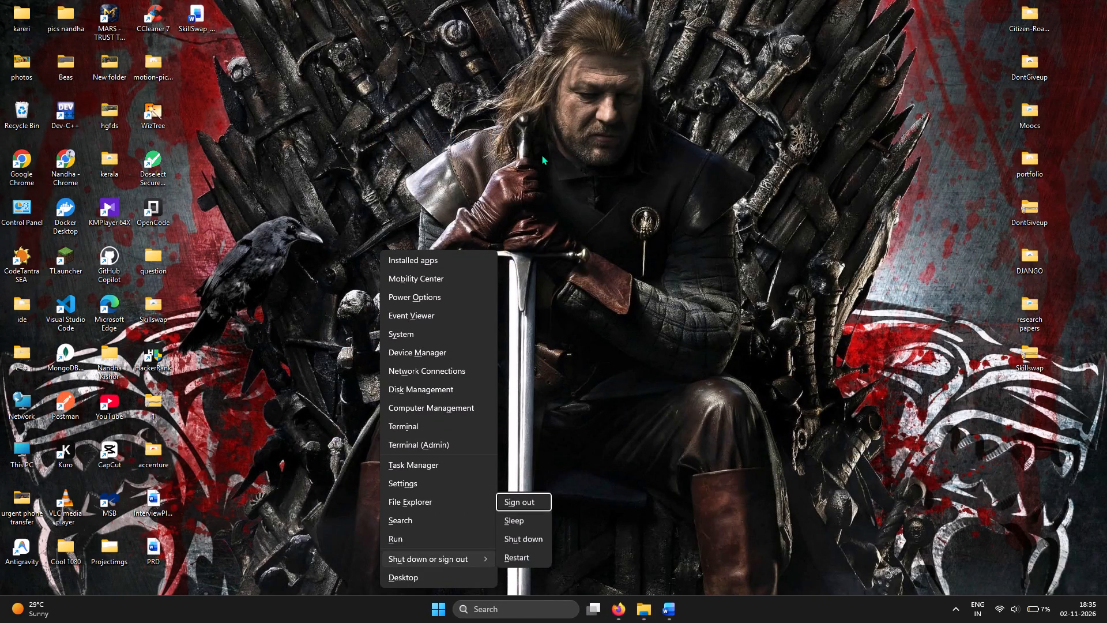